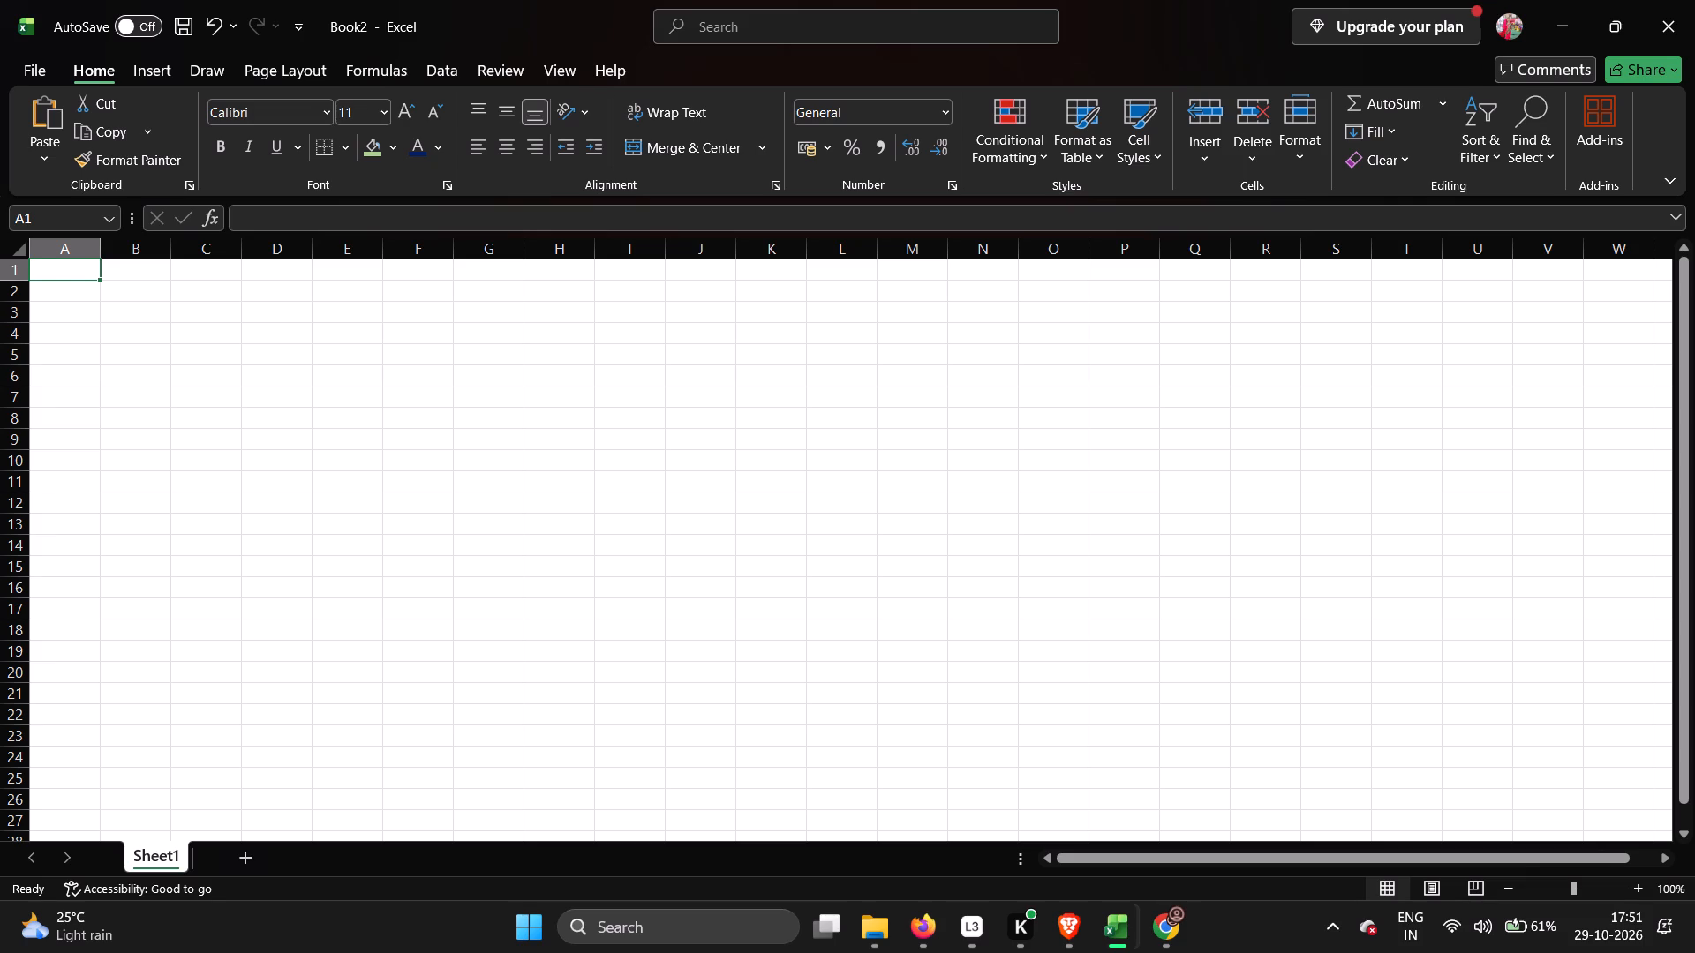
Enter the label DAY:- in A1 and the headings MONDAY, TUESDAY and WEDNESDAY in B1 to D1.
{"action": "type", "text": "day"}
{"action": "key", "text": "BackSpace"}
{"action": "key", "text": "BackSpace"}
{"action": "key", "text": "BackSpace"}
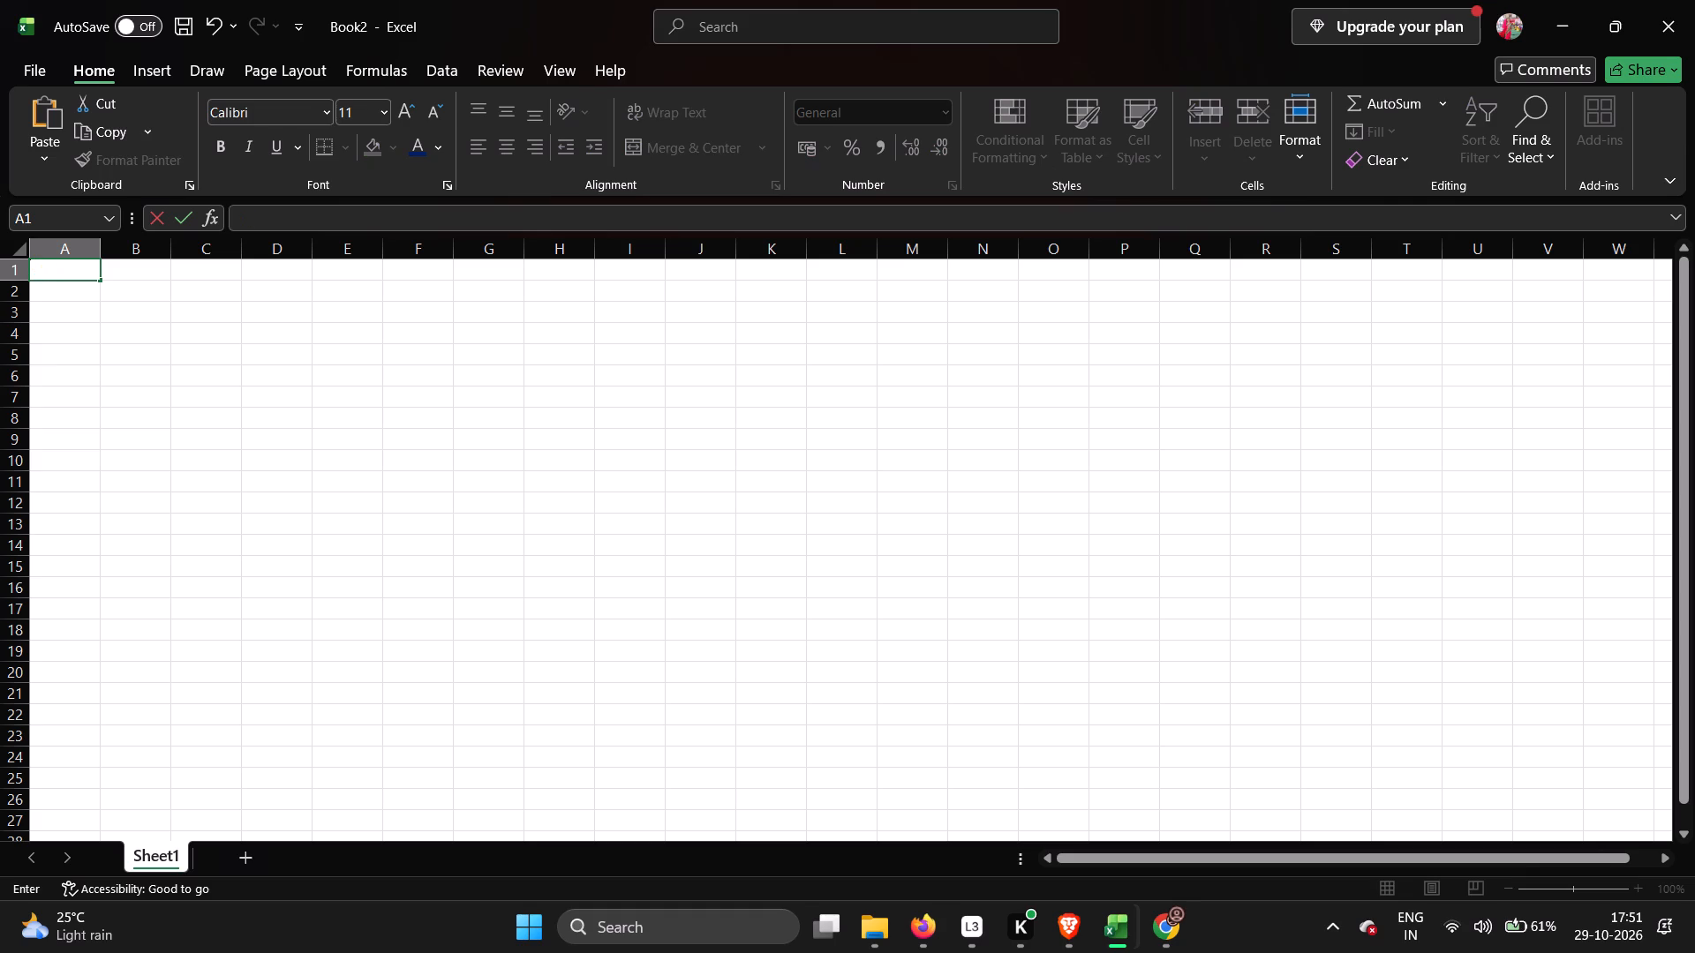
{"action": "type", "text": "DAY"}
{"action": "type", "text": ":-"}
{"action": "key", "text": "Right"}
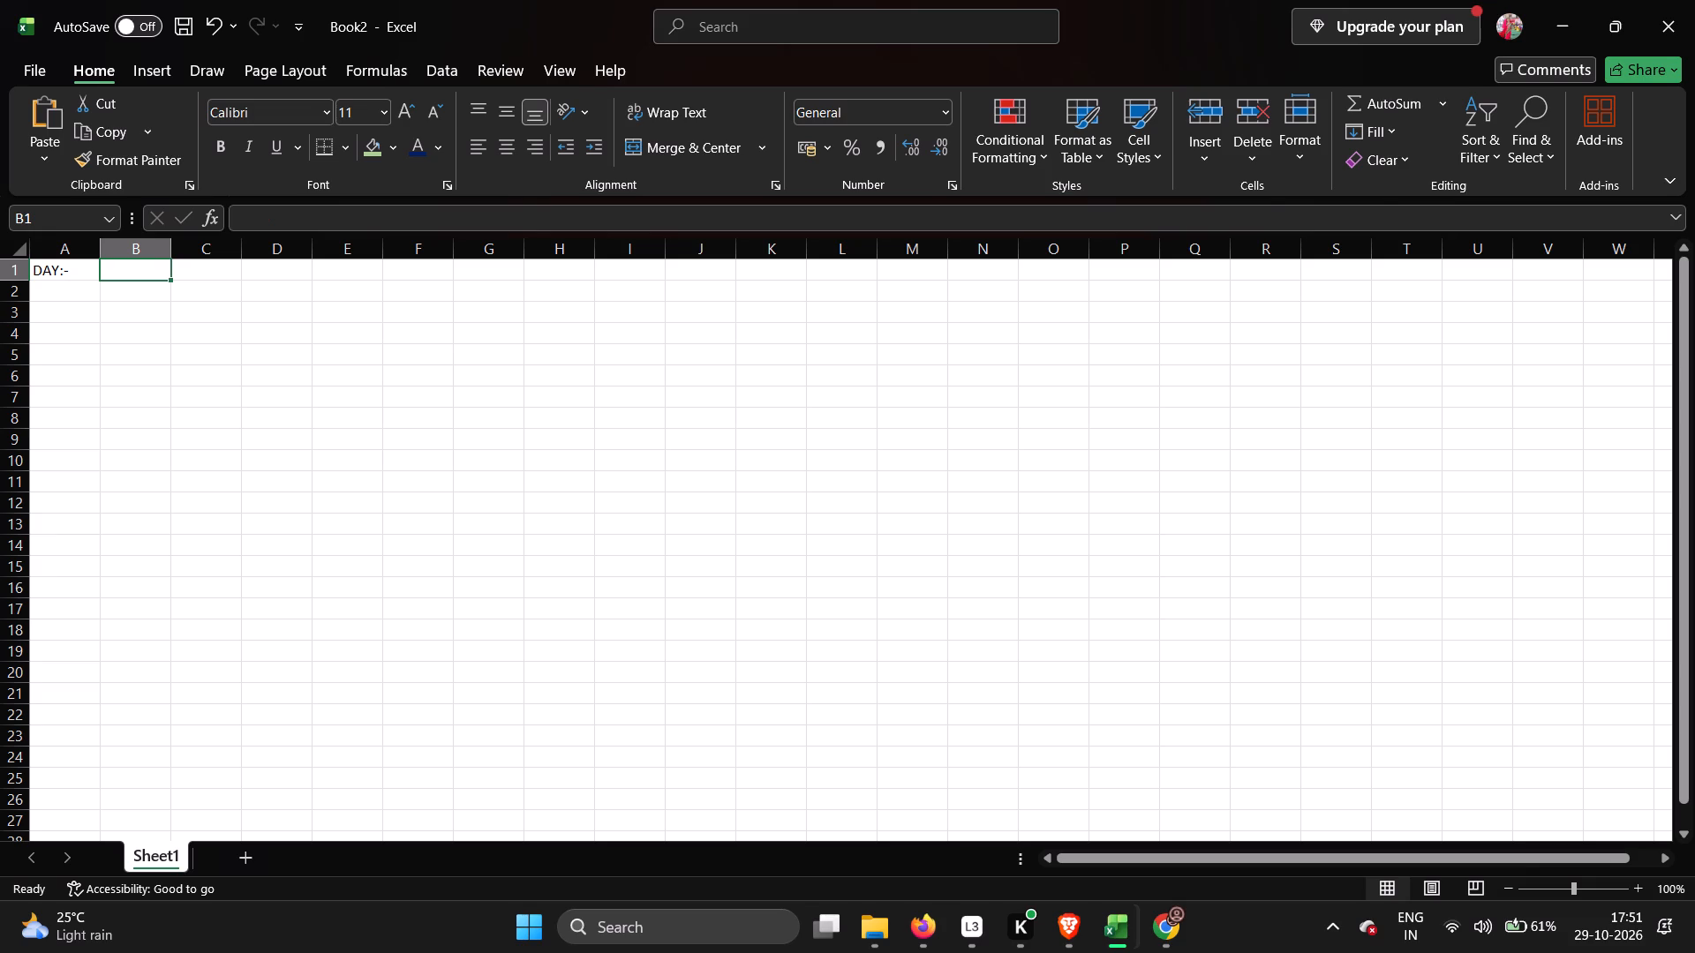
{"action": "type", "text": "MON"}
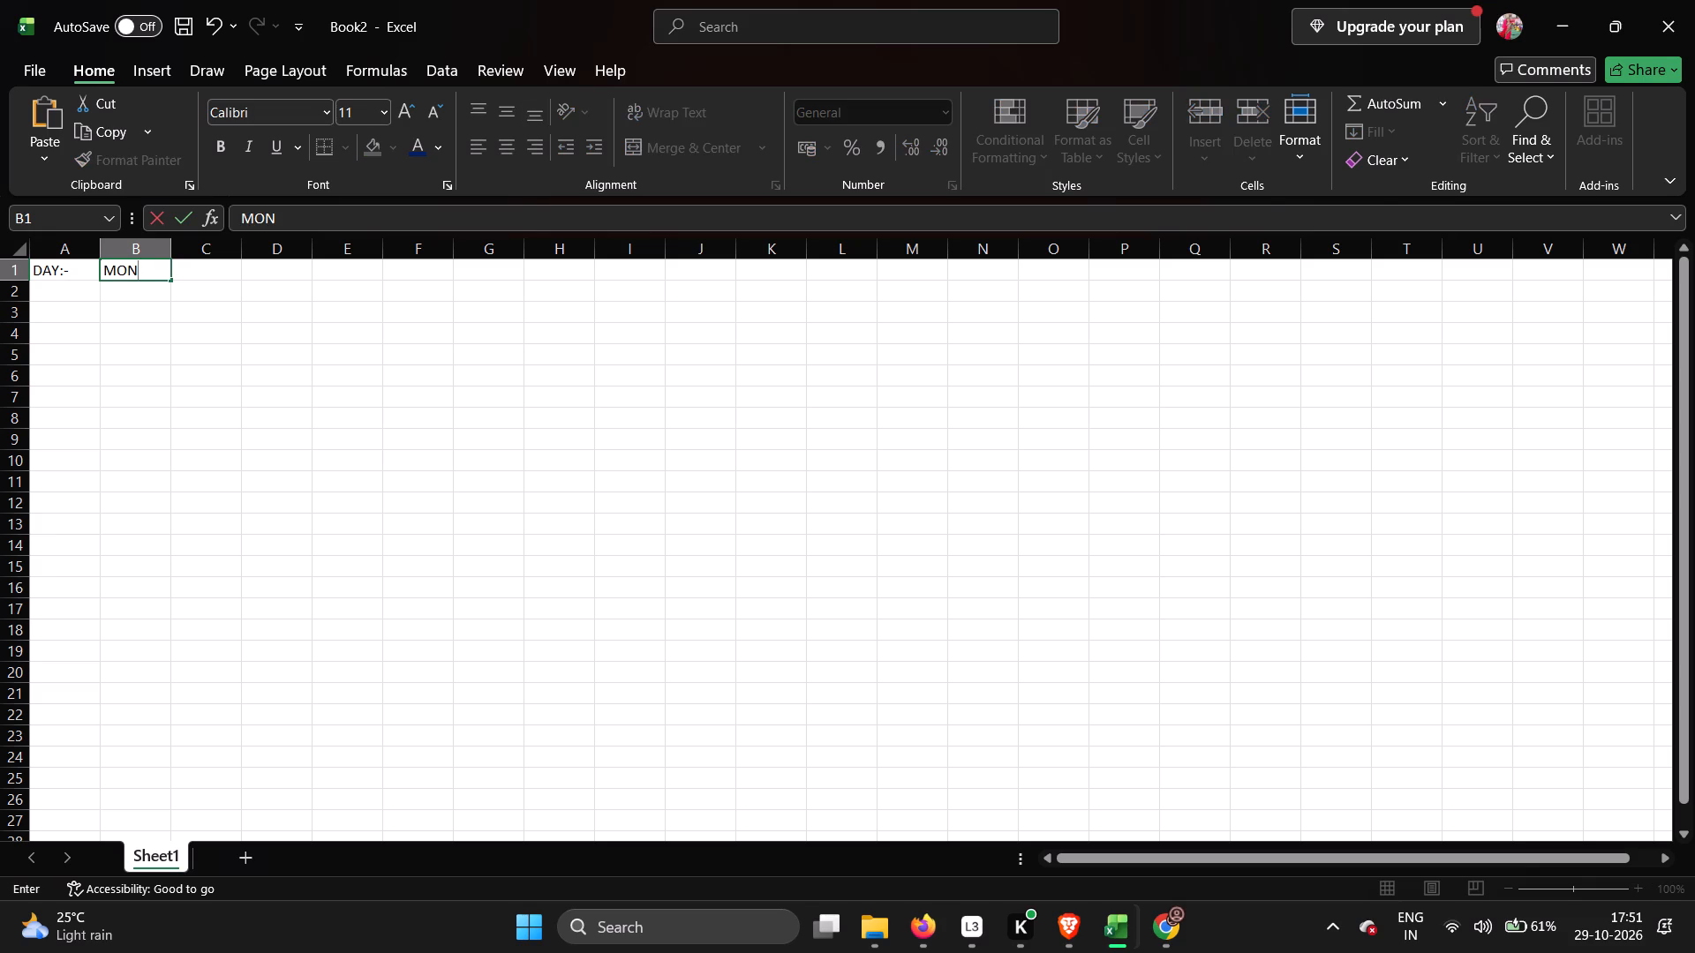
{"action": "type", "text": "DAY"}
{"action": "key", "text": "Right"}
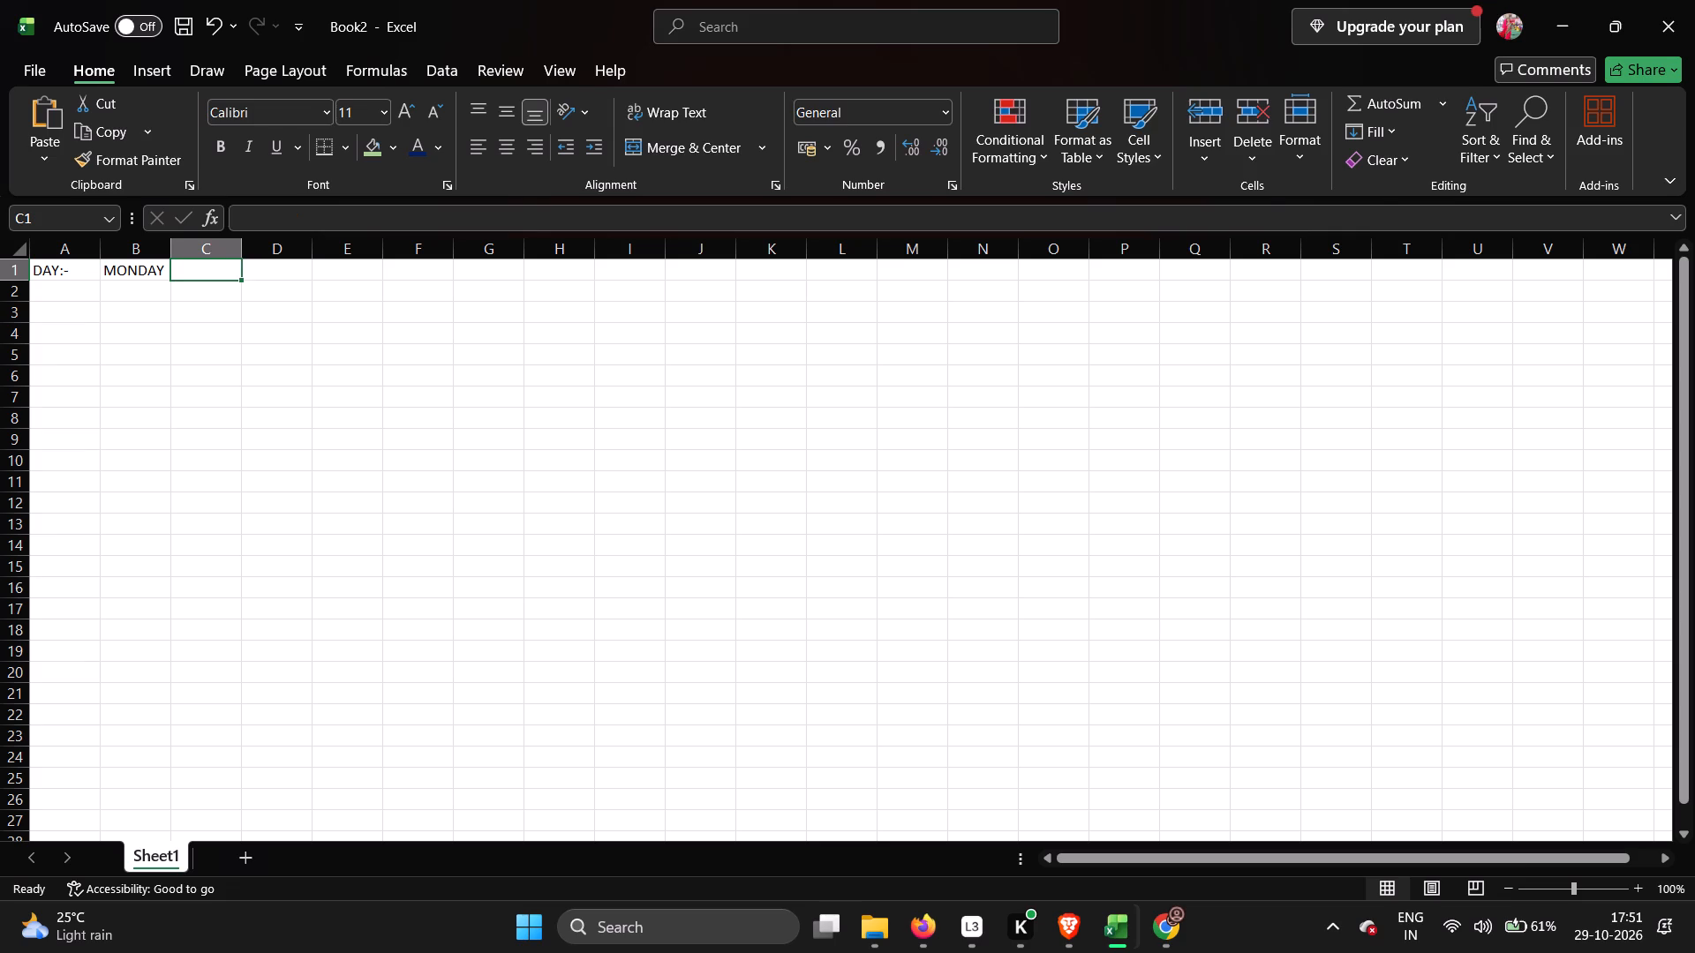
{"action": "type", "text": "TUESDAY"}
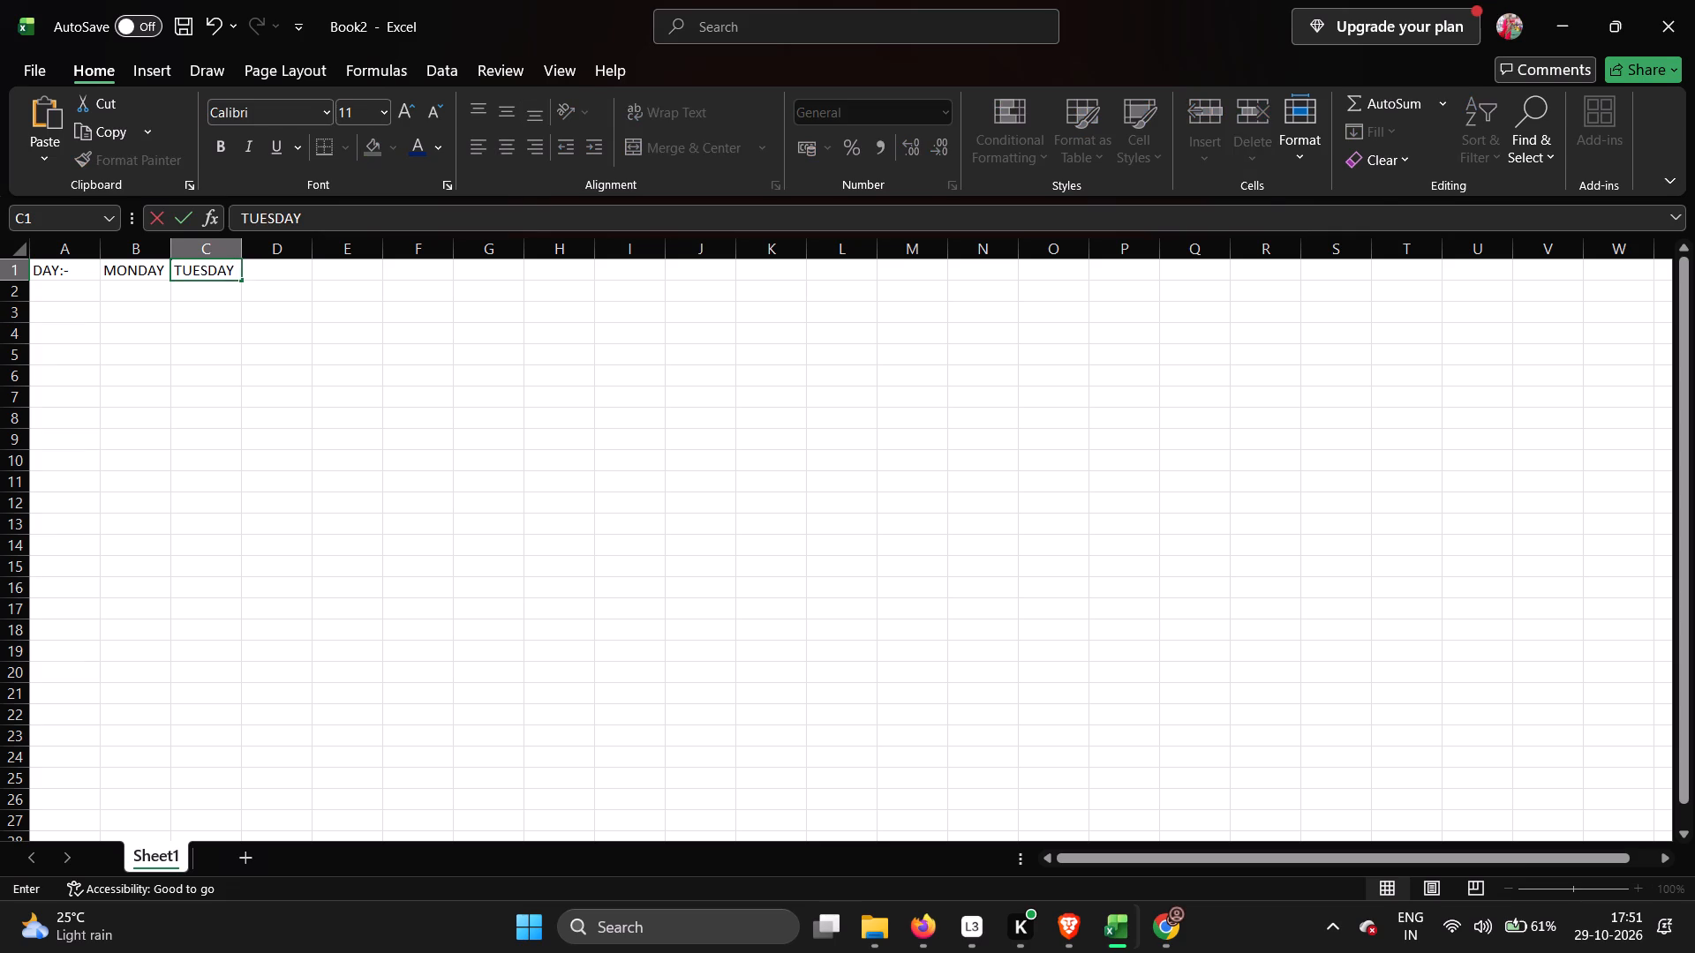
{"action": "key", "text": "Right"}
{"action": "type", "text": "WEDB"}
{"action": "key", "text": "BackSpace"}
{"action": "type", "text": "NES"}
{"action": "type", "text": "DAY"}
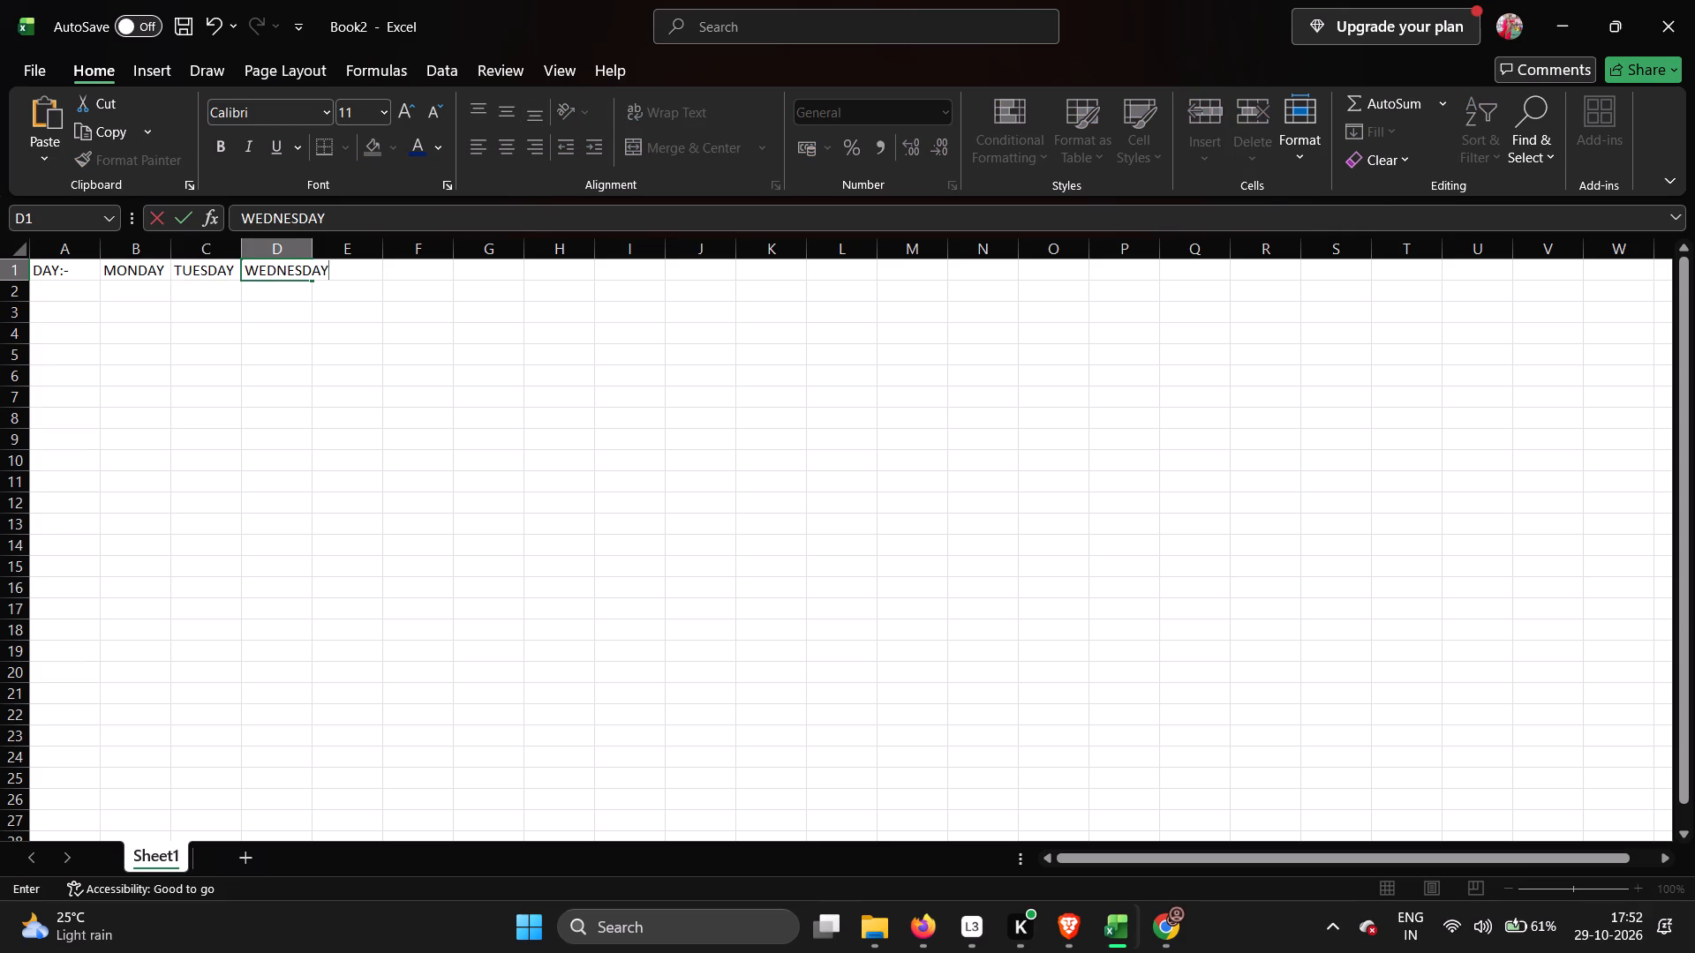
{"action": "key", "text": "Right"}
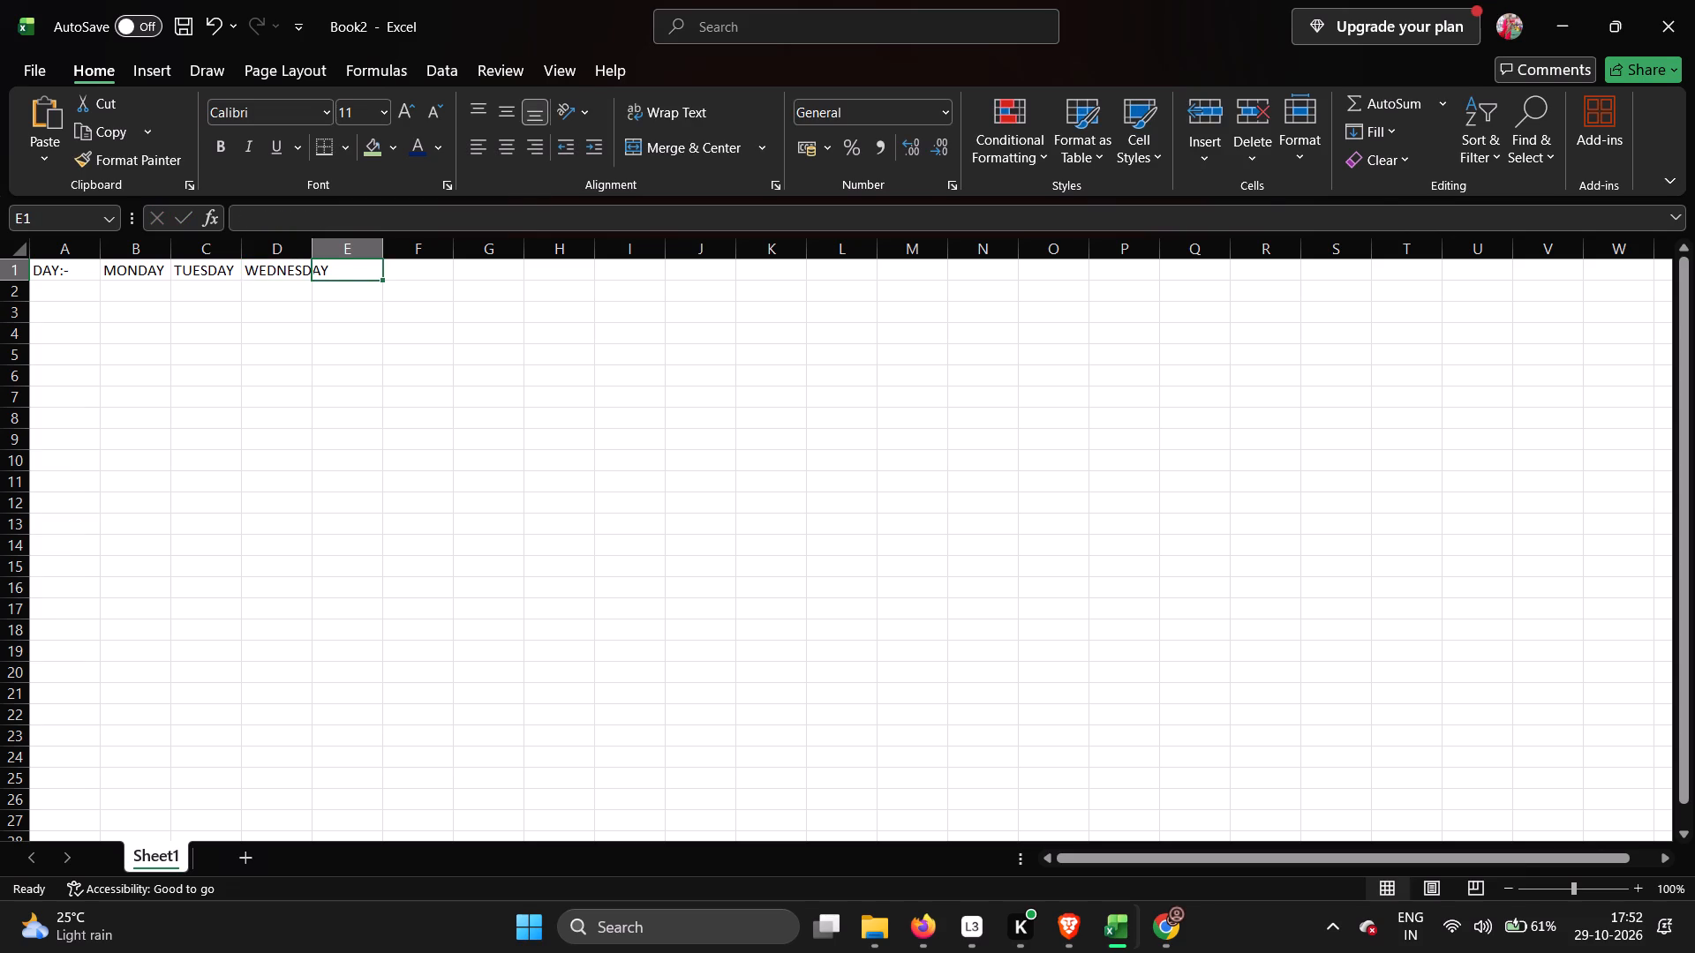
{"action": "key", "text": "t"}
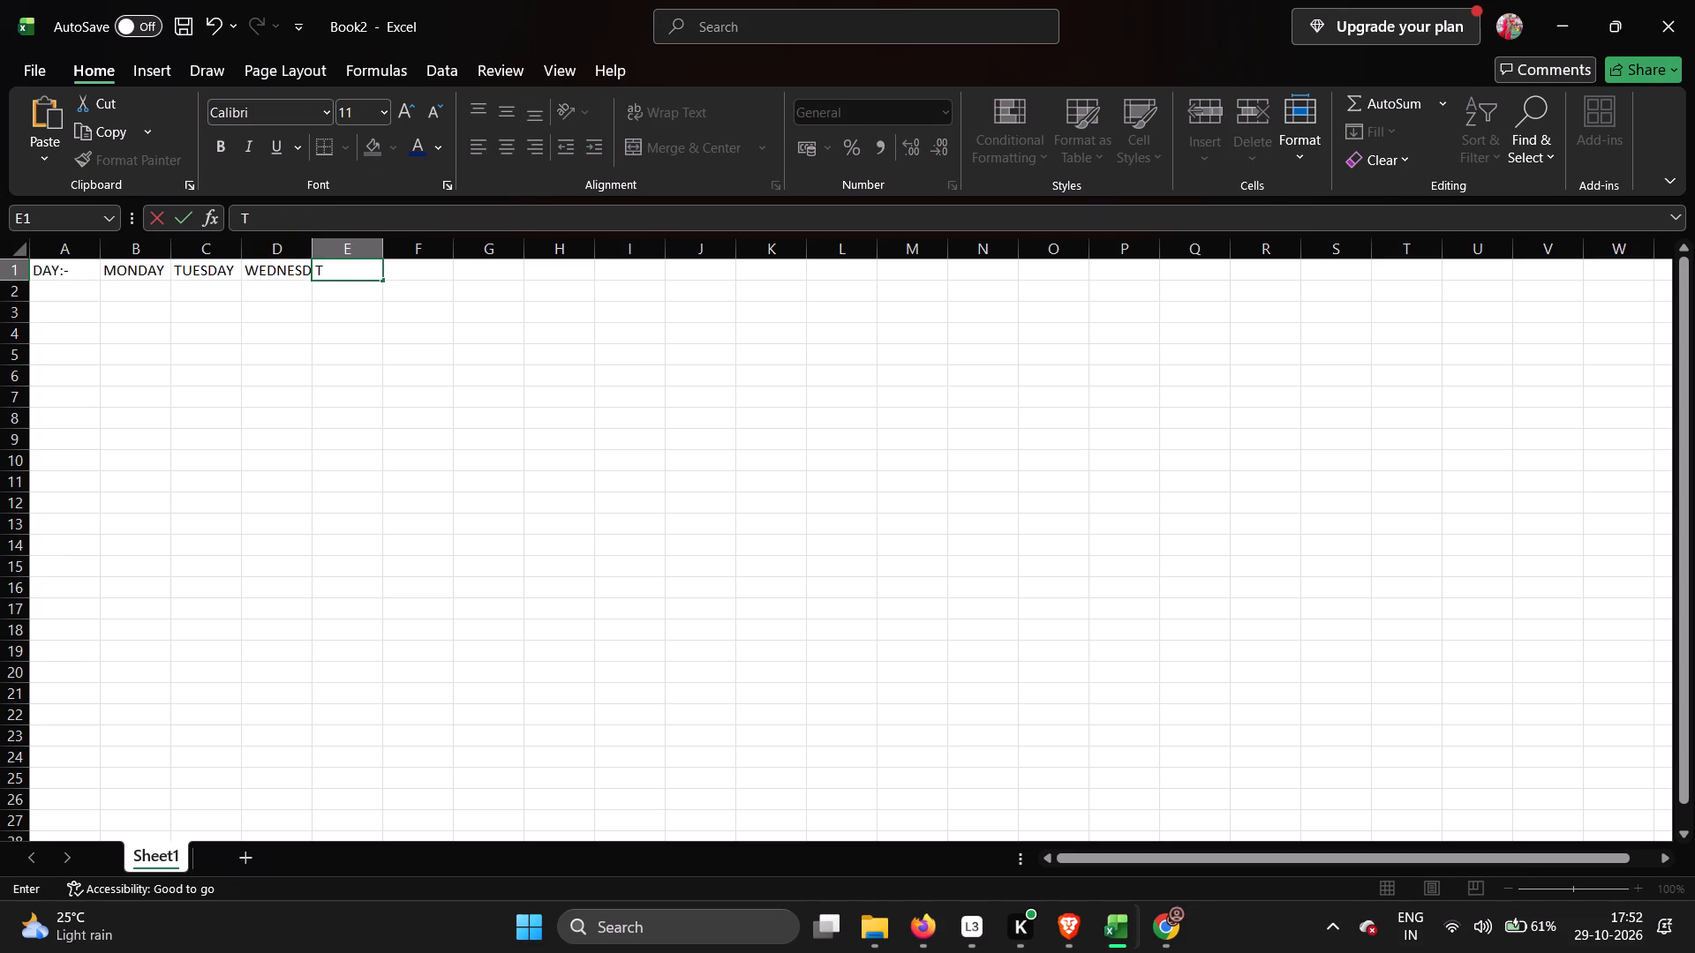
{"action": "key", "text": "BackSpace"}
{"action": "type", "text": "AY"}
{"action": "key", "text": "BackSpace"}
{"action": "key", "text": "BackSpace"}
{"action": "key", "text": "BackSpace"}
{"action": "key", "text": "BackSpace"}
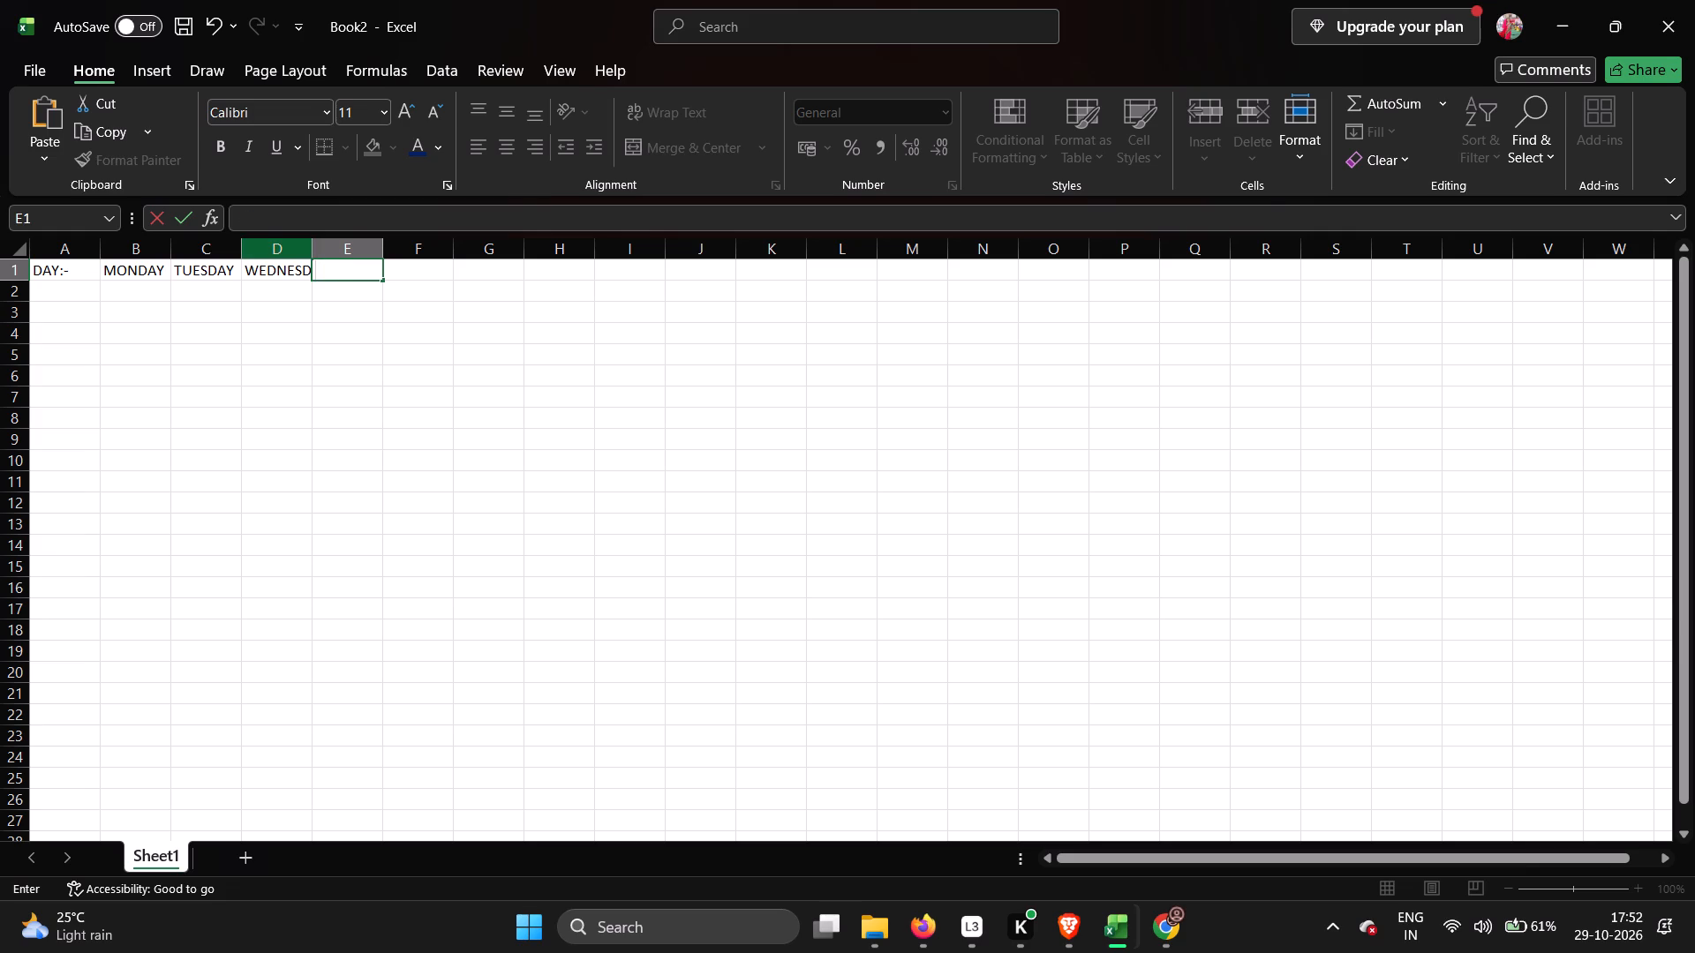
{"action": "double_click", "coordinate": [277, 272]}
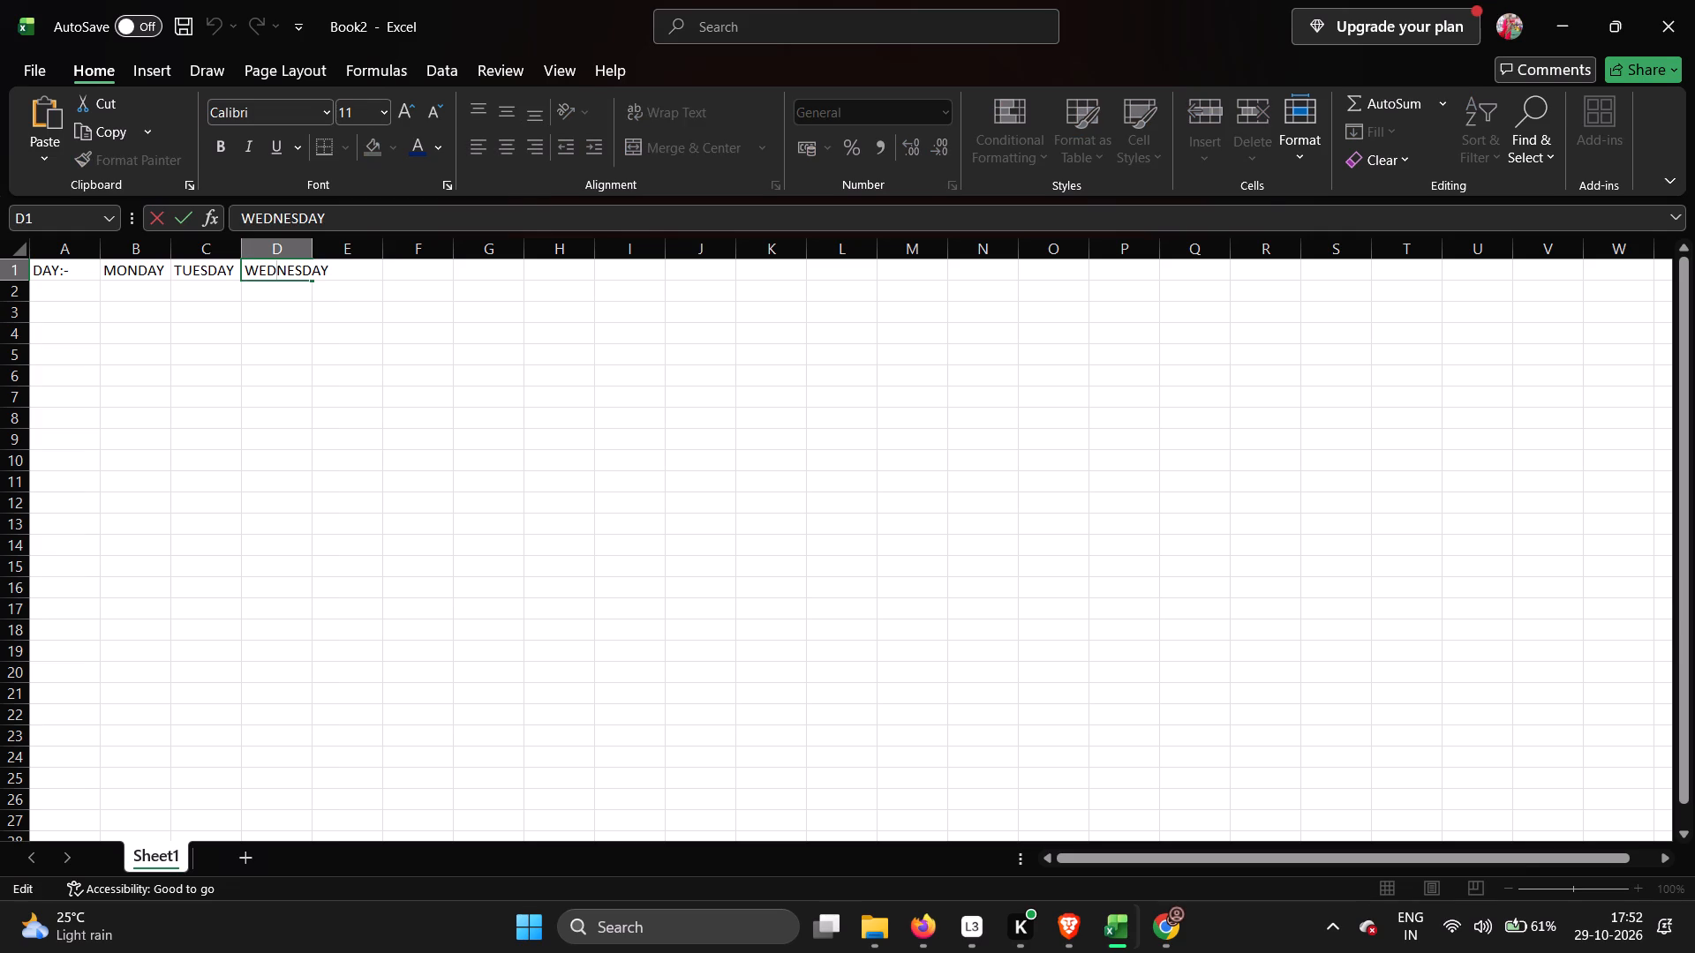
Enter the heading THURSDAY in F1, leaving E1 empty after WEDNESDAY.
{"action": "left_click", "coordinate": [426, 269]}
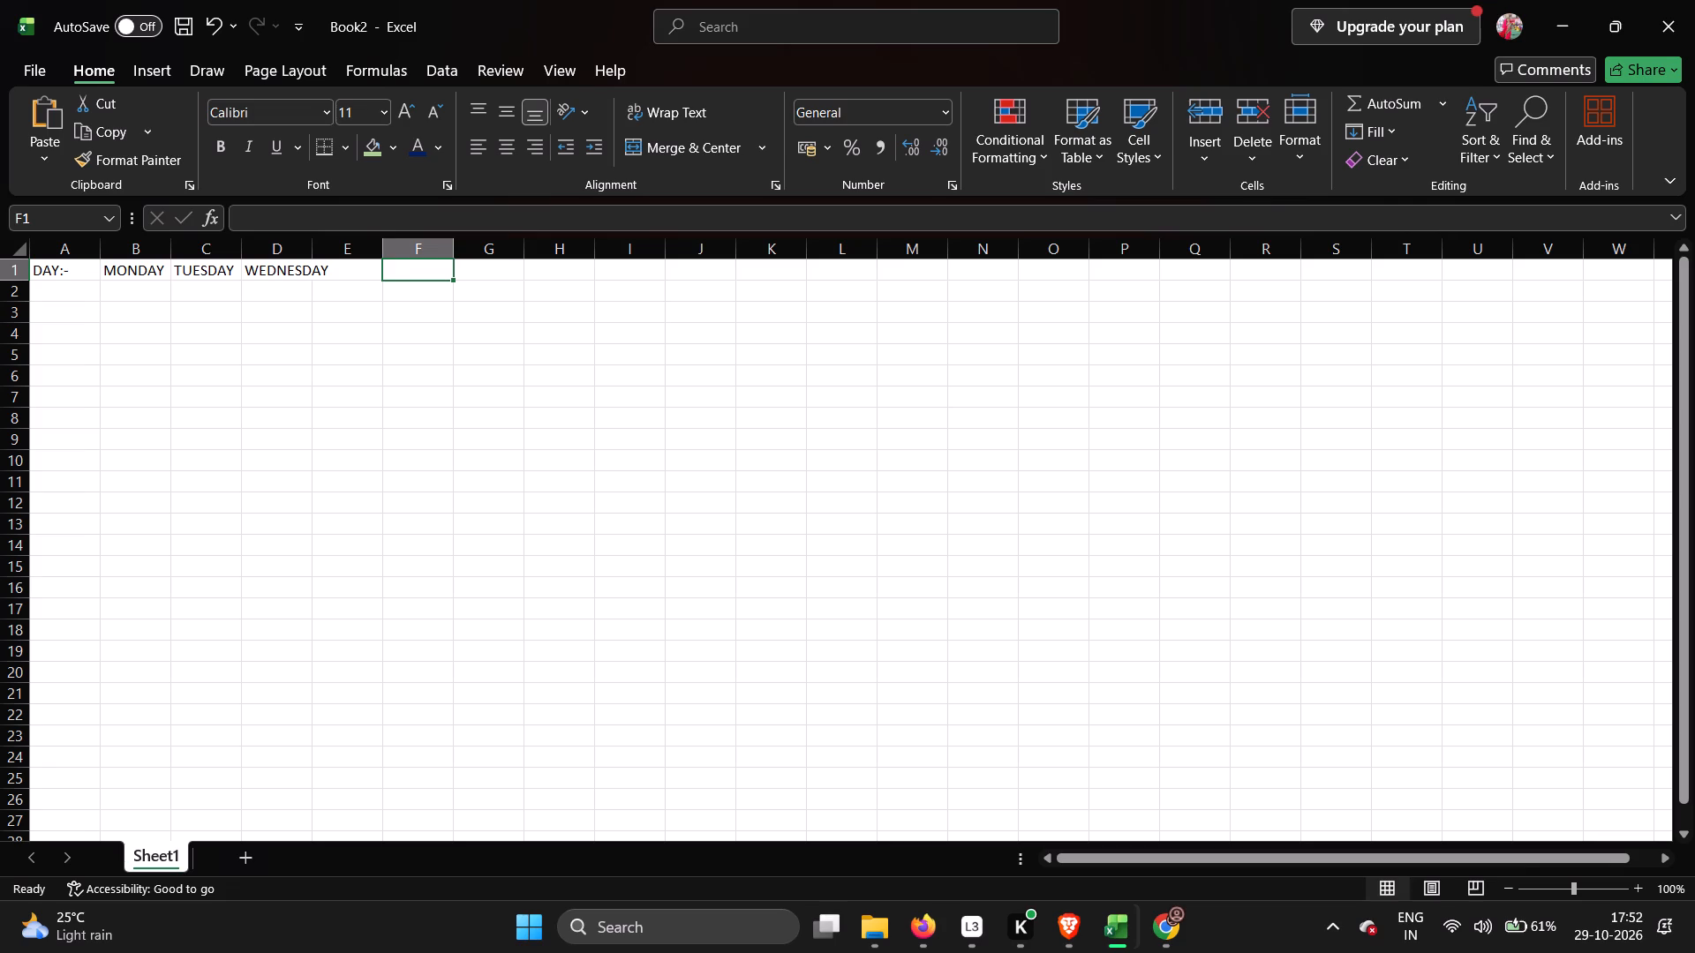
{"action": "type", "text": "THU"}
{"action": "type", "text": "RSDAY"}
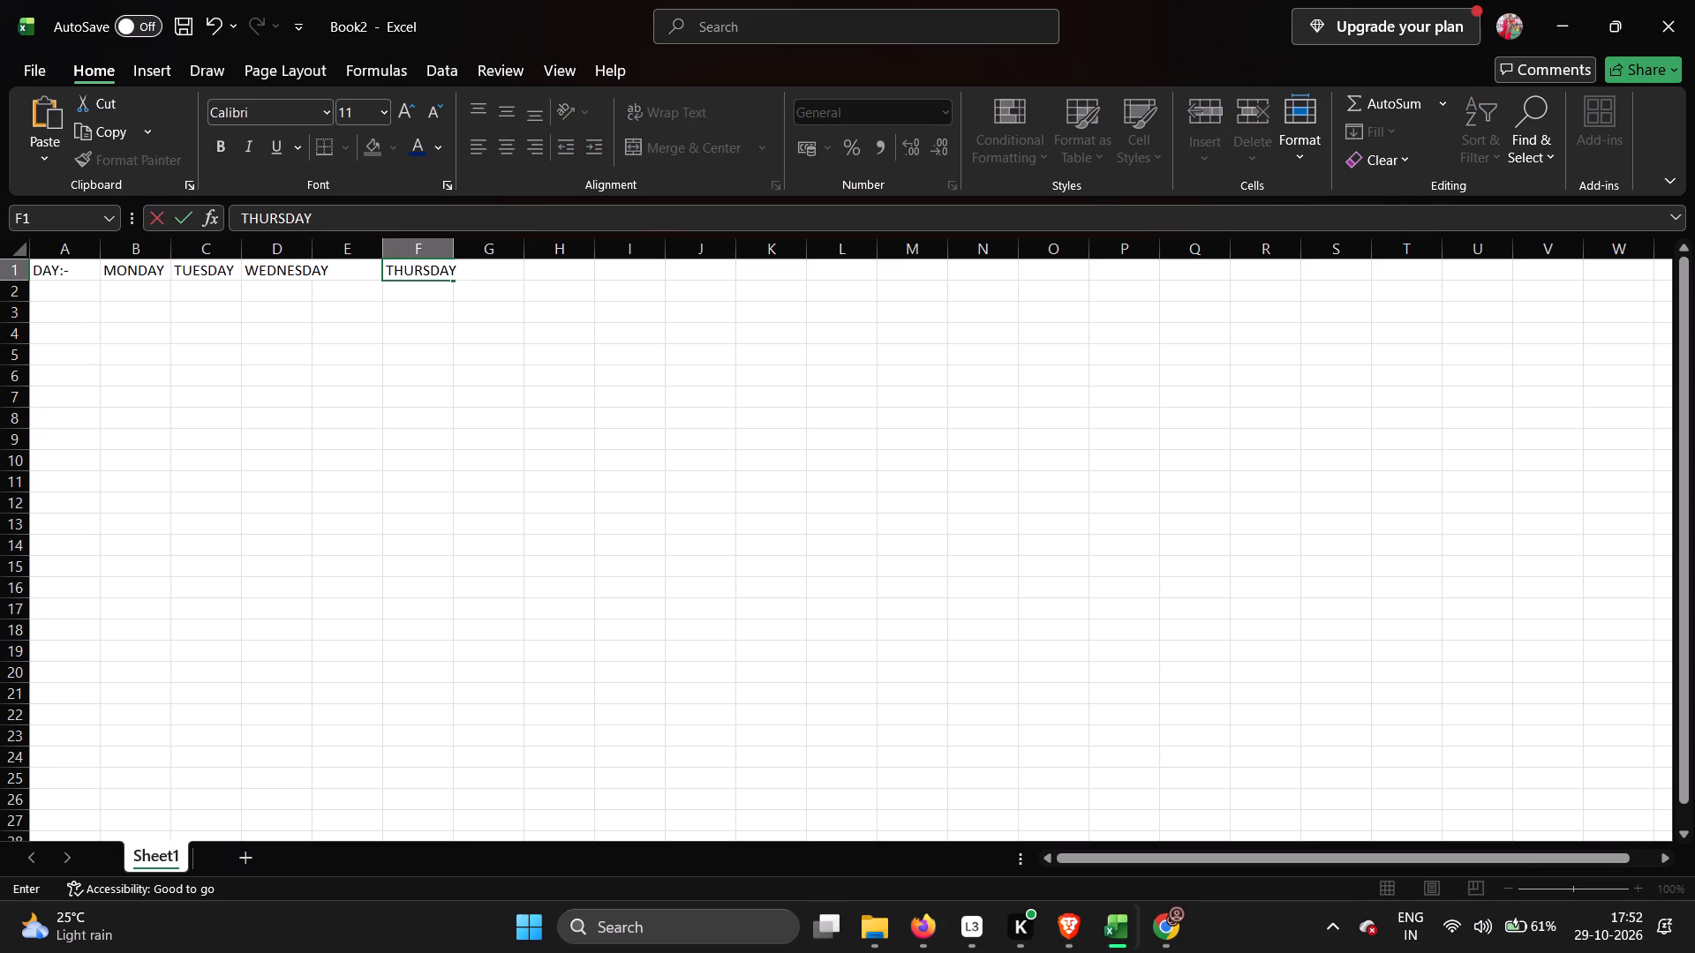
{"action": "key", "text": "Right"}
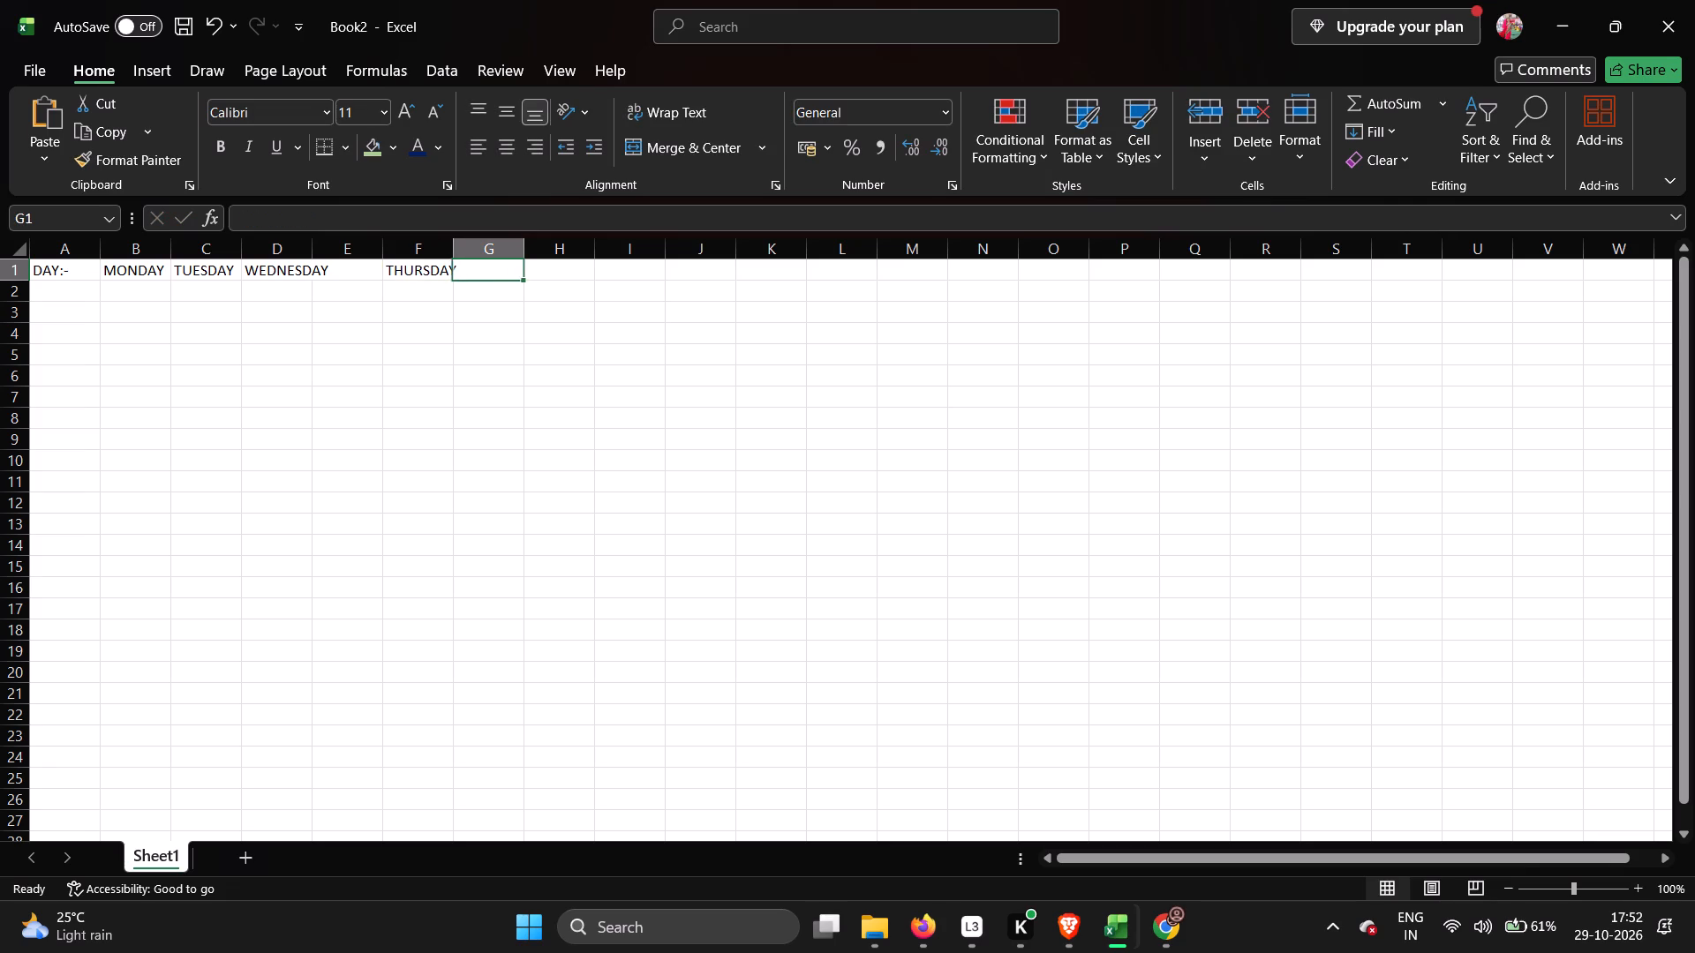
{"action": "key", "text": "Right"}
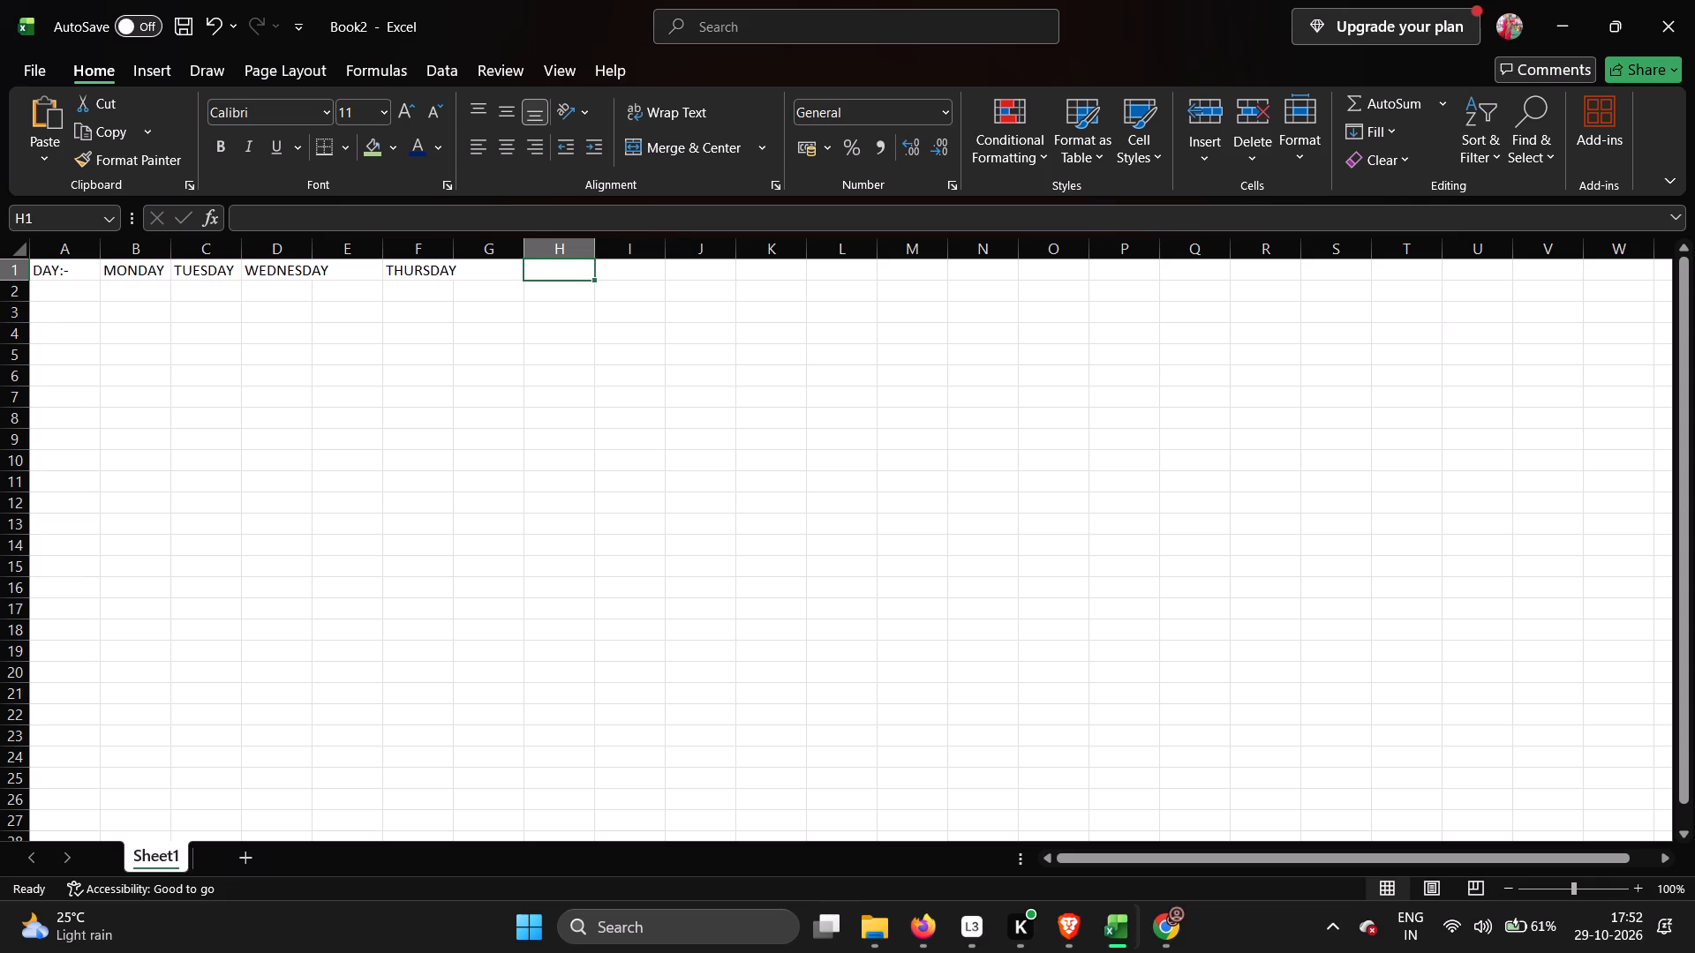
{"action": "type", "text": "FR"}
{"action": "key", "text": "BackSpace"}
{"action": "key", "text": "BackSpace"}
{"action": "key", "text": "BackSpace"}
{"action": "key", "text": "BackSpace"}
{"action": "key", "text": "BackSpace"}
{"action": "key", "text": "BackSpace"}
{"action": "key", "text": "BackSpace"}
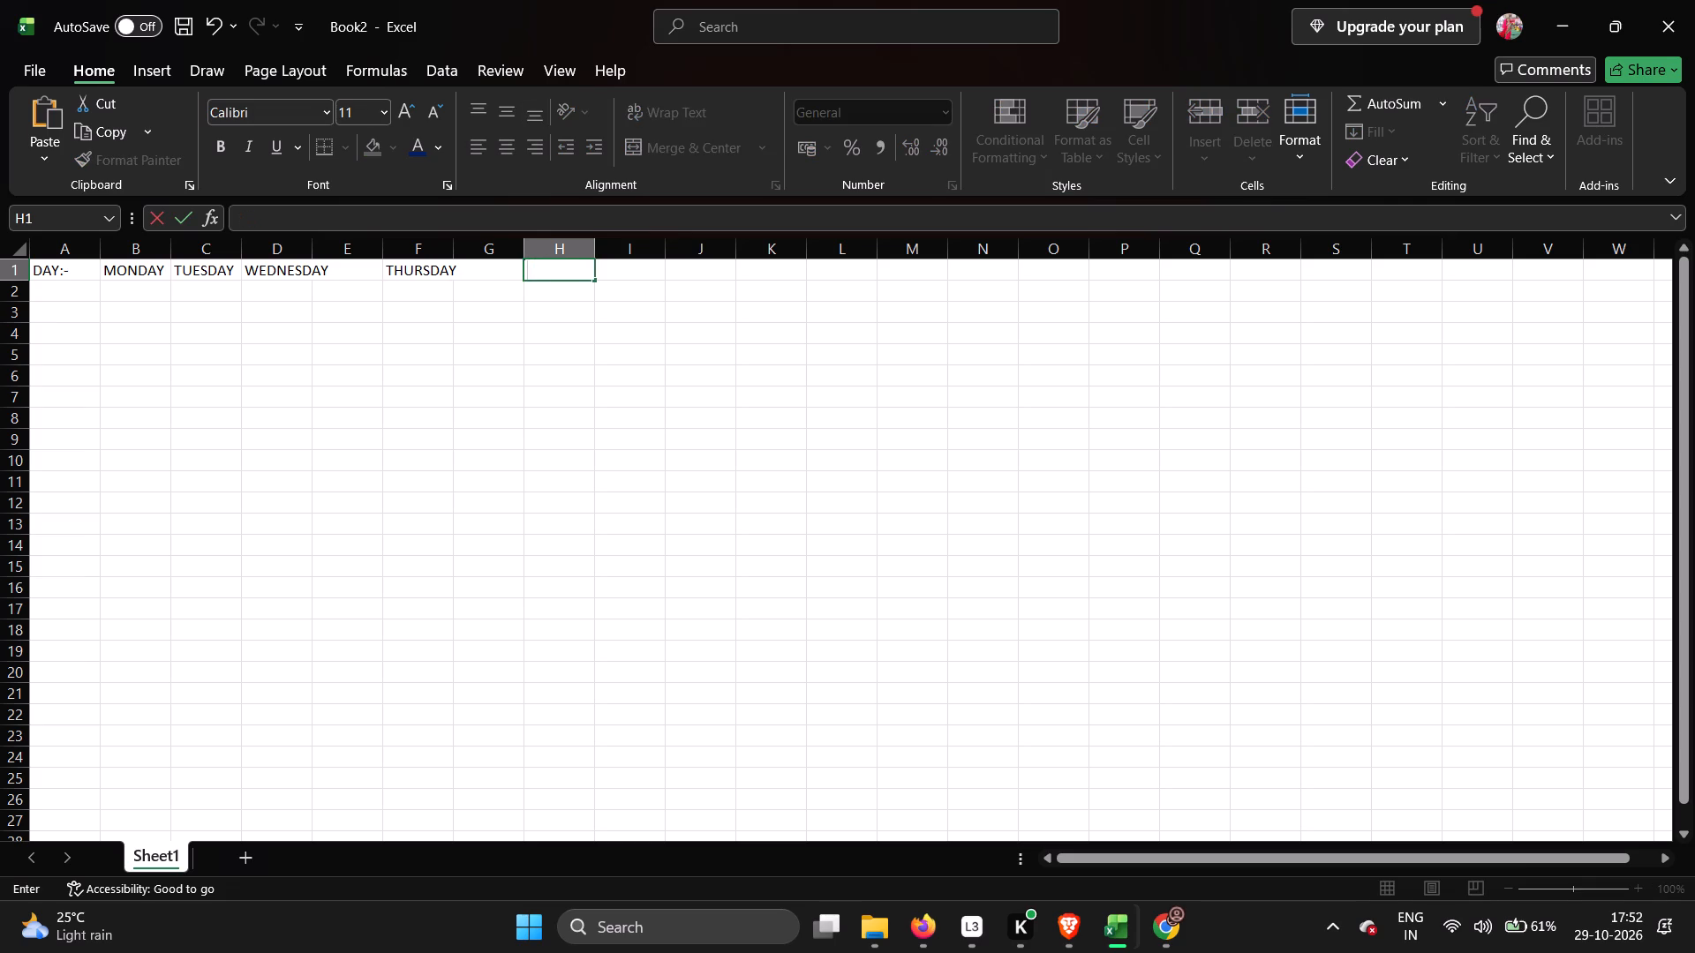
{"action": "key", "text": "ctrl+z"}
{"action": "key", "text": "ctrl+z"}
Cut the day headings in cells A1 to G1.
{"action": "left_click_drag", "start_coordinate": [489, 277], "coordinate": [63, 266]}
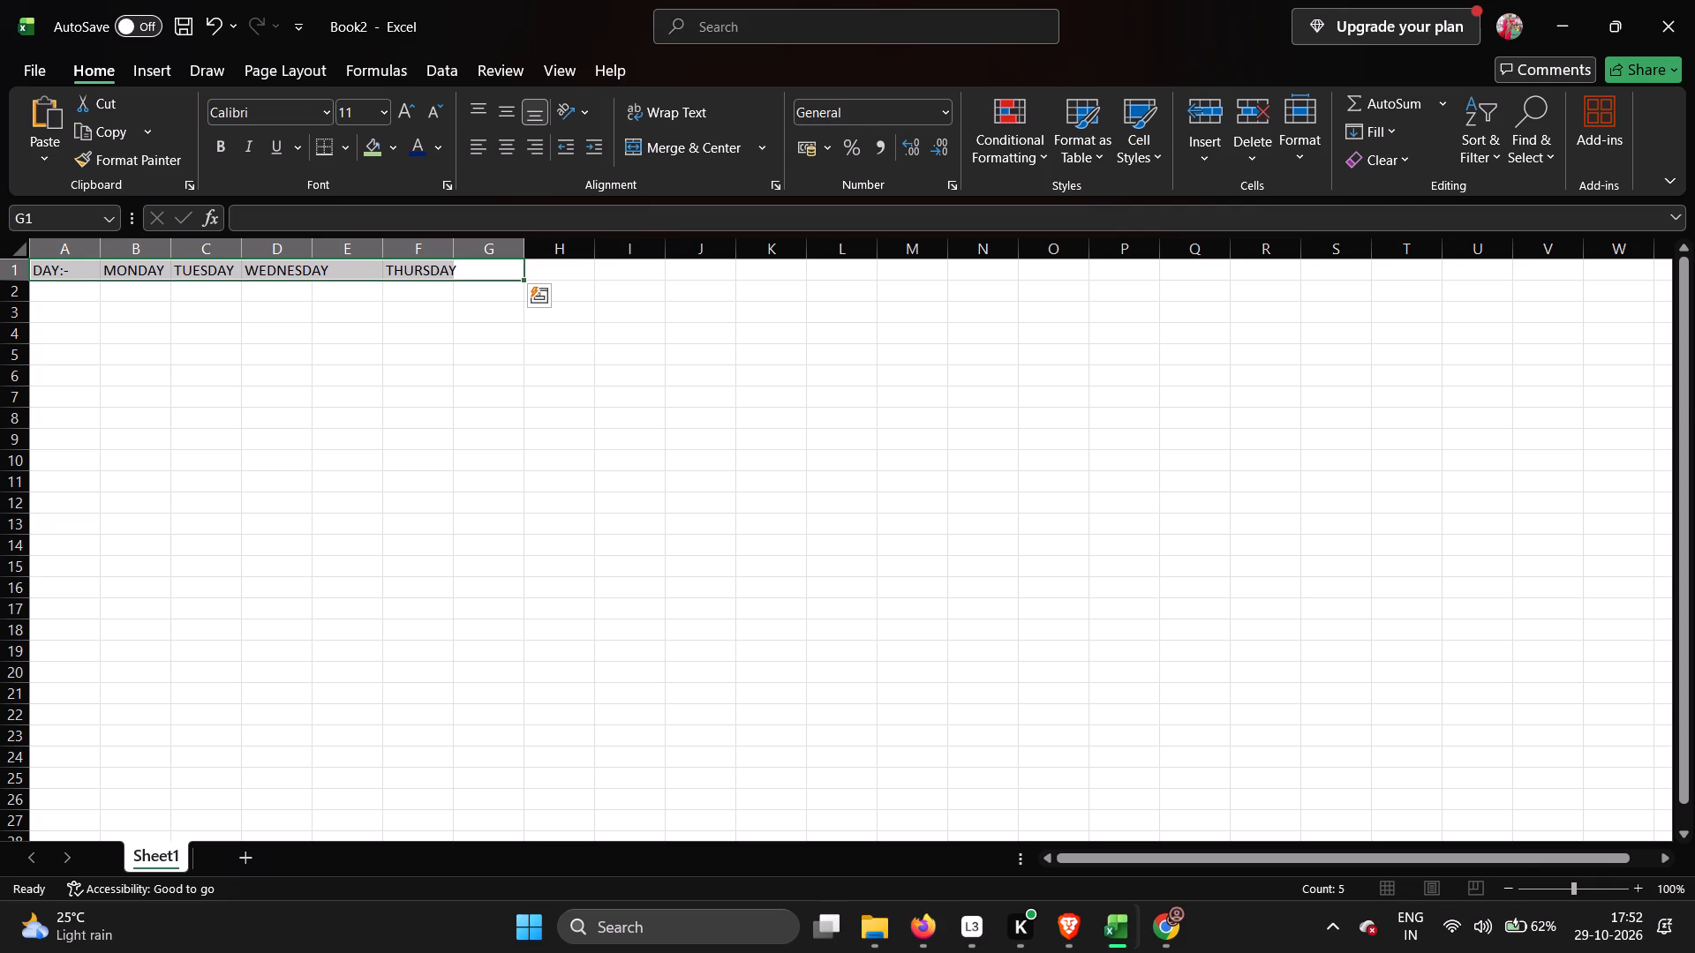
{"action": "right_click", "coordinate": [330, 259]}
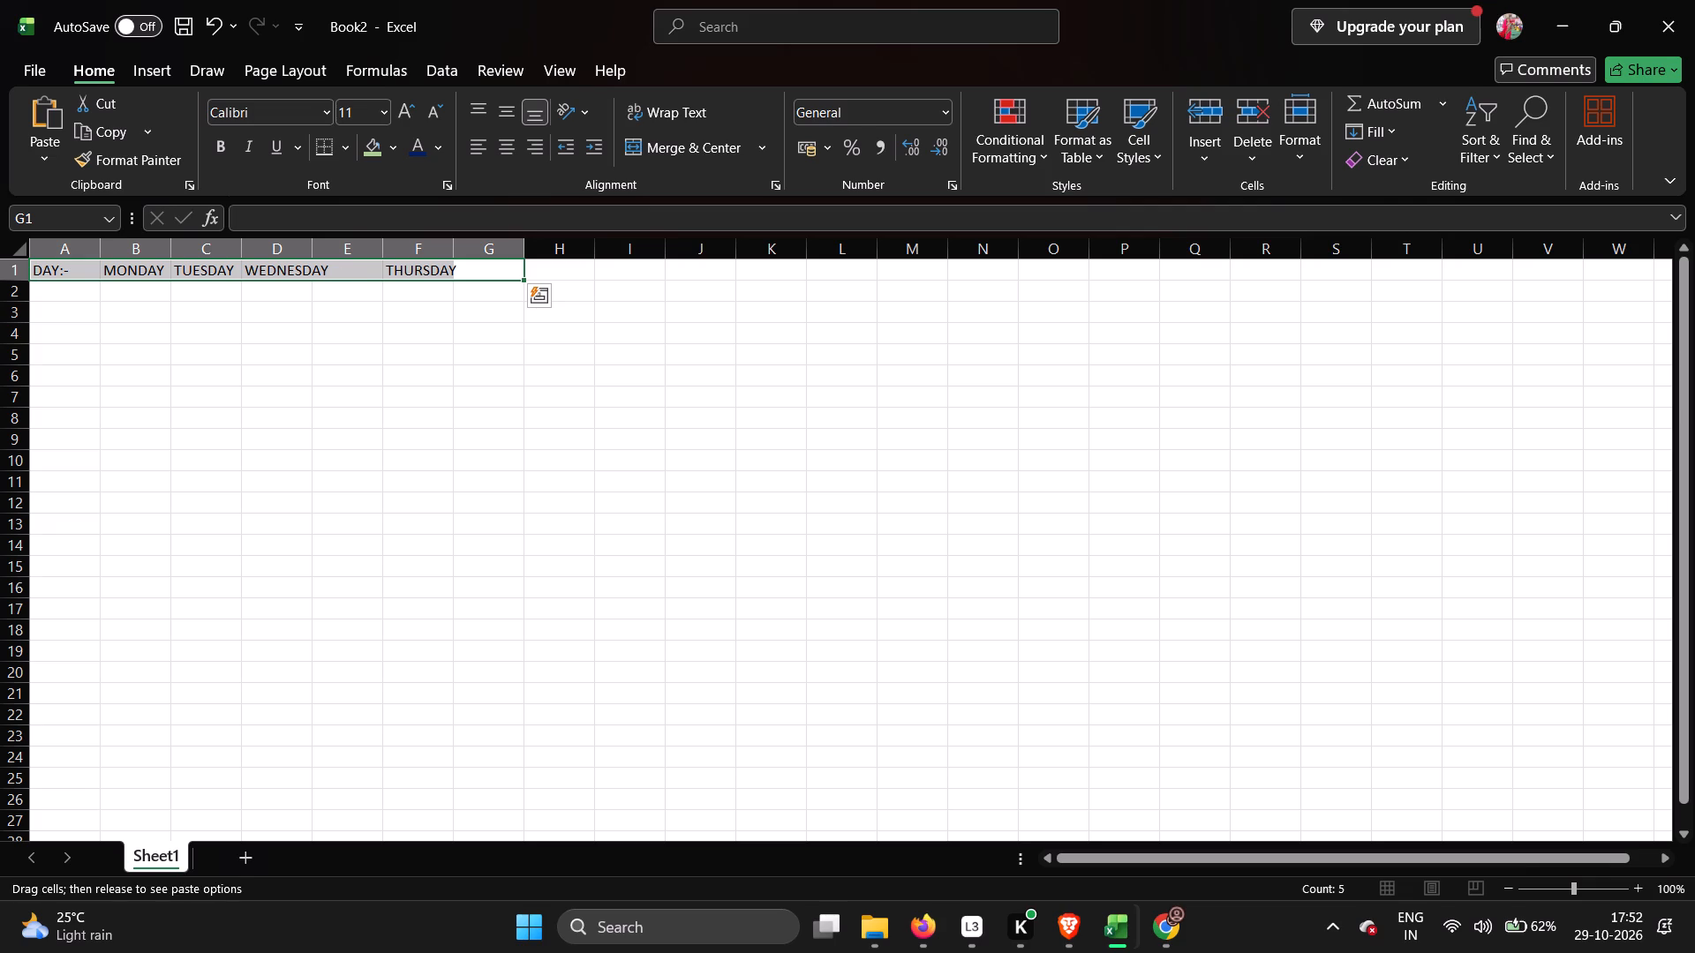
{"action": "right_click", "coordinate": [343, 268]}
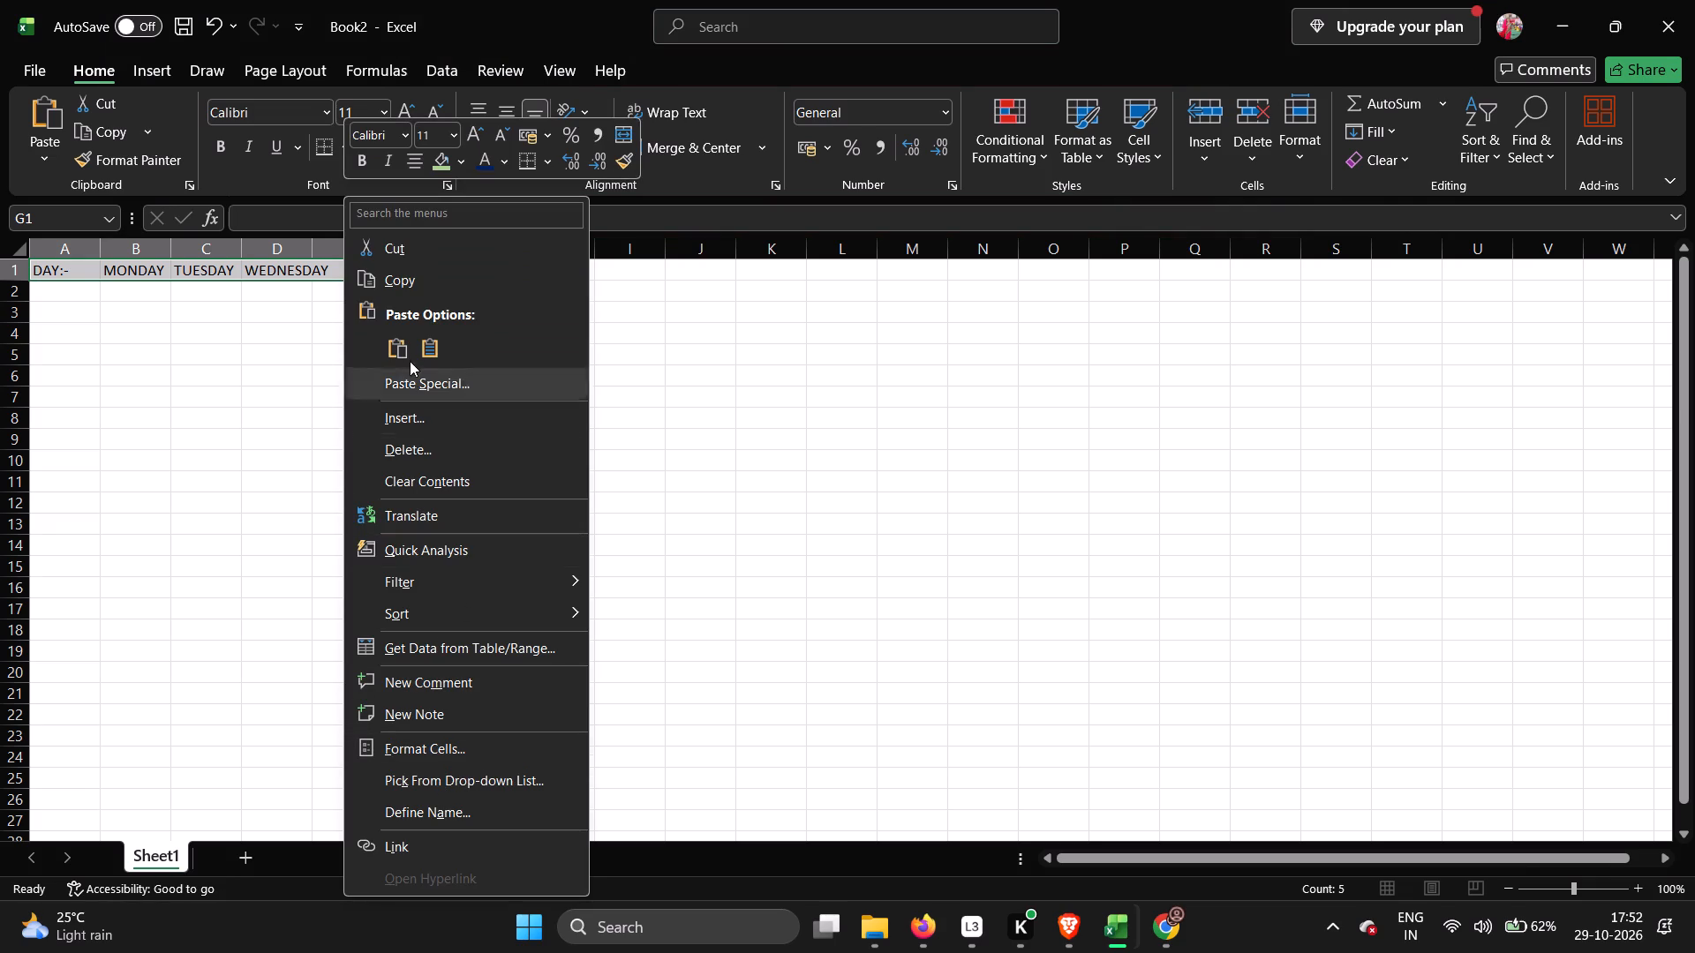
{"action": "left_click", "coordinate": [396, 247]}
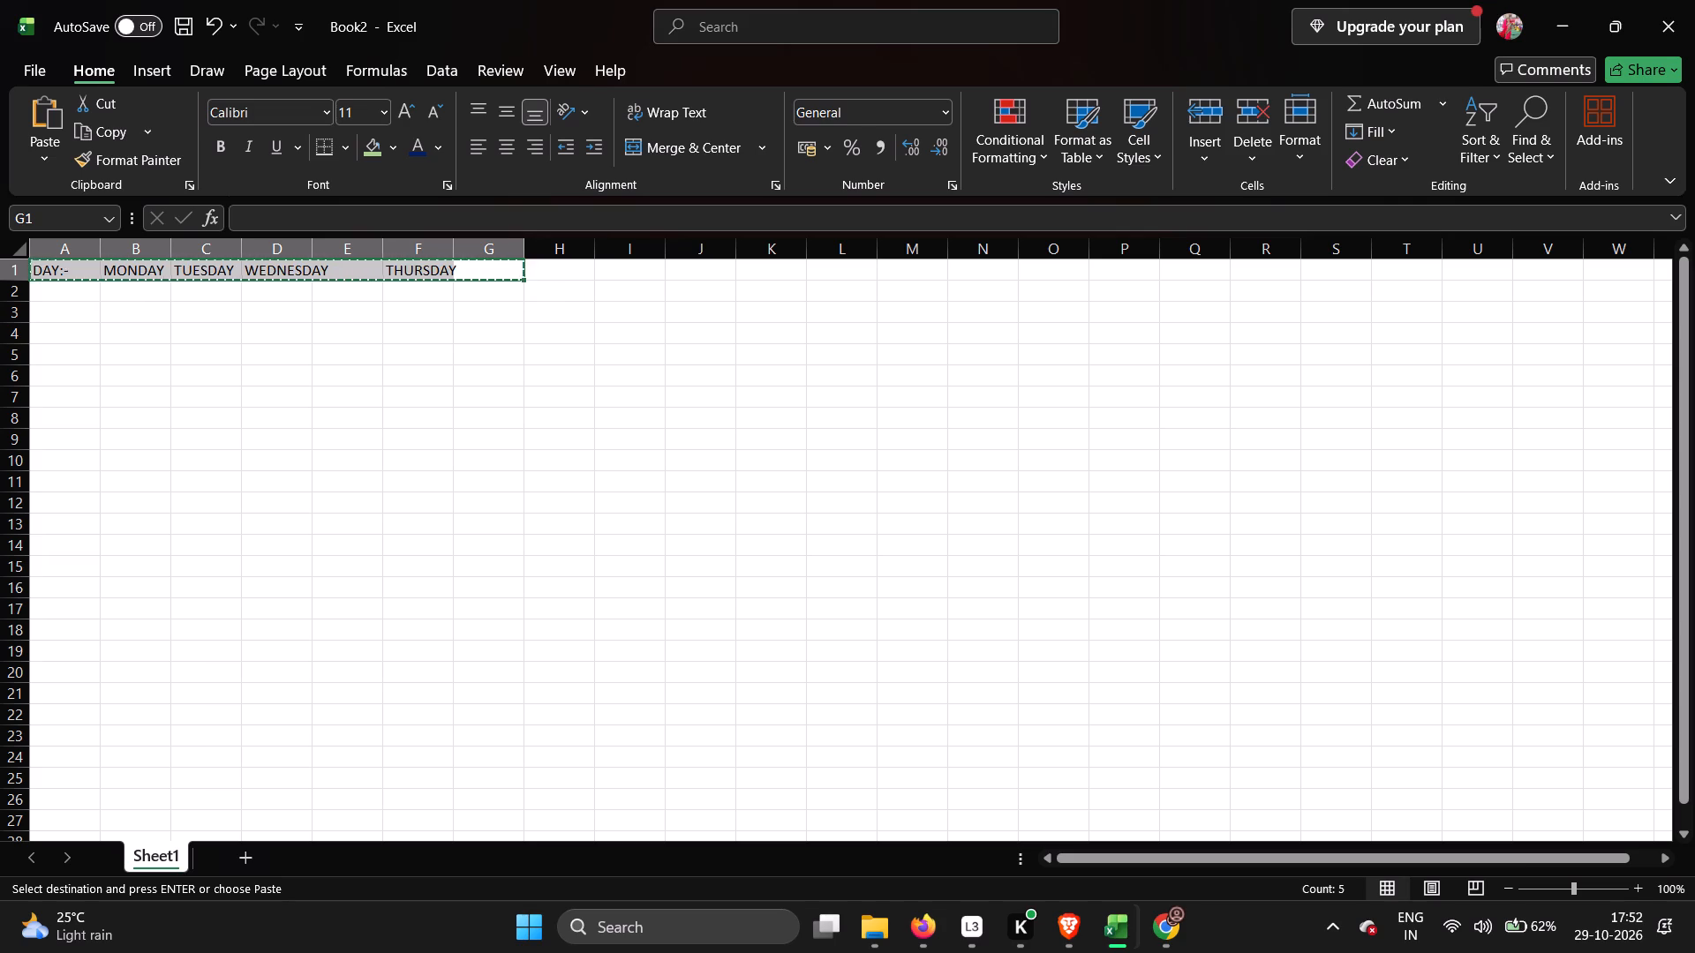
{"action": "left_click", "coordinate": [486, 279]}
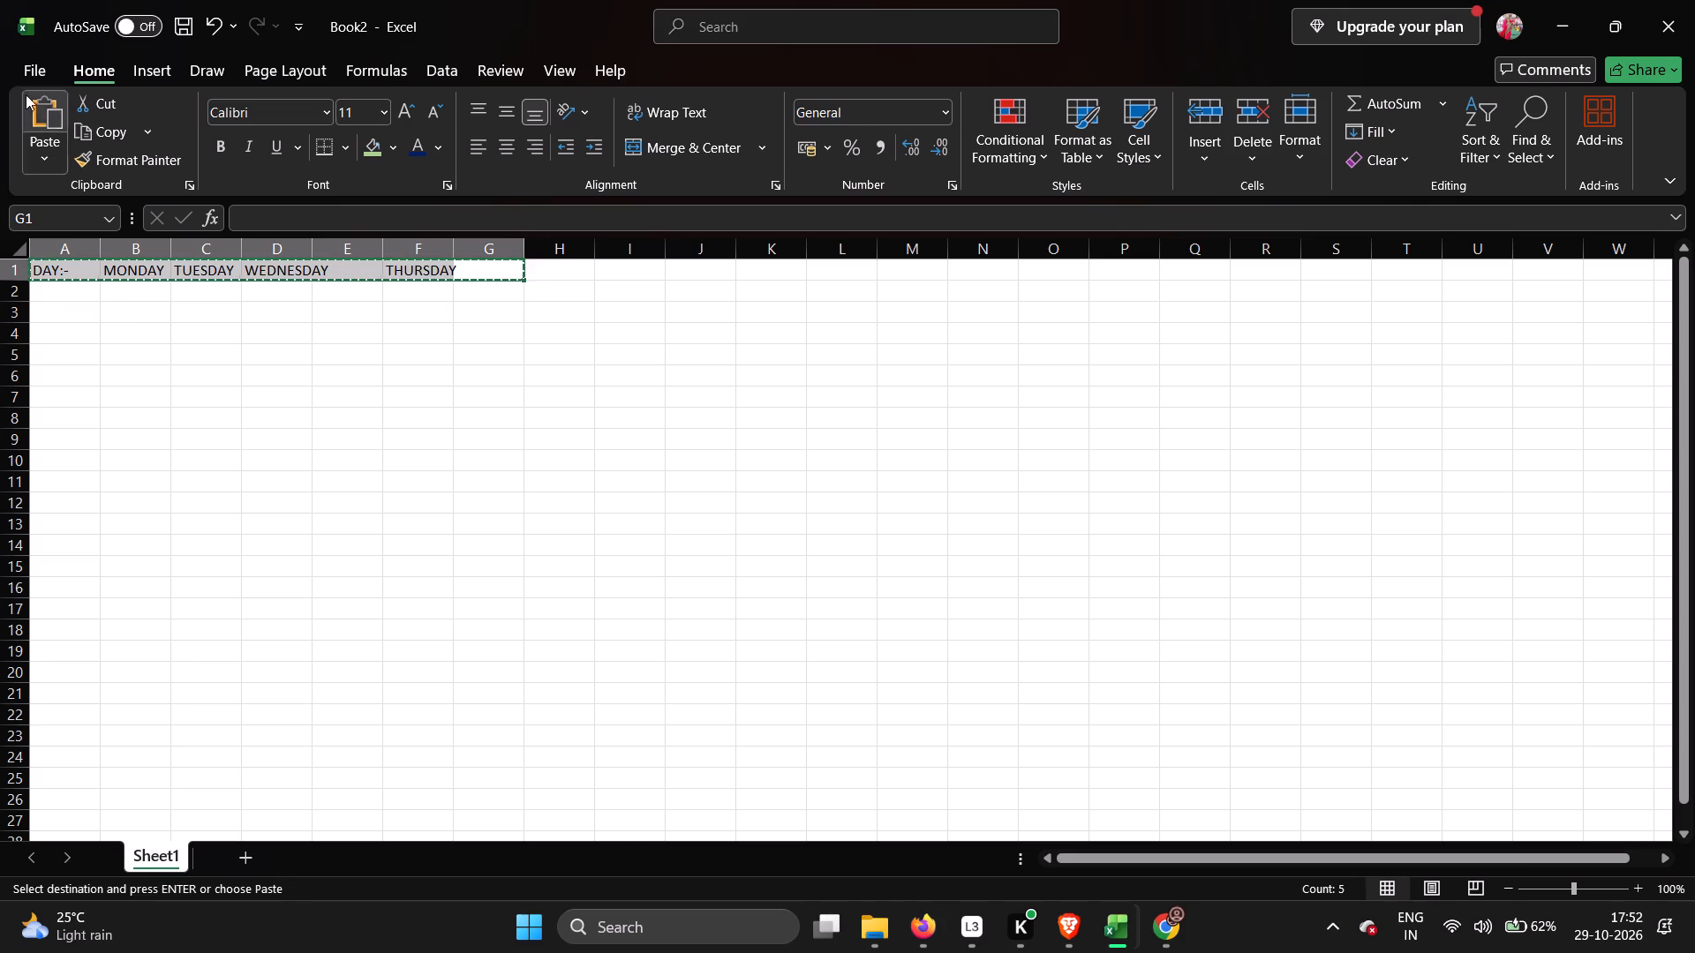
Create a new blank workbook.
{"action": "left_click", "coordinate": [28, 81]}
{"action": "left_click", "coordinate": [93, 167]}
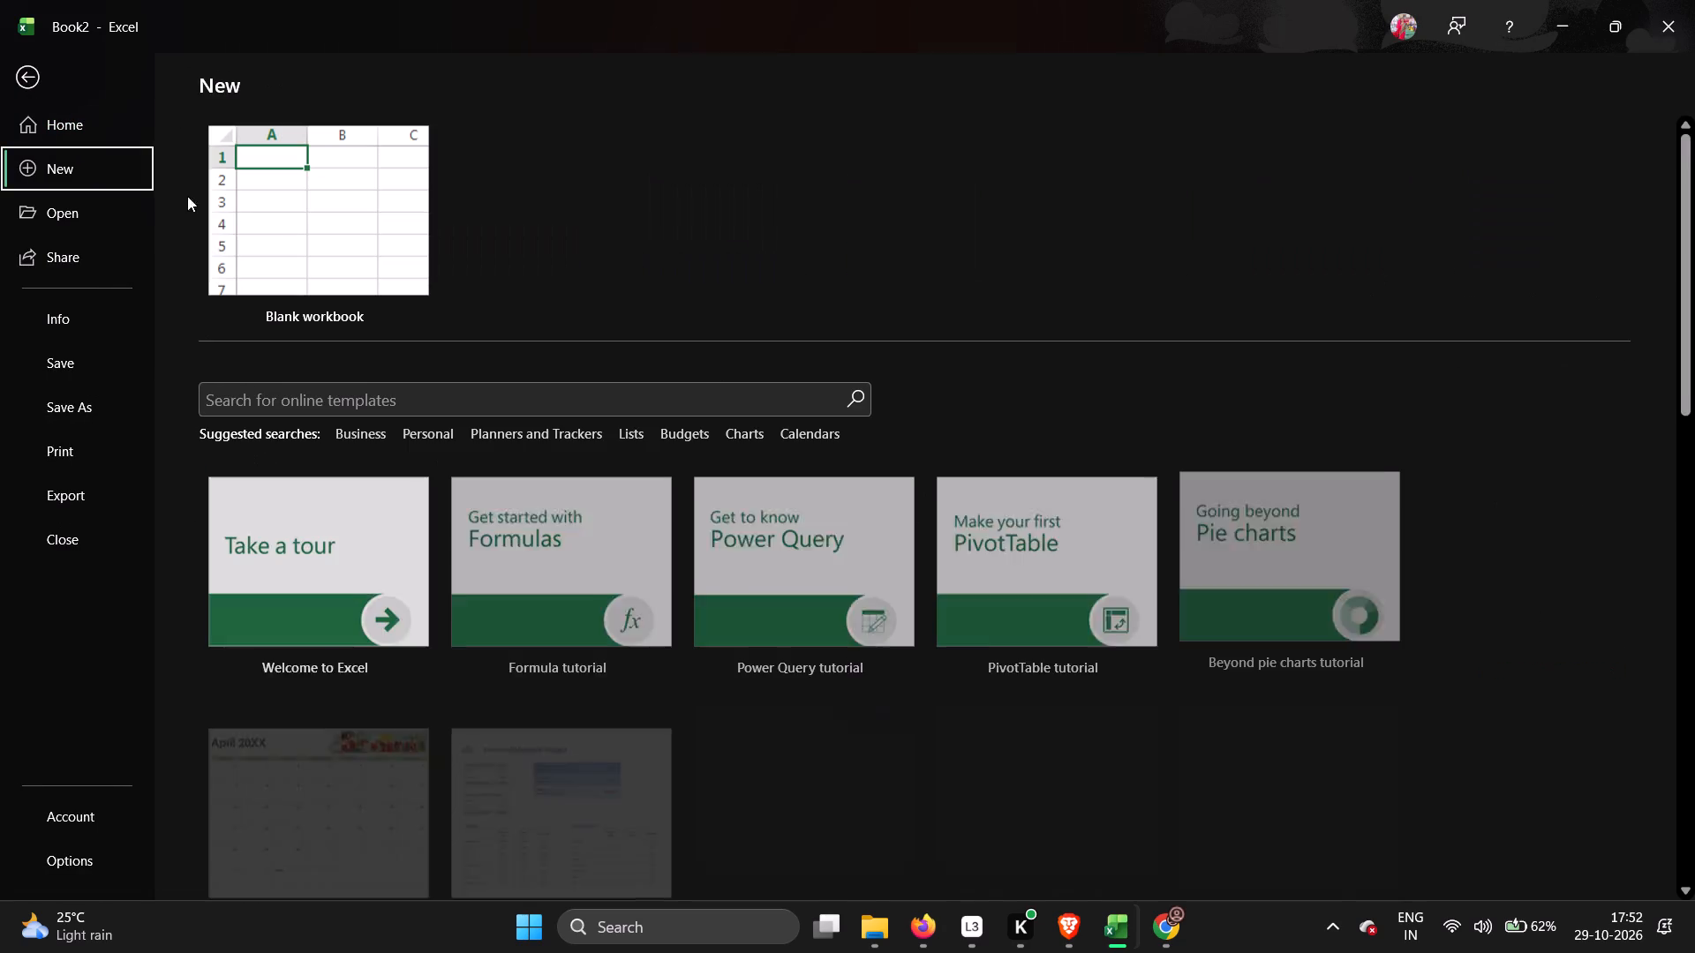
{"action": "left_click", "coordinate": [383, 246]}
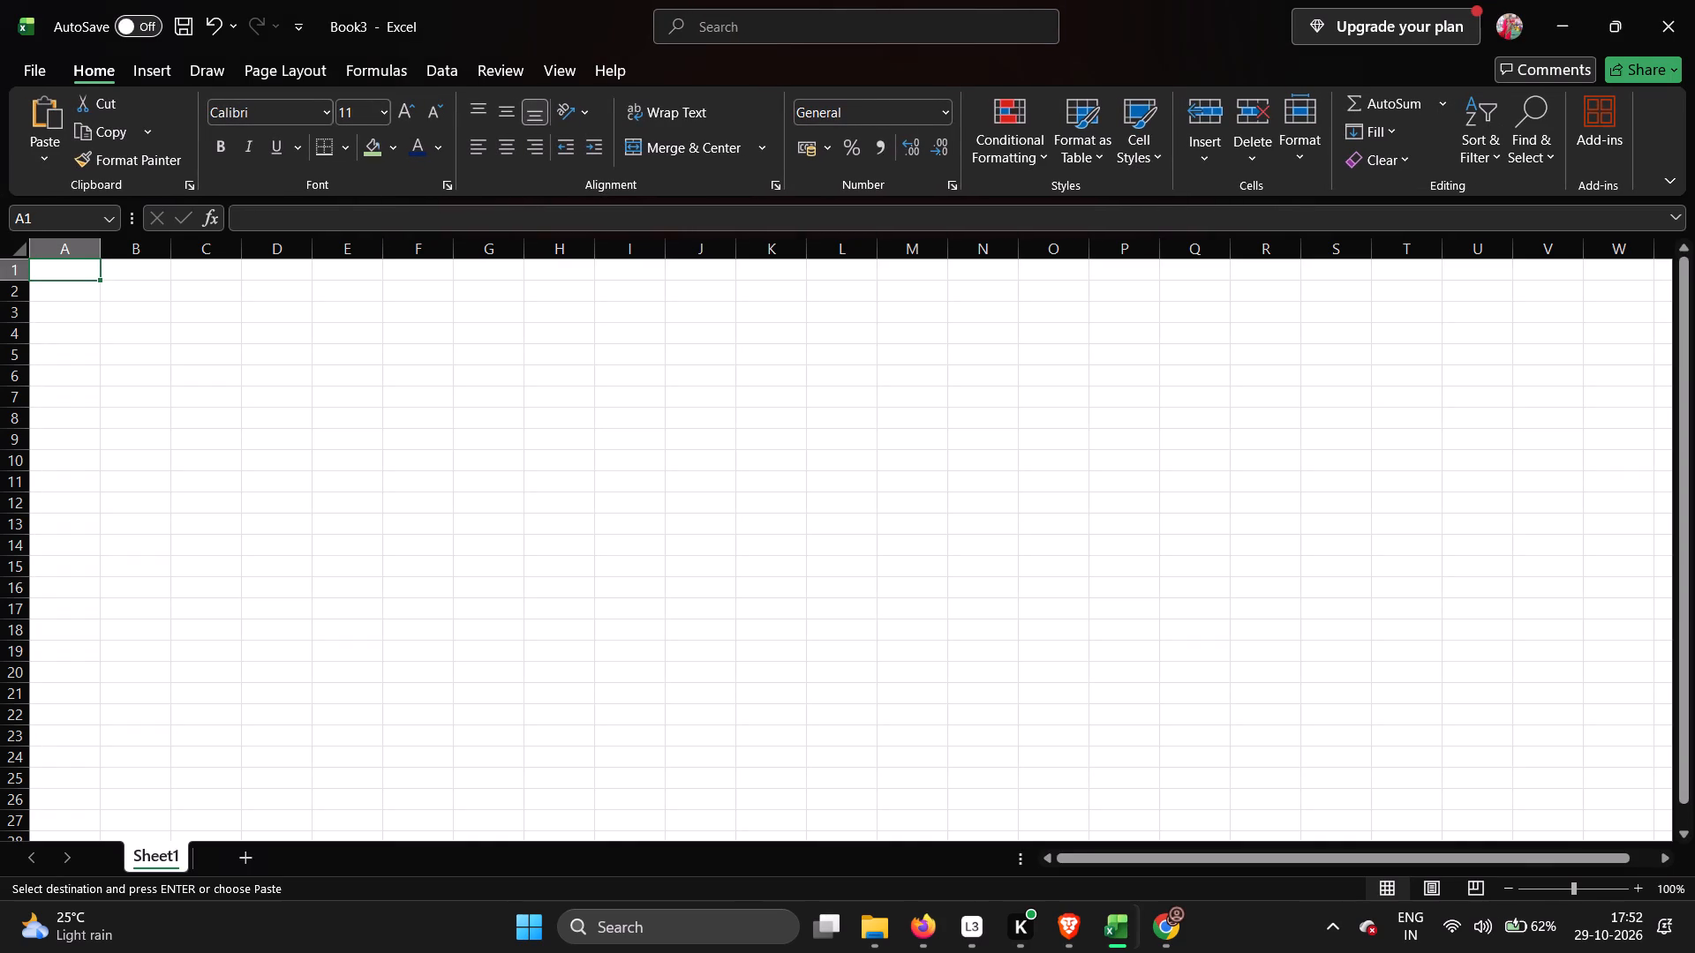
Enter the row label DAY:- in A1 and the heading MONDAY in B1.
{"action": "type", "text": "DAY"}
{"action": "key", "text": "shift+colon"}
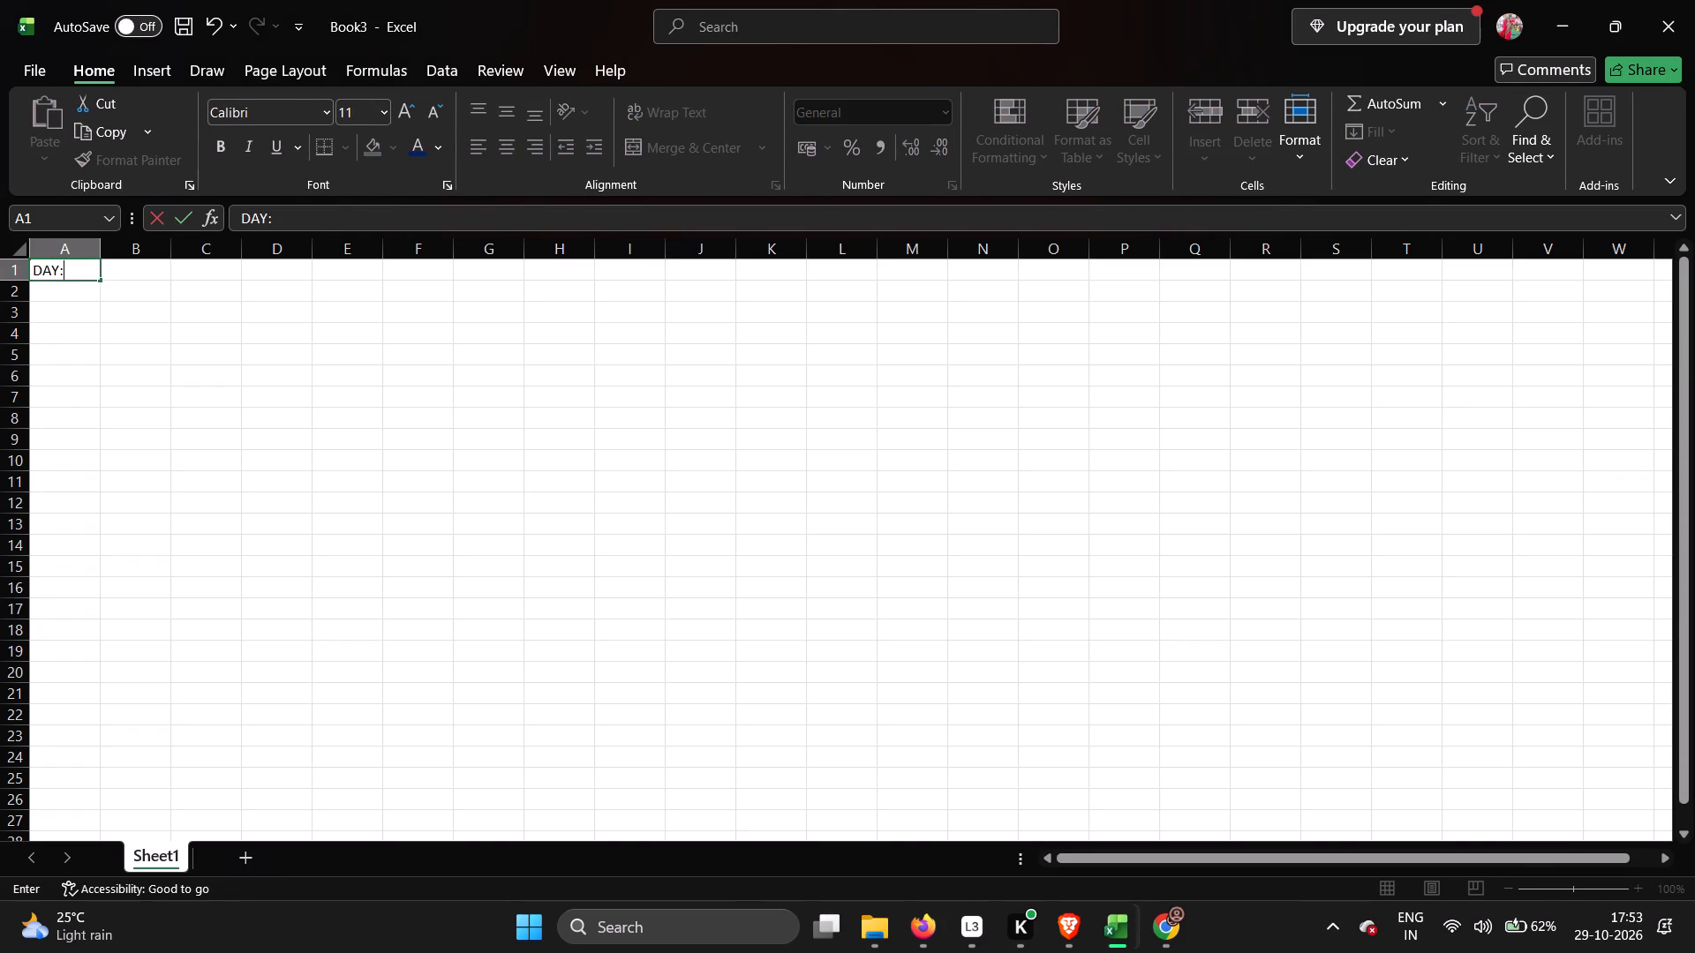
{"action": "key", "text": "minus"}
{"action": "key", "text": "Right"}
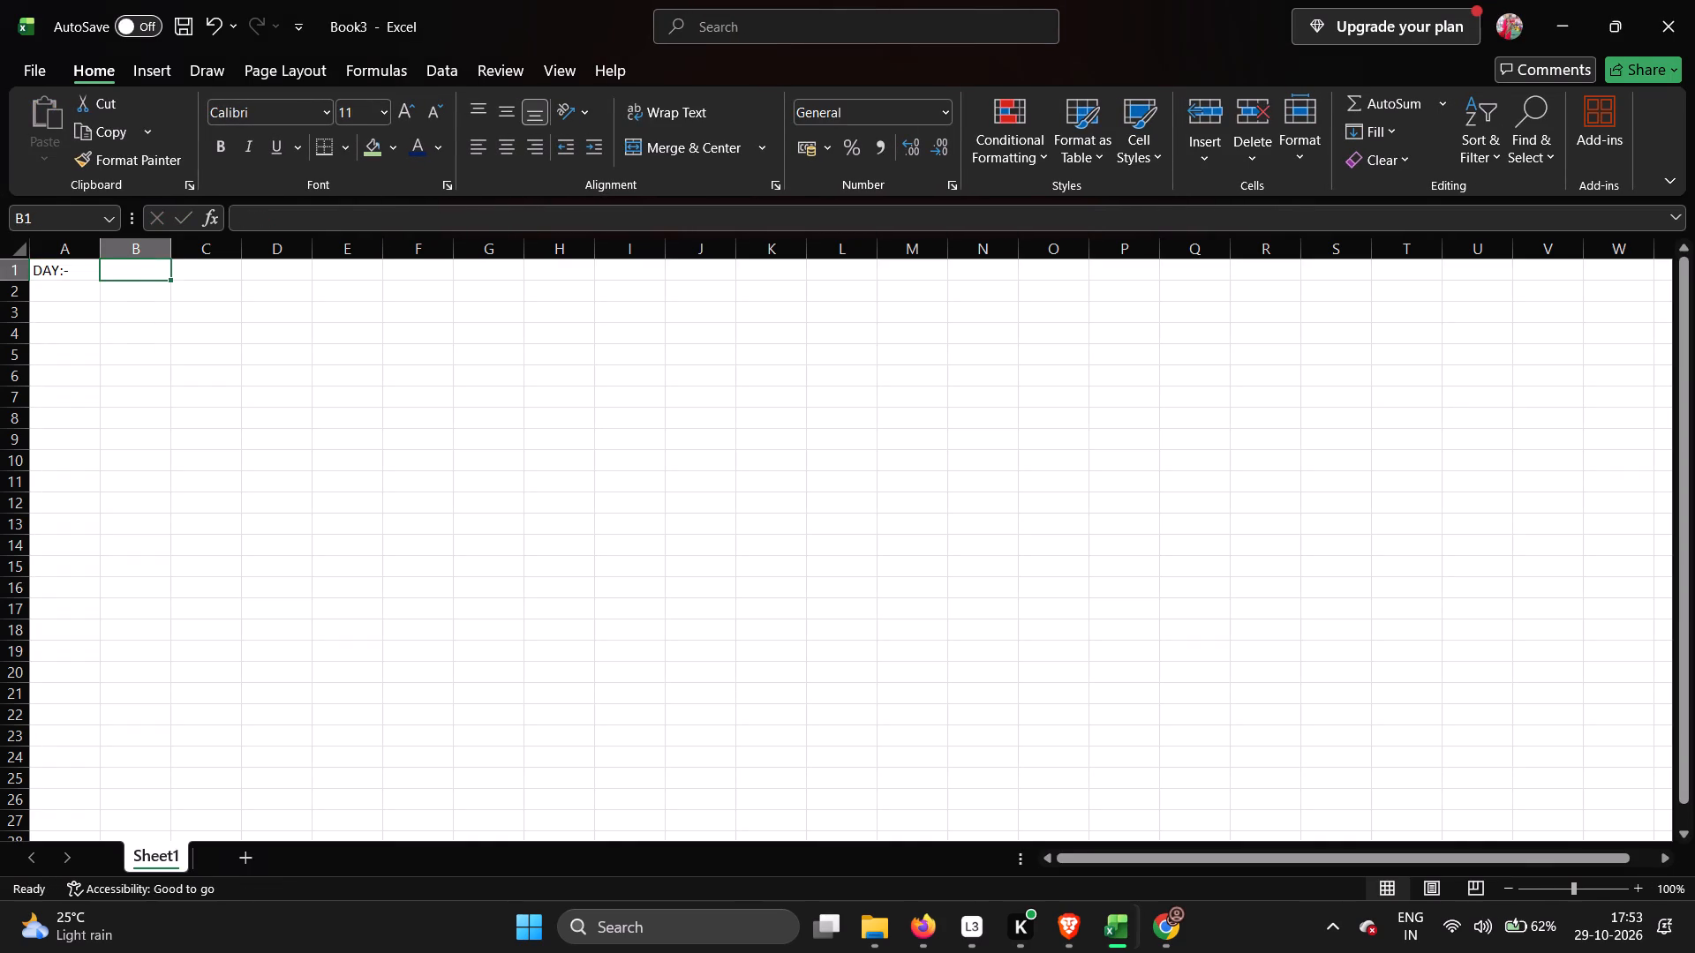
{"action": "type", "text": "MONDAY"}
{"action": "key", "text": "Right"}
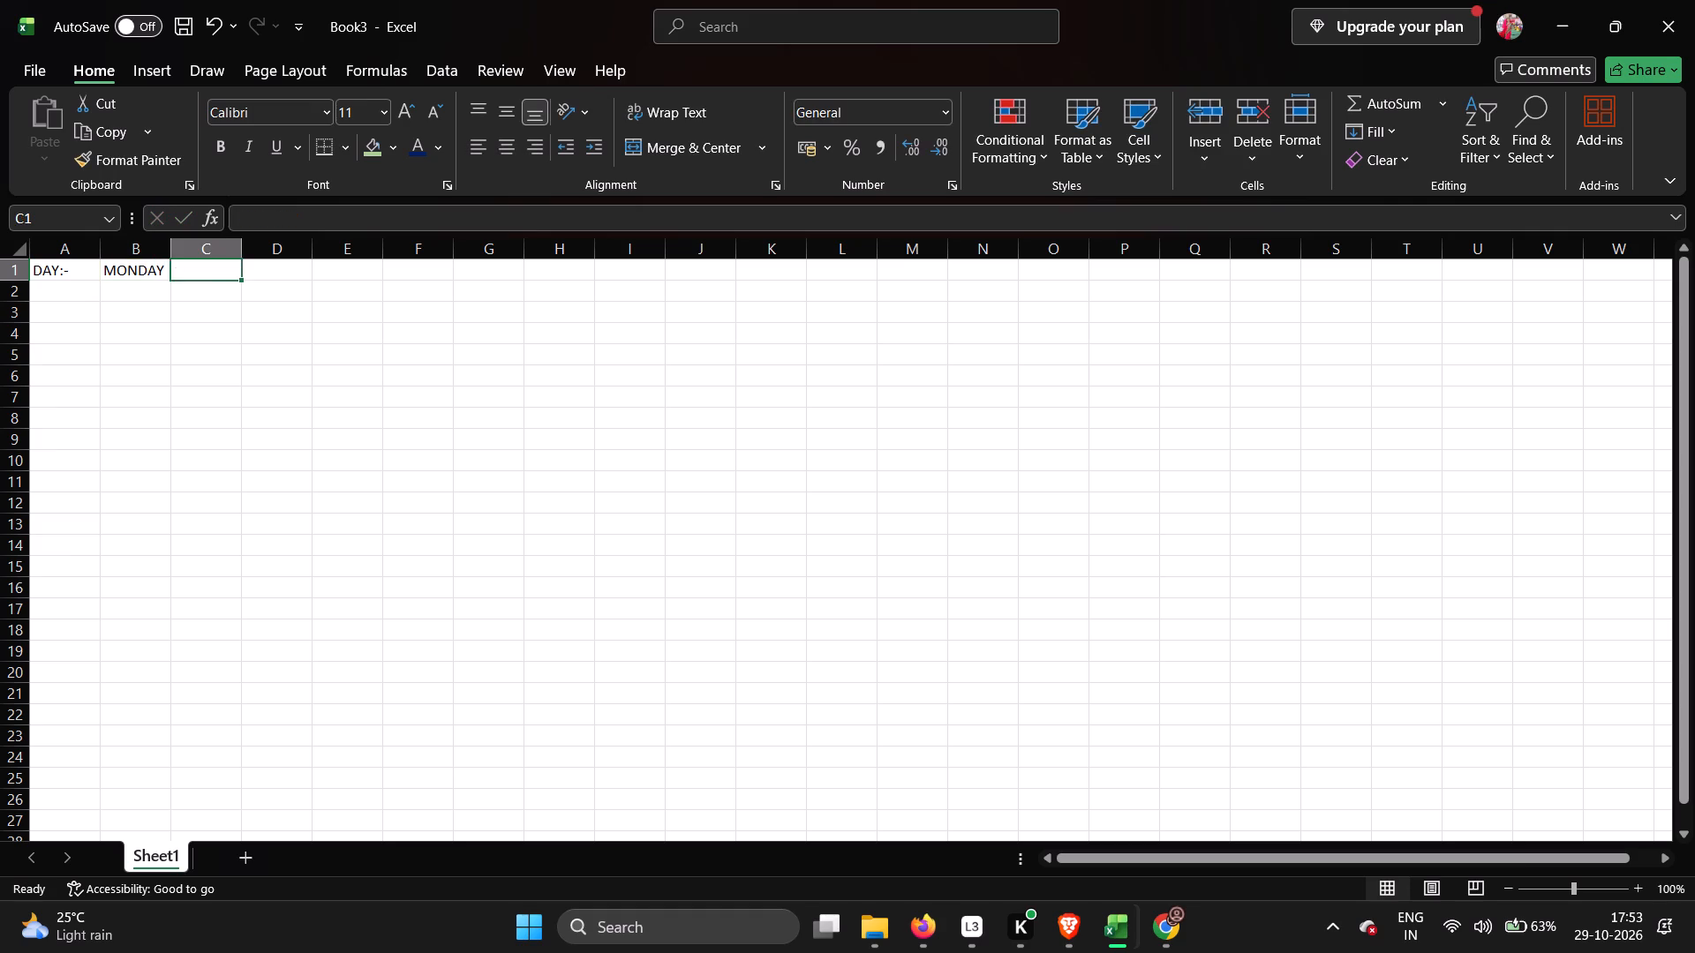
Enter the headings TUESDAY in D1, WEDNESDAY in F1, THURSDAY in H1 and FRIDAY in J1, leaving one empty column between days.
{"action": "key", "text": "Right"}
{"action": "type", "text": "TUESDAY"}
{"action": "key", "text": "Right"}
{"action": "key", "text": "Right"}
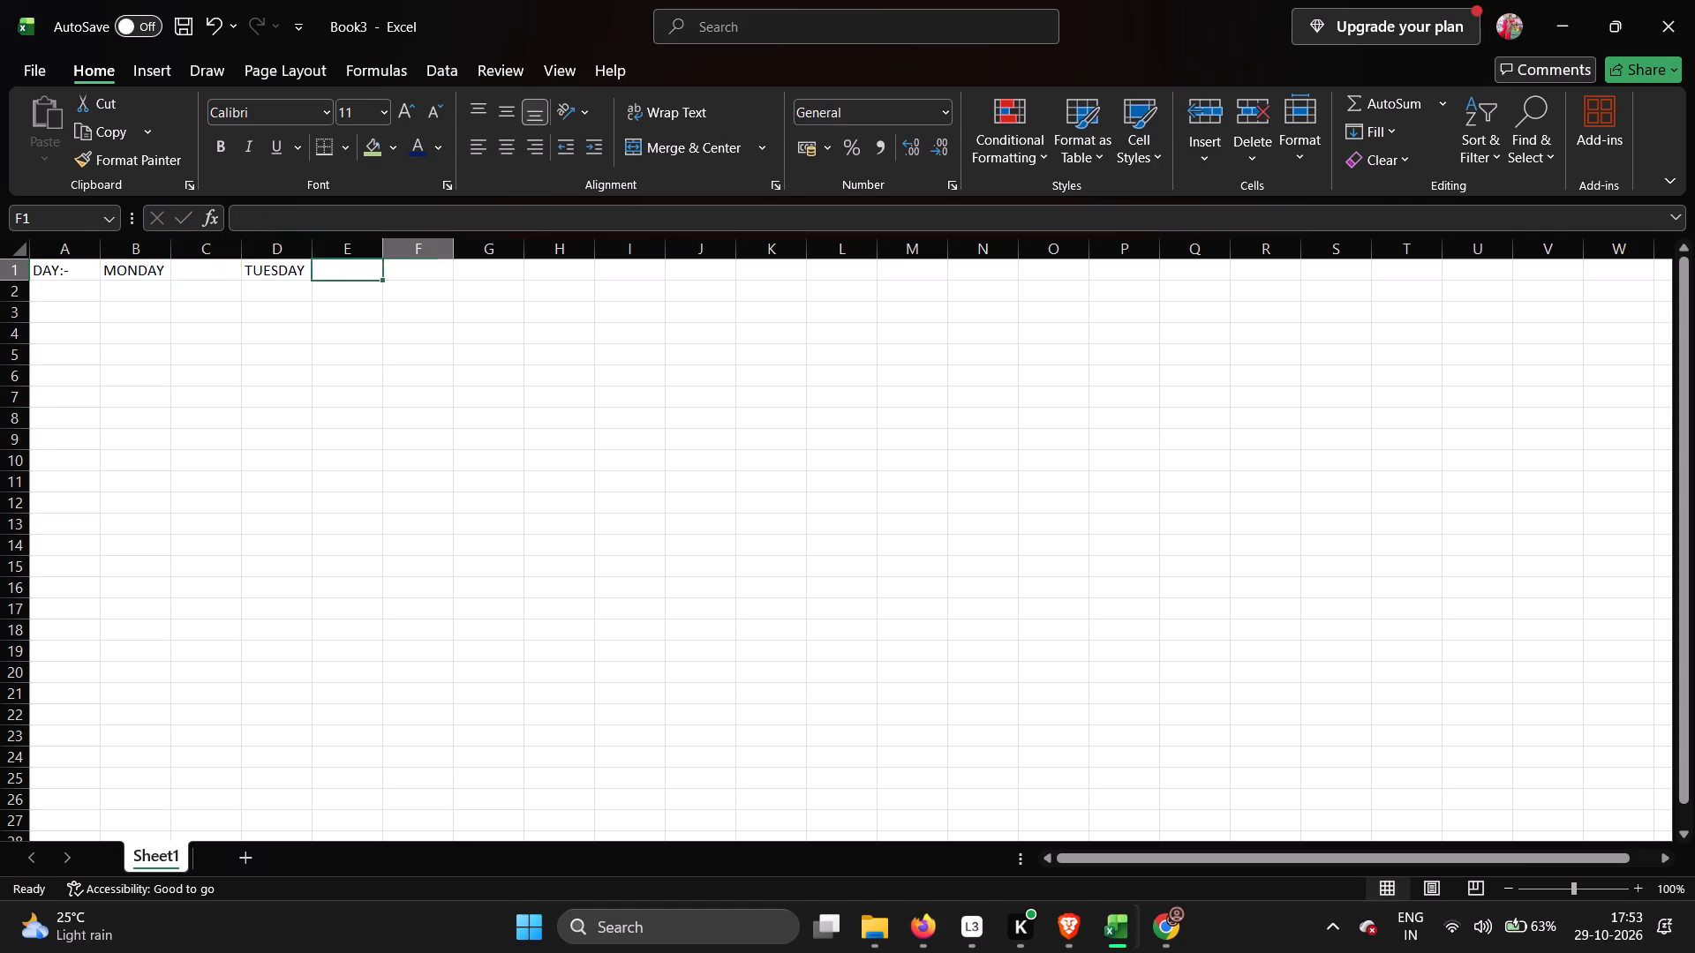
{"action": "type", "text": "WEDNESDAY"}
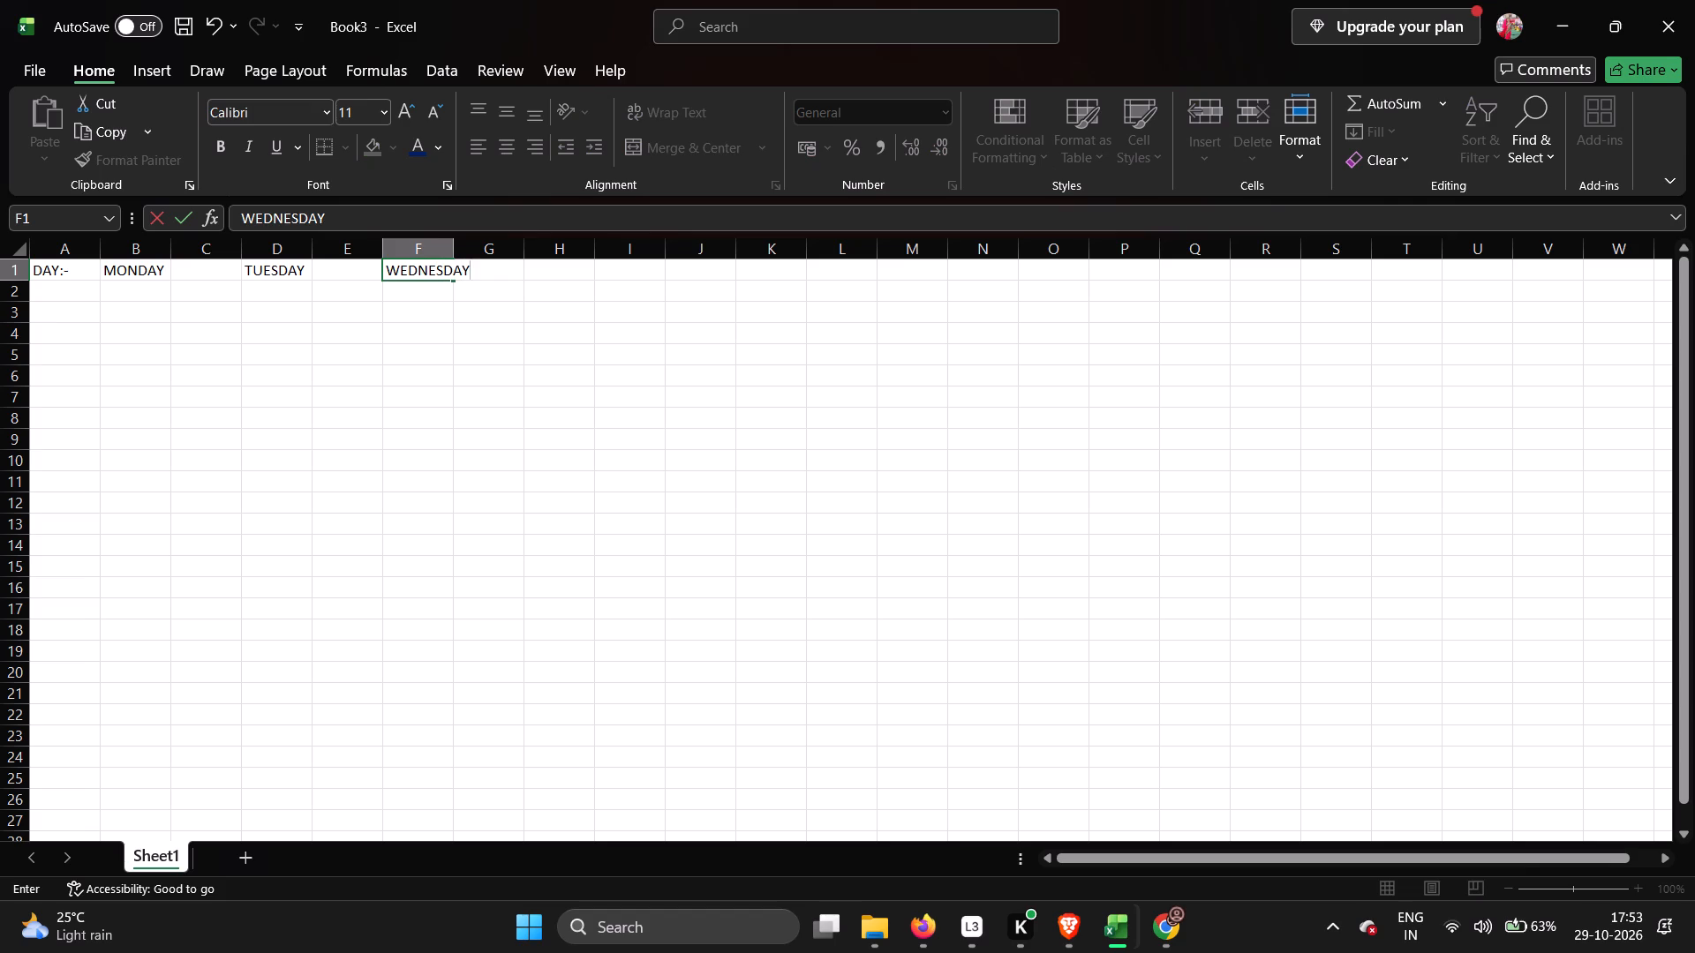
{"action": "key", "text": "Right"}
{"action": "key", "text": "Right"}
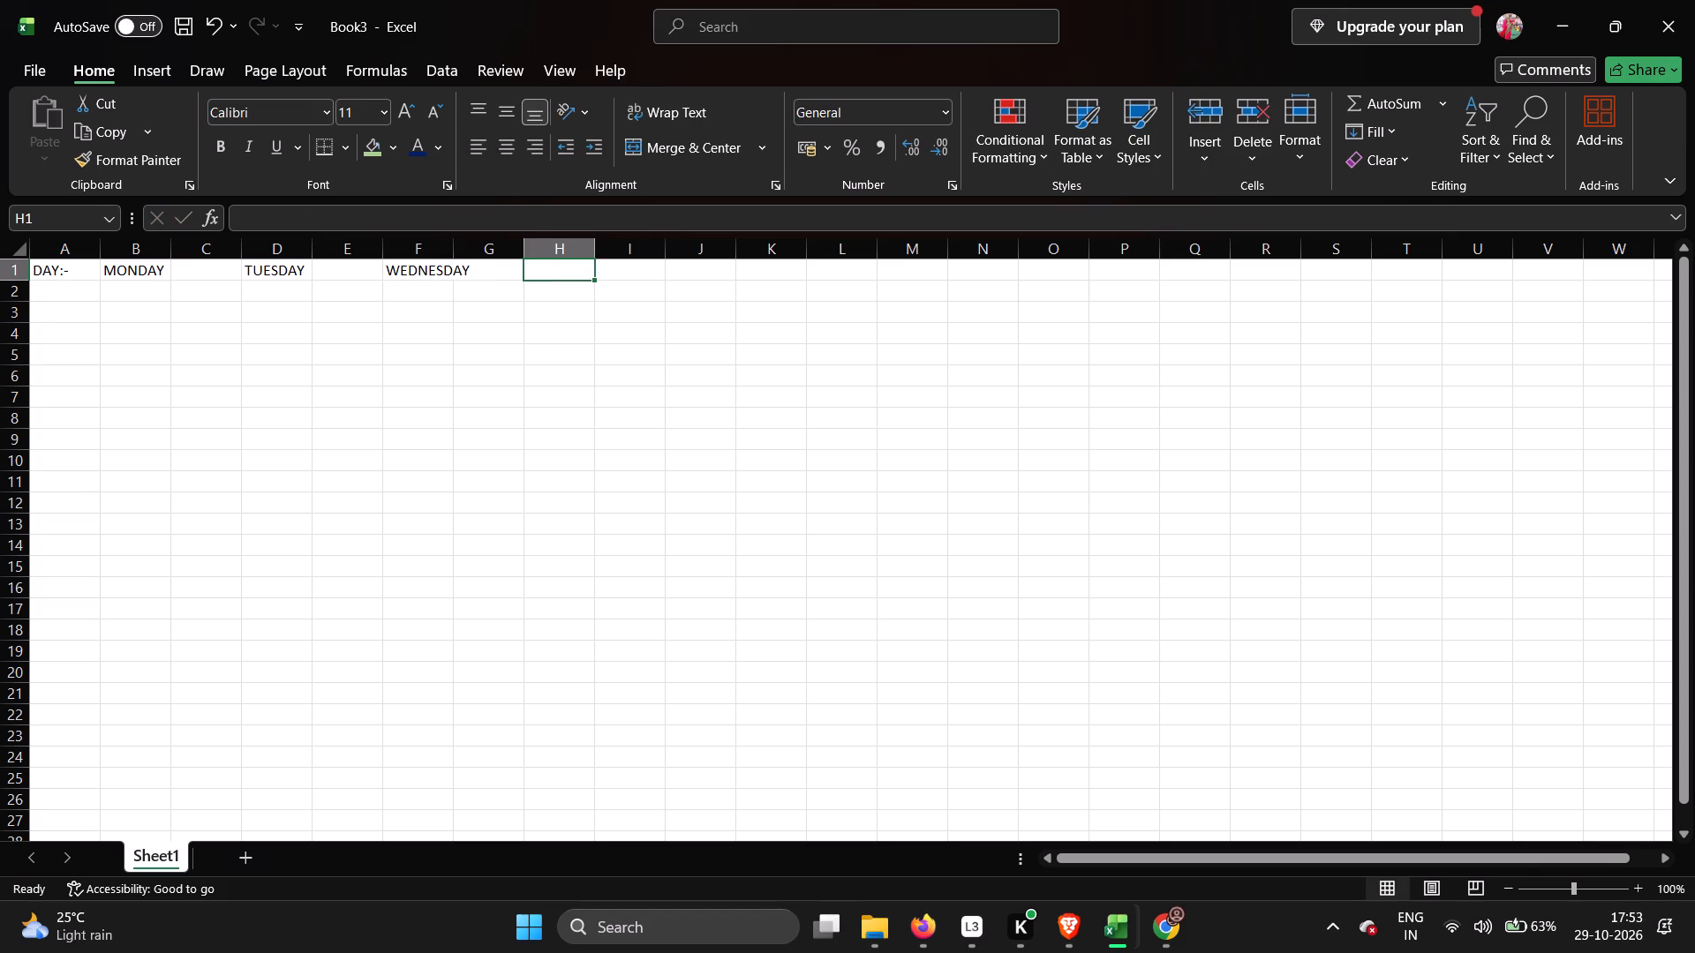
{"action": "type", "text": "THURSDAY"}
{"action": "key", "text": "Right"}
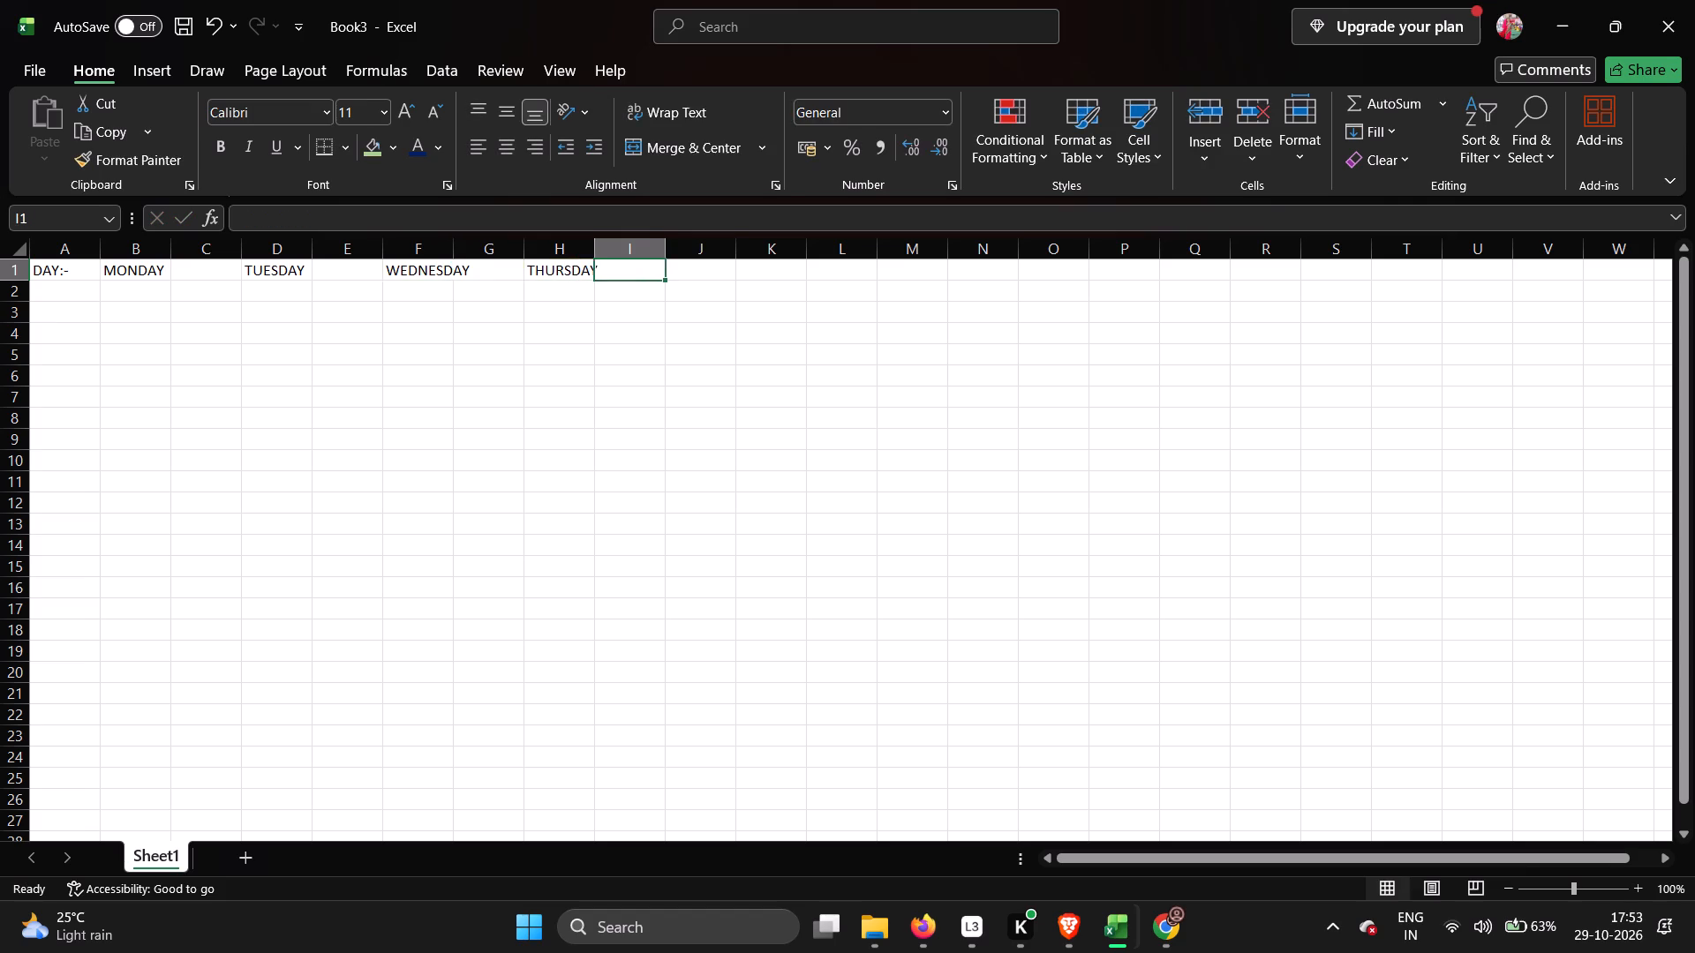
{"action": "key", "text": "Right"}
{"action": "type", "text": "FRIDAY"}
{"action": "key", "text": "Right"}
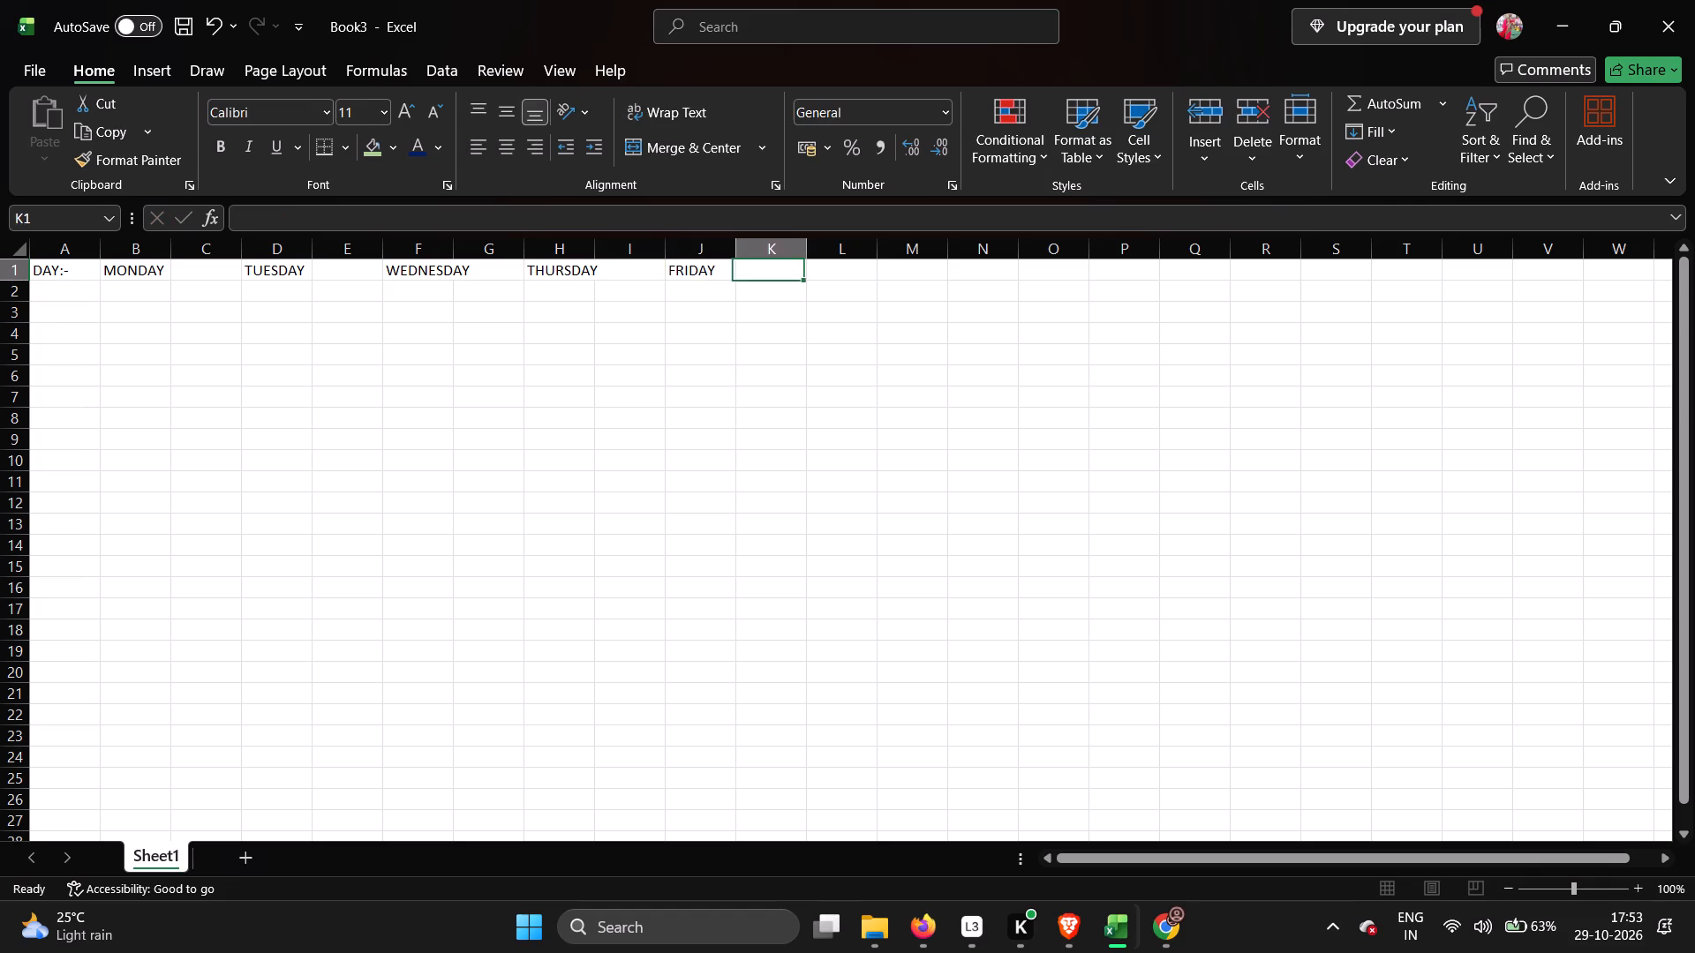
Enter the headings SATURDAY in L1 and SUNDAY in N1, keeping one empty column between days.
{"action": "key", "text": "Right"}
{"action": "type", "text": "SATRU"}
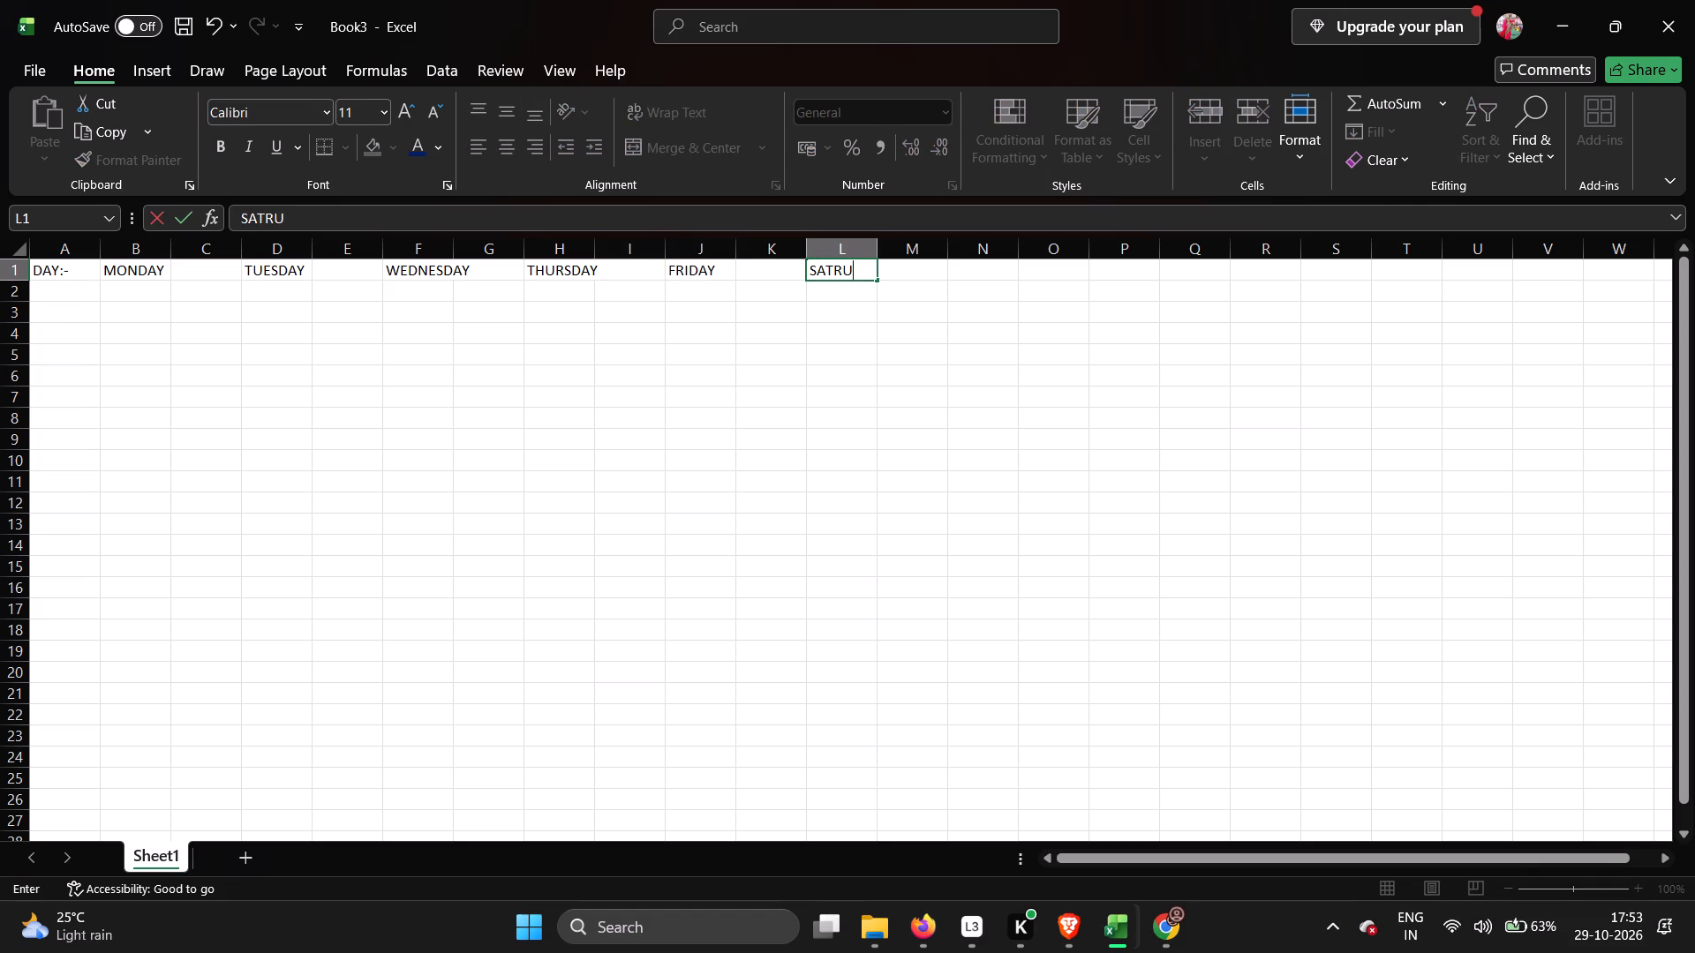
{"action": "key", "text": "BackSpace"}
{"action": "key", "text": "BackSpace"}
{"action": "type", "text": "URDAY"}
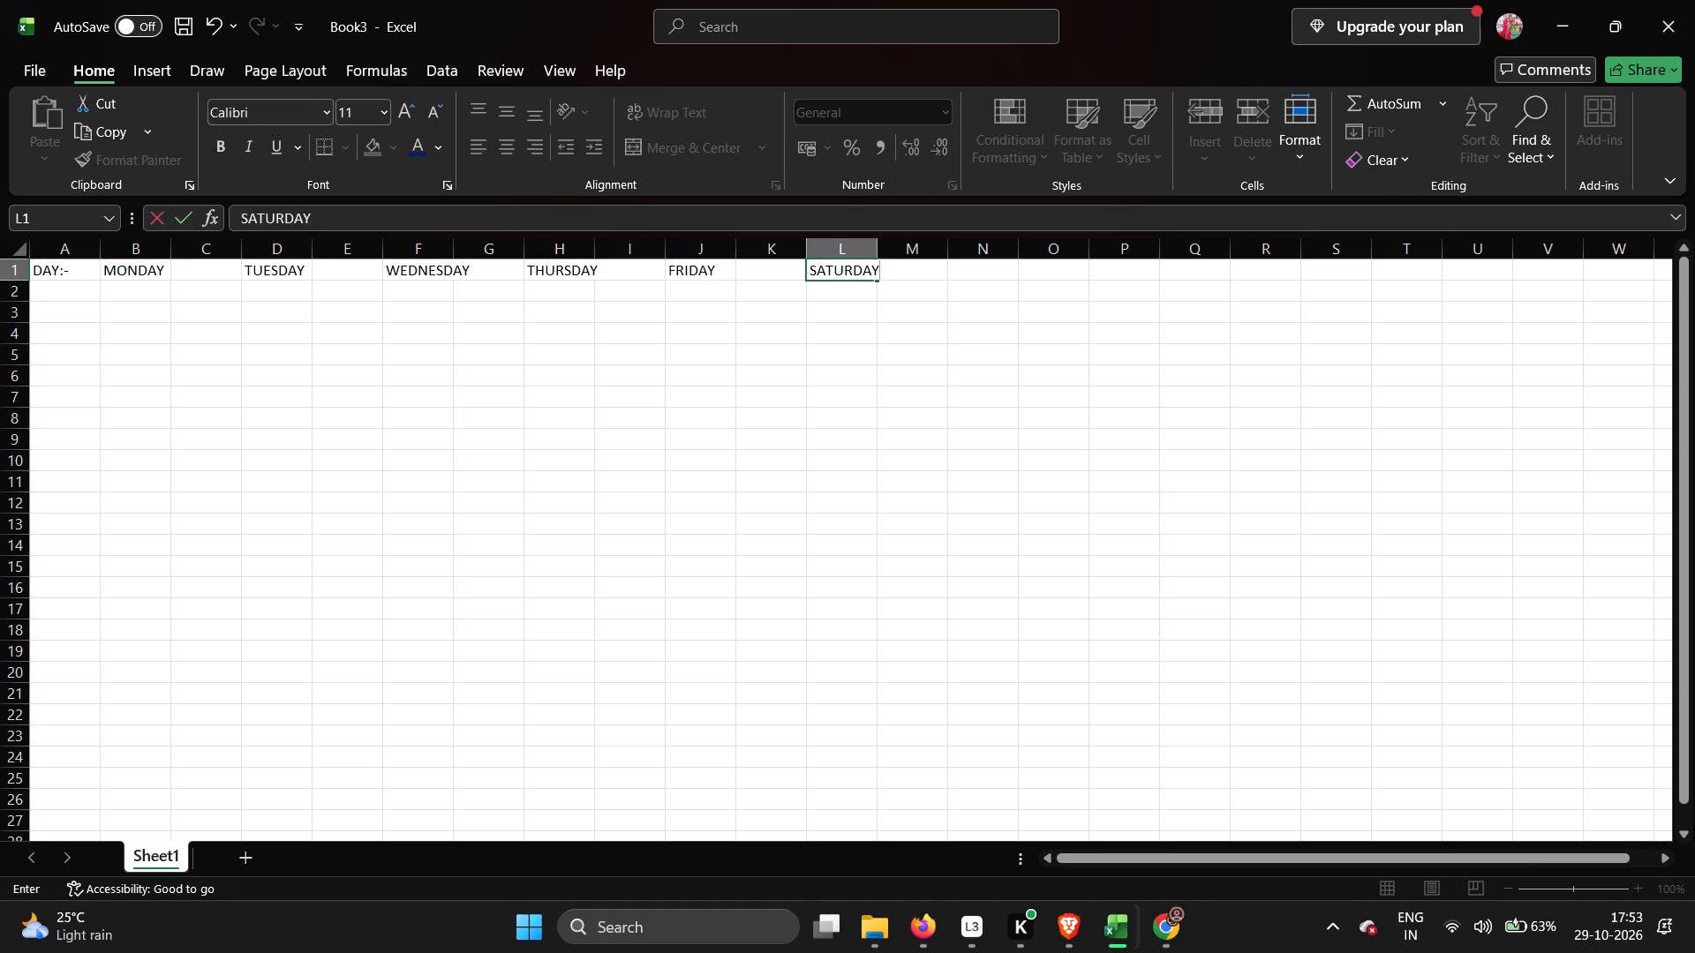
{"action": "key", "text": "Right"}
{"action": "key", "text": "Right"}
{"action": "type", "text": "SUNDAY"}
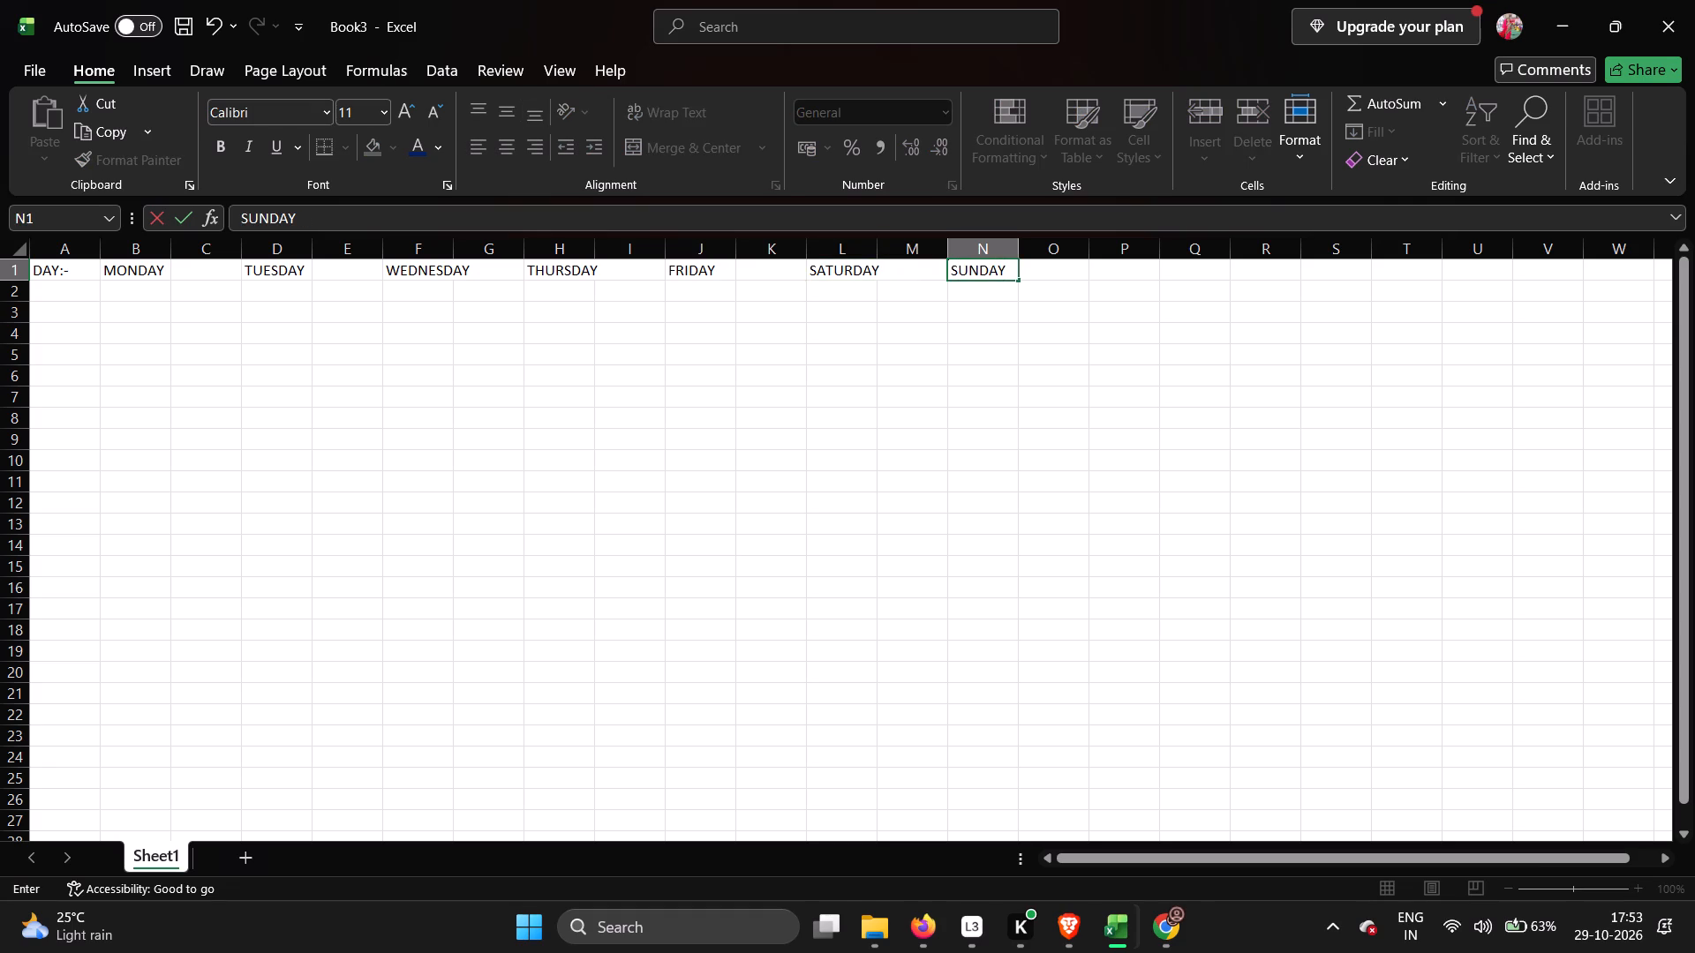
Extend the row label in A1 into an arrow so it reads DAY:--->.
{"action": "left_click", "coordinate": [79, 272]}
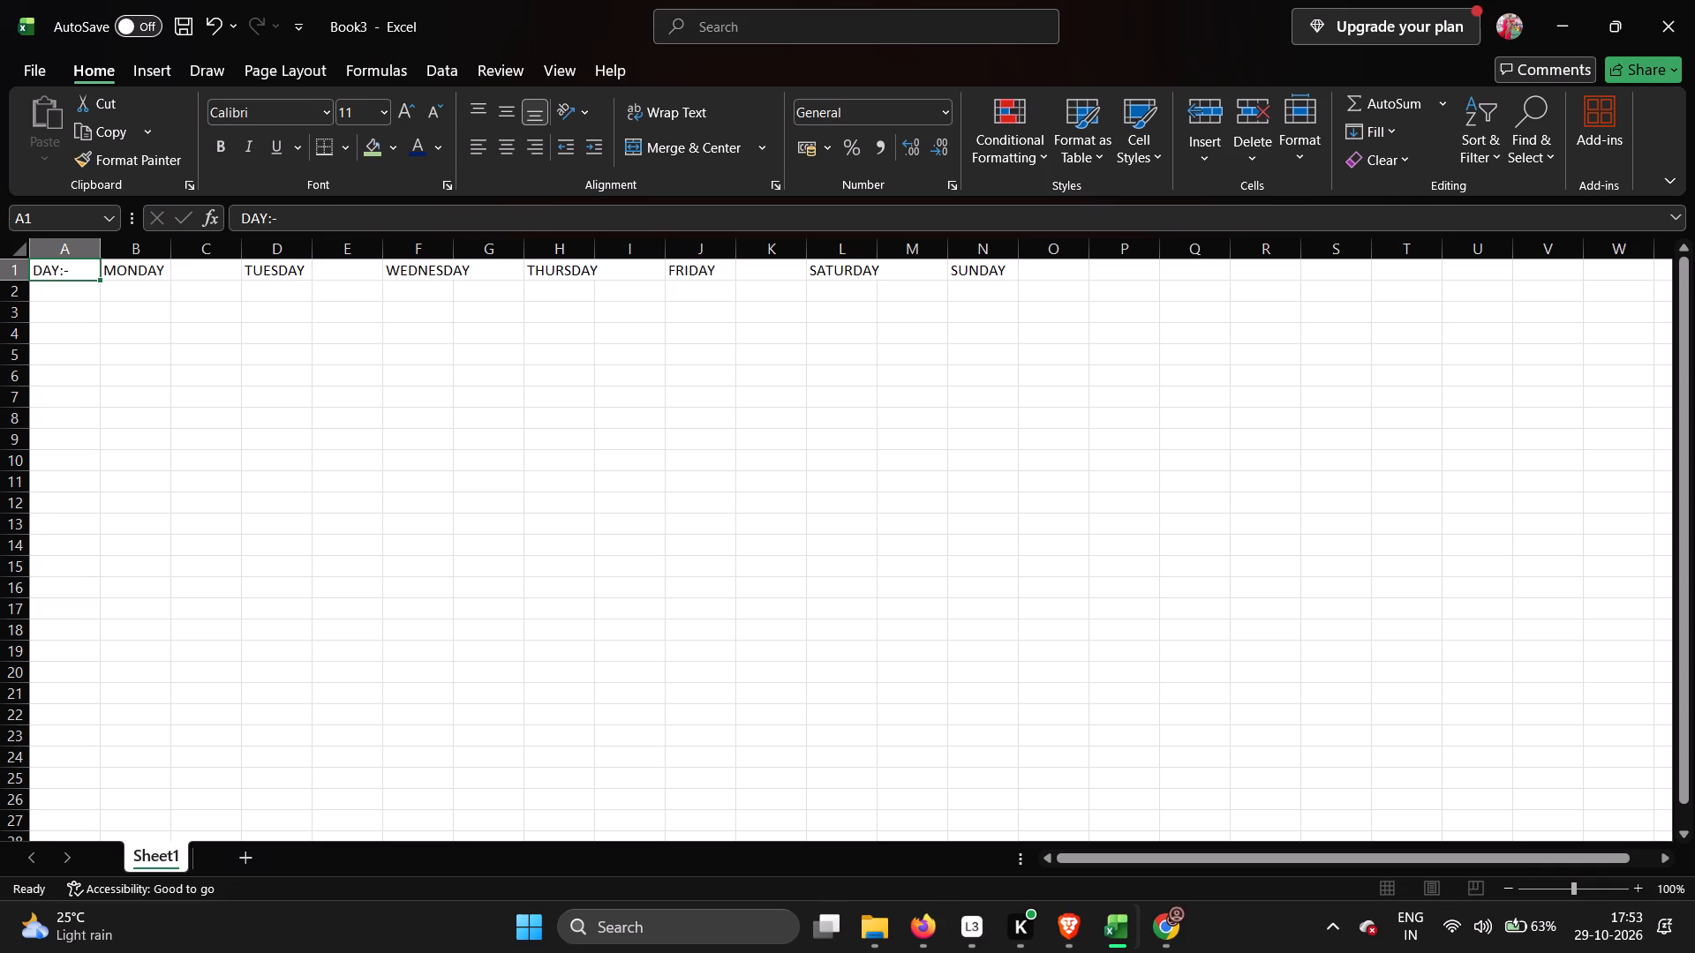
{"action": "left_click", "coordinate": [79, 272]}
{"action": "double_click", "coordinate": [79, 272]}
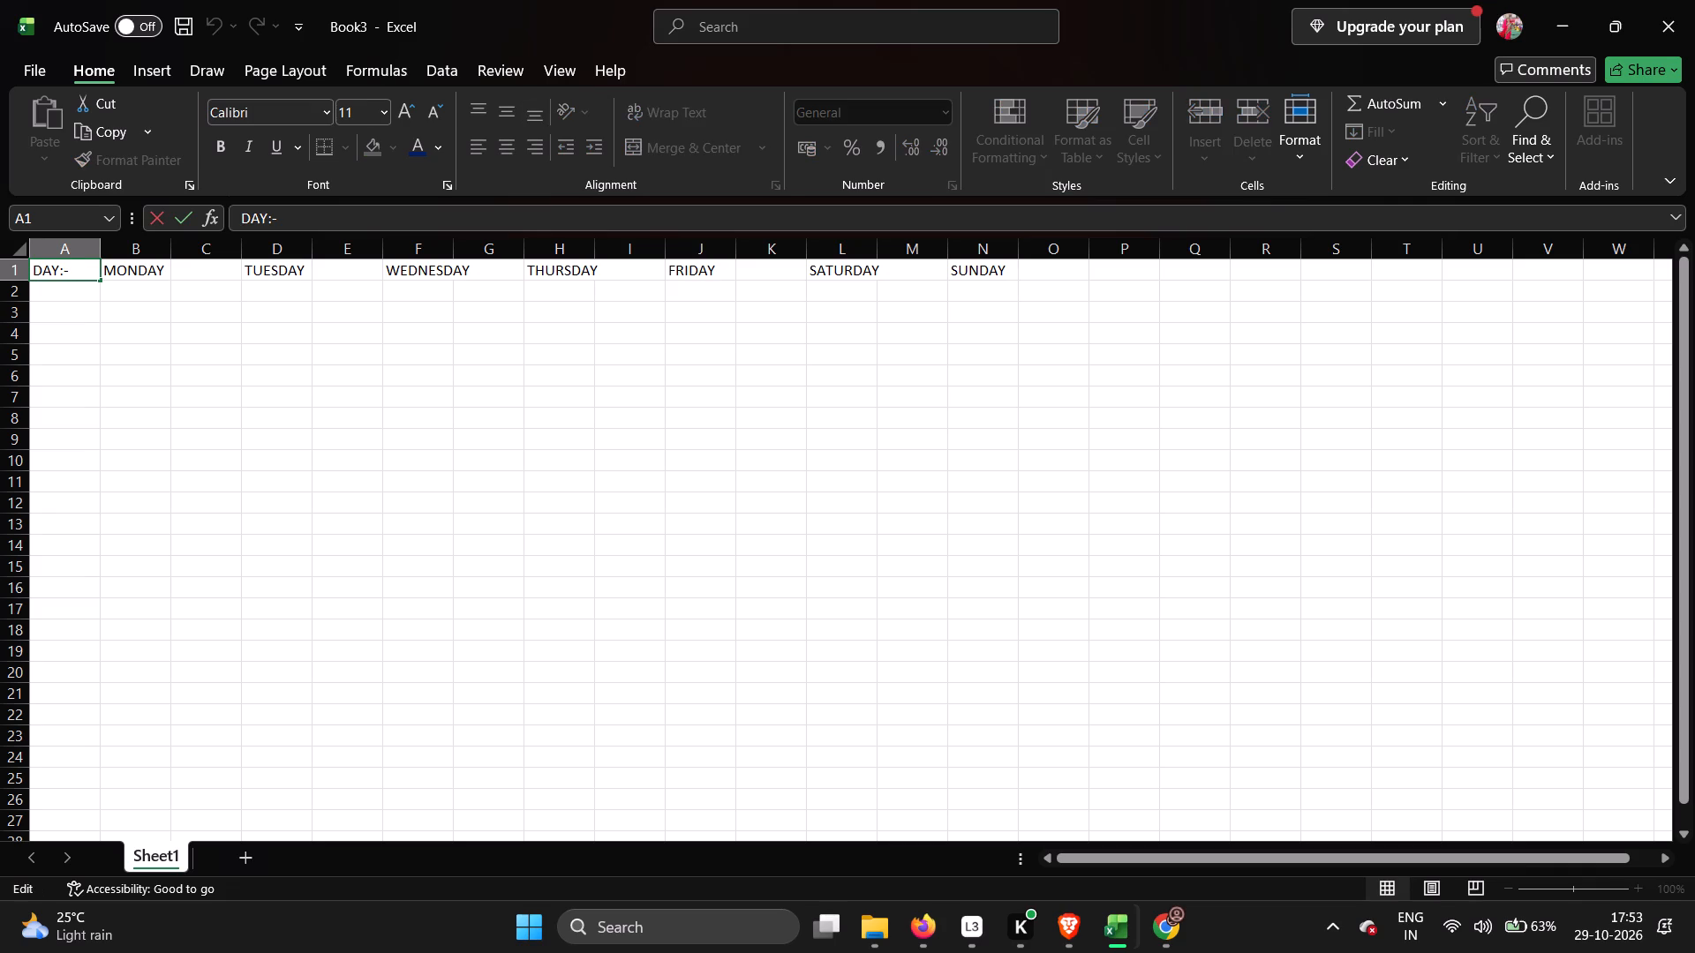
{"action": "type", "text": "--"}
{"action": "key", "text": "shift+greater"}
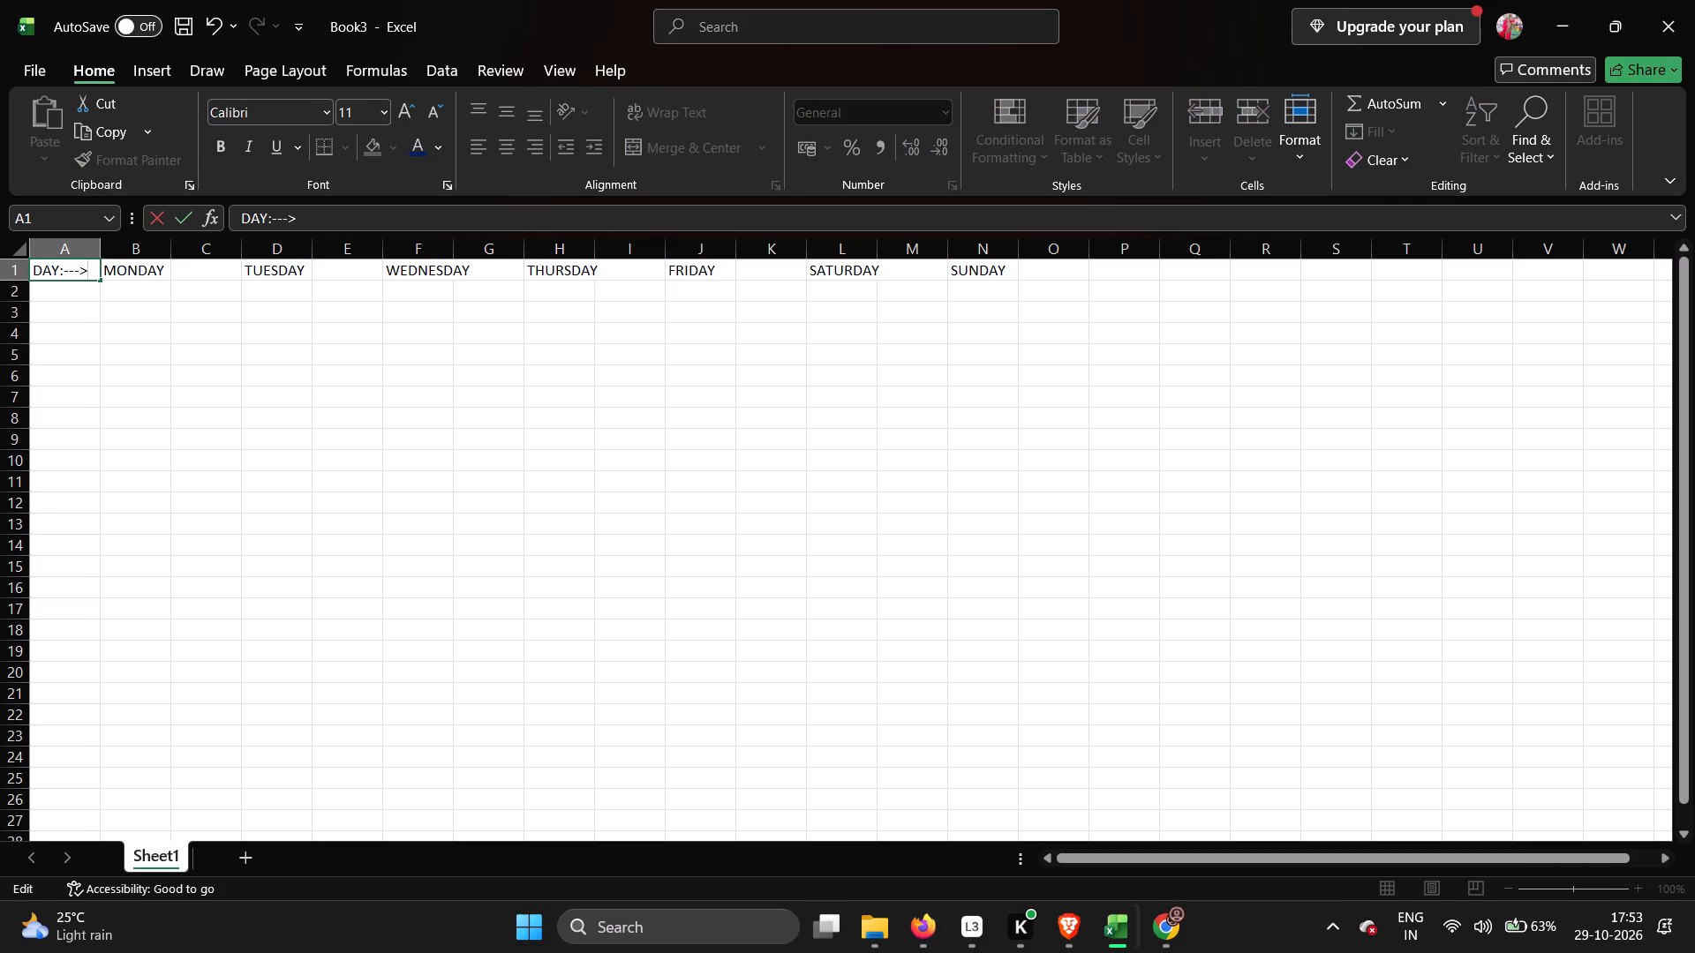
Enter the section labels SEC A in A2 and SEC B in A3, below the DAY label.
{"action": "left_click", "coordinate": [77, 291]}
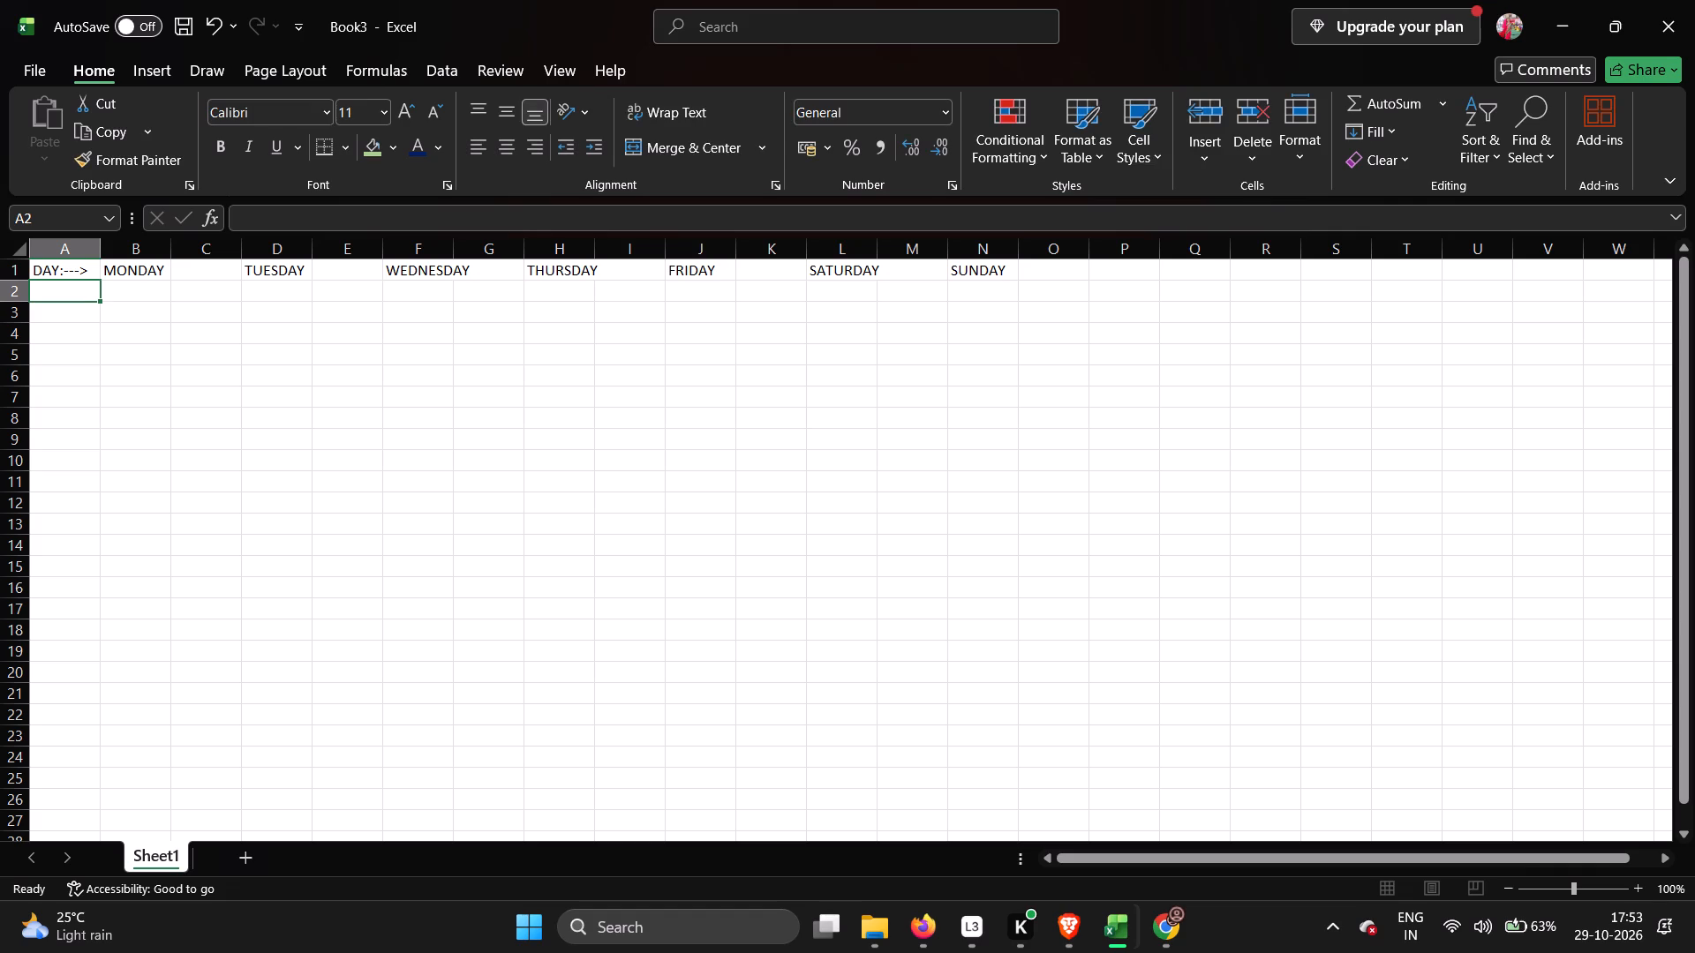
{"action": "type", "text": "SECTION"}
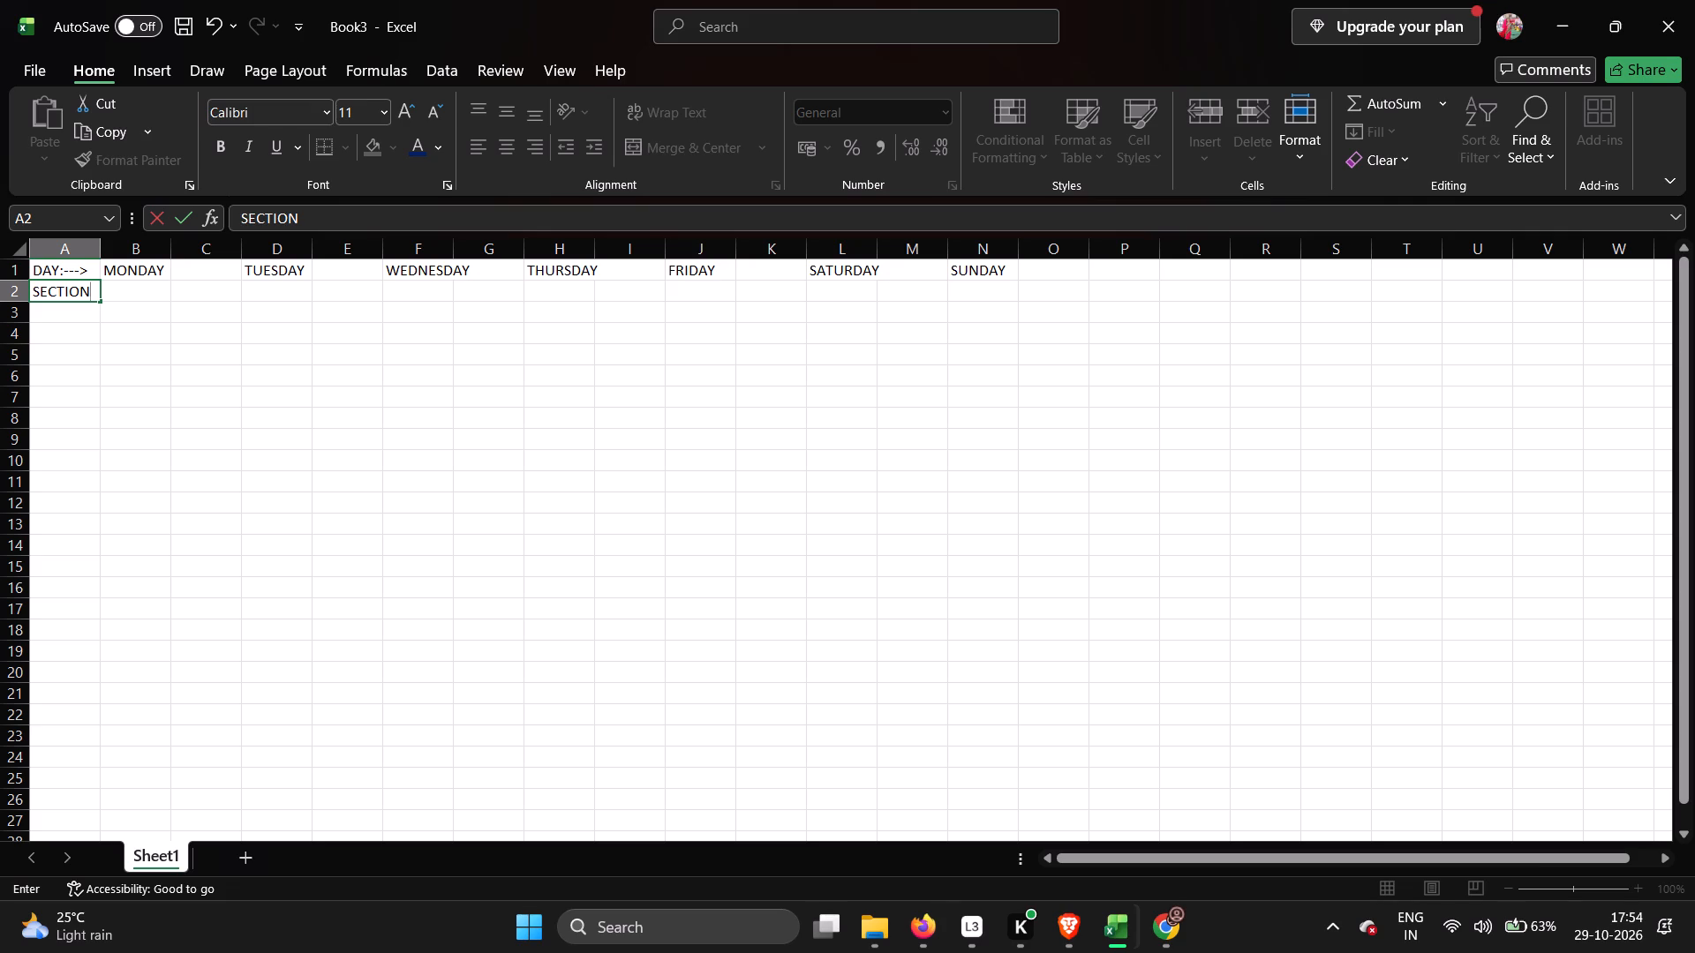
{"action": "key", "text": "BackSpace"}
{"action": "key", "text": "BackSpace"}
{"action": "key", "text": "BackSpace"}
{"action": "key", "text": "BackSpace"}
{"action": "key", "text": "space"}
{"action": "type", "text": "A"}
{"action": "key", "text": "Return"}
{"action": "type", "text": "SEC"}
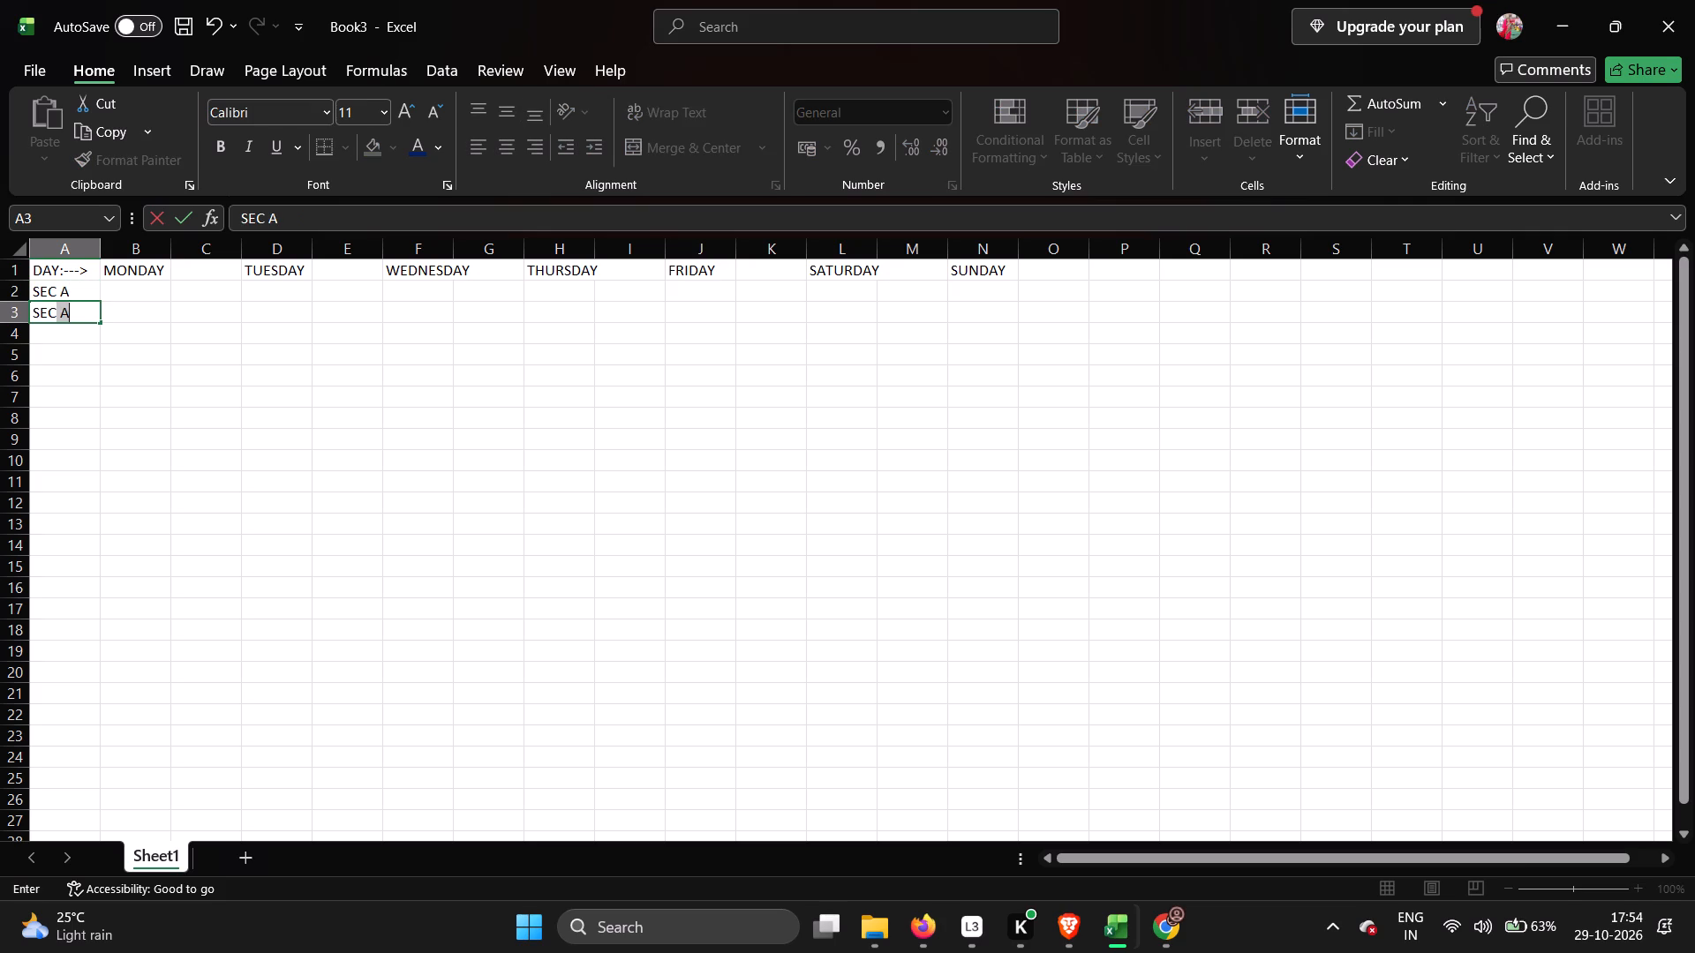
{"action": "key", "text": "space"}
{"action": "type", "text": "B"}
{"action": "key", "text": "Return"}
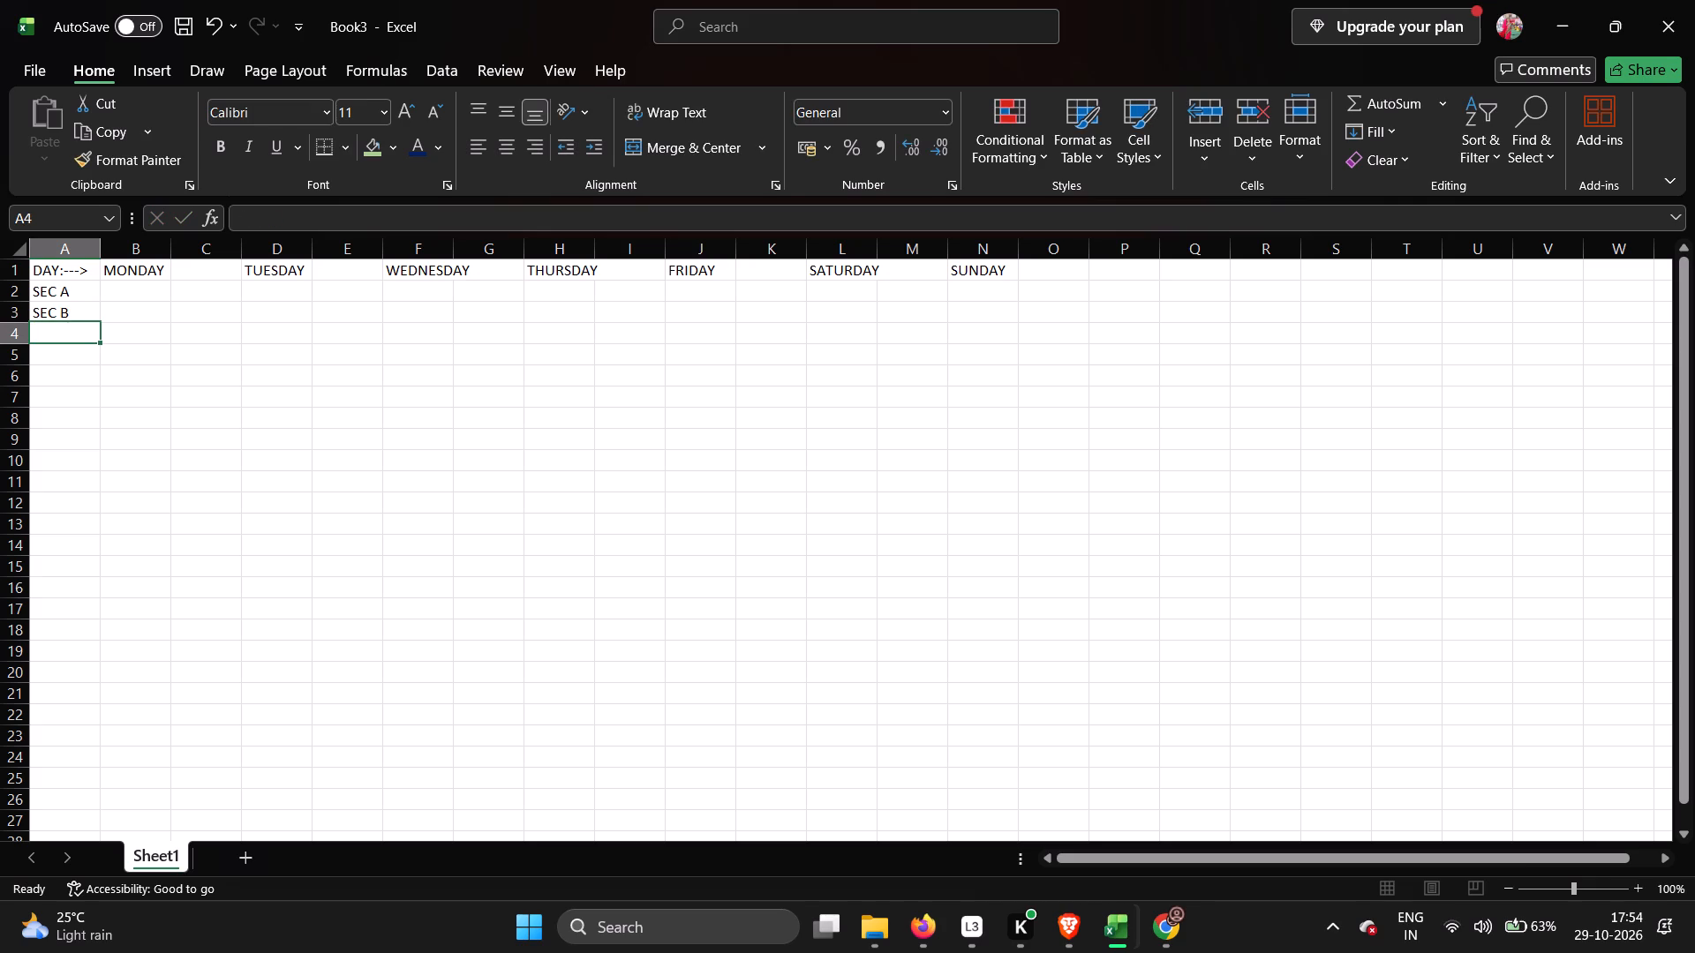
Continue the section labels down column A with SEC C in A4, SEC D in A5 and SEC E in A6.
{"action": "type", "text": "SEC"}
{"action": "key", "text": "Return"}
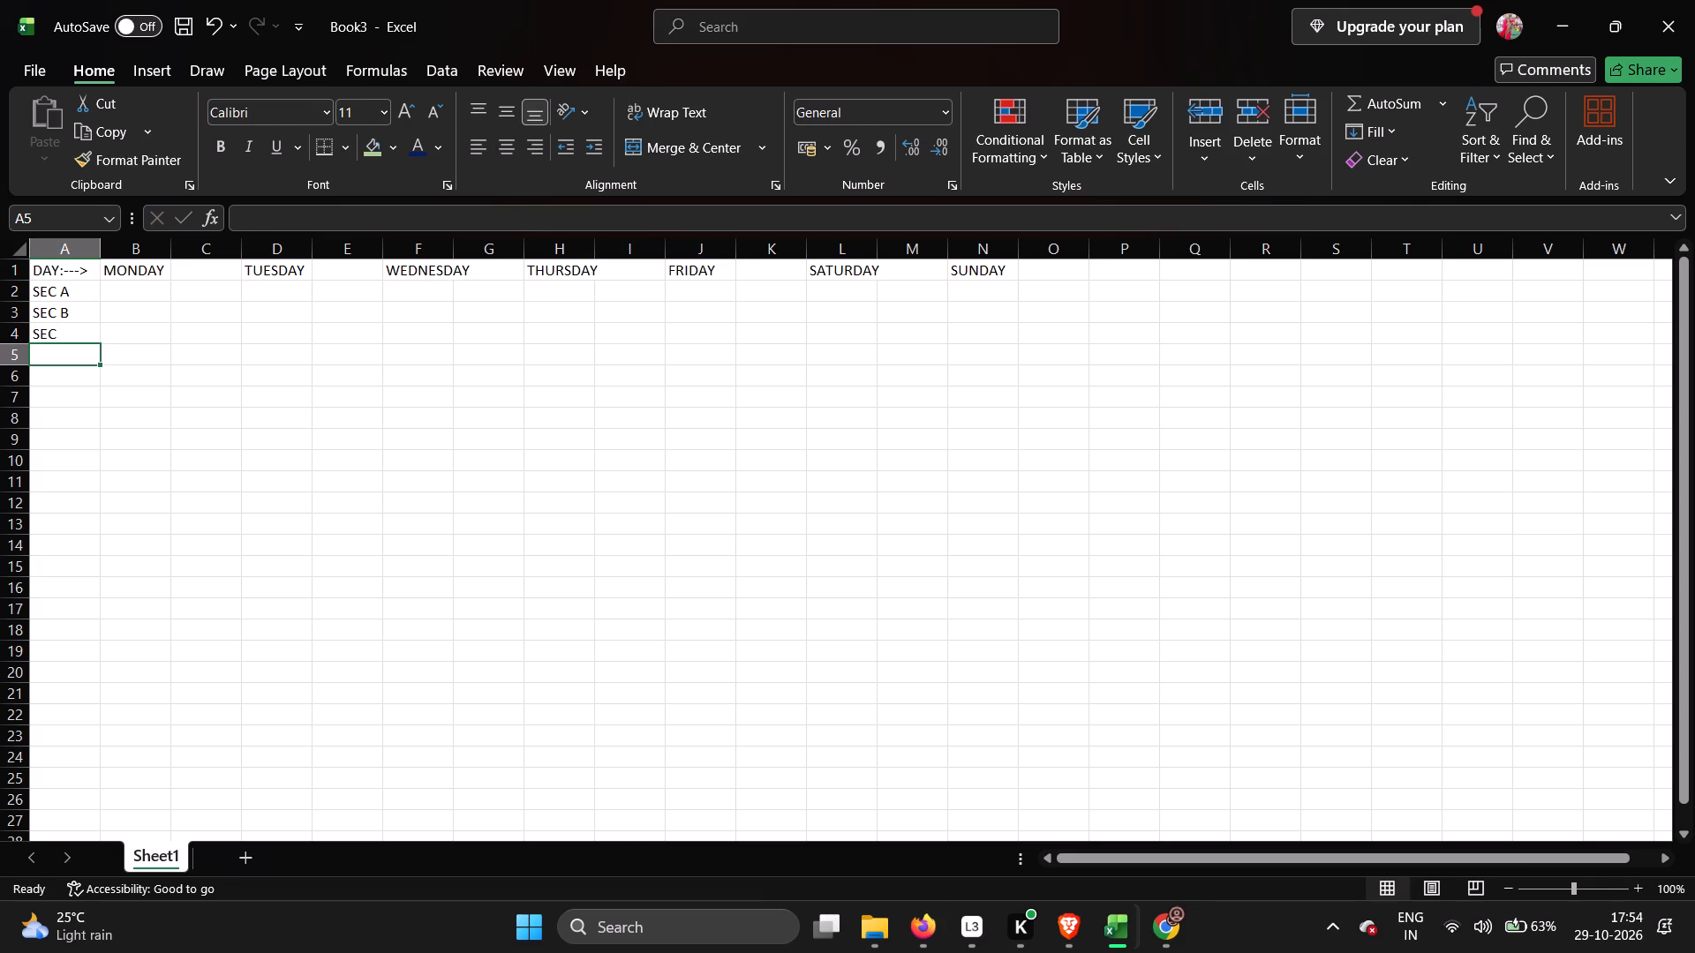
{"action": "key", "text": "BackSpace"}
{"action": "key", "text": "BackSpace"}
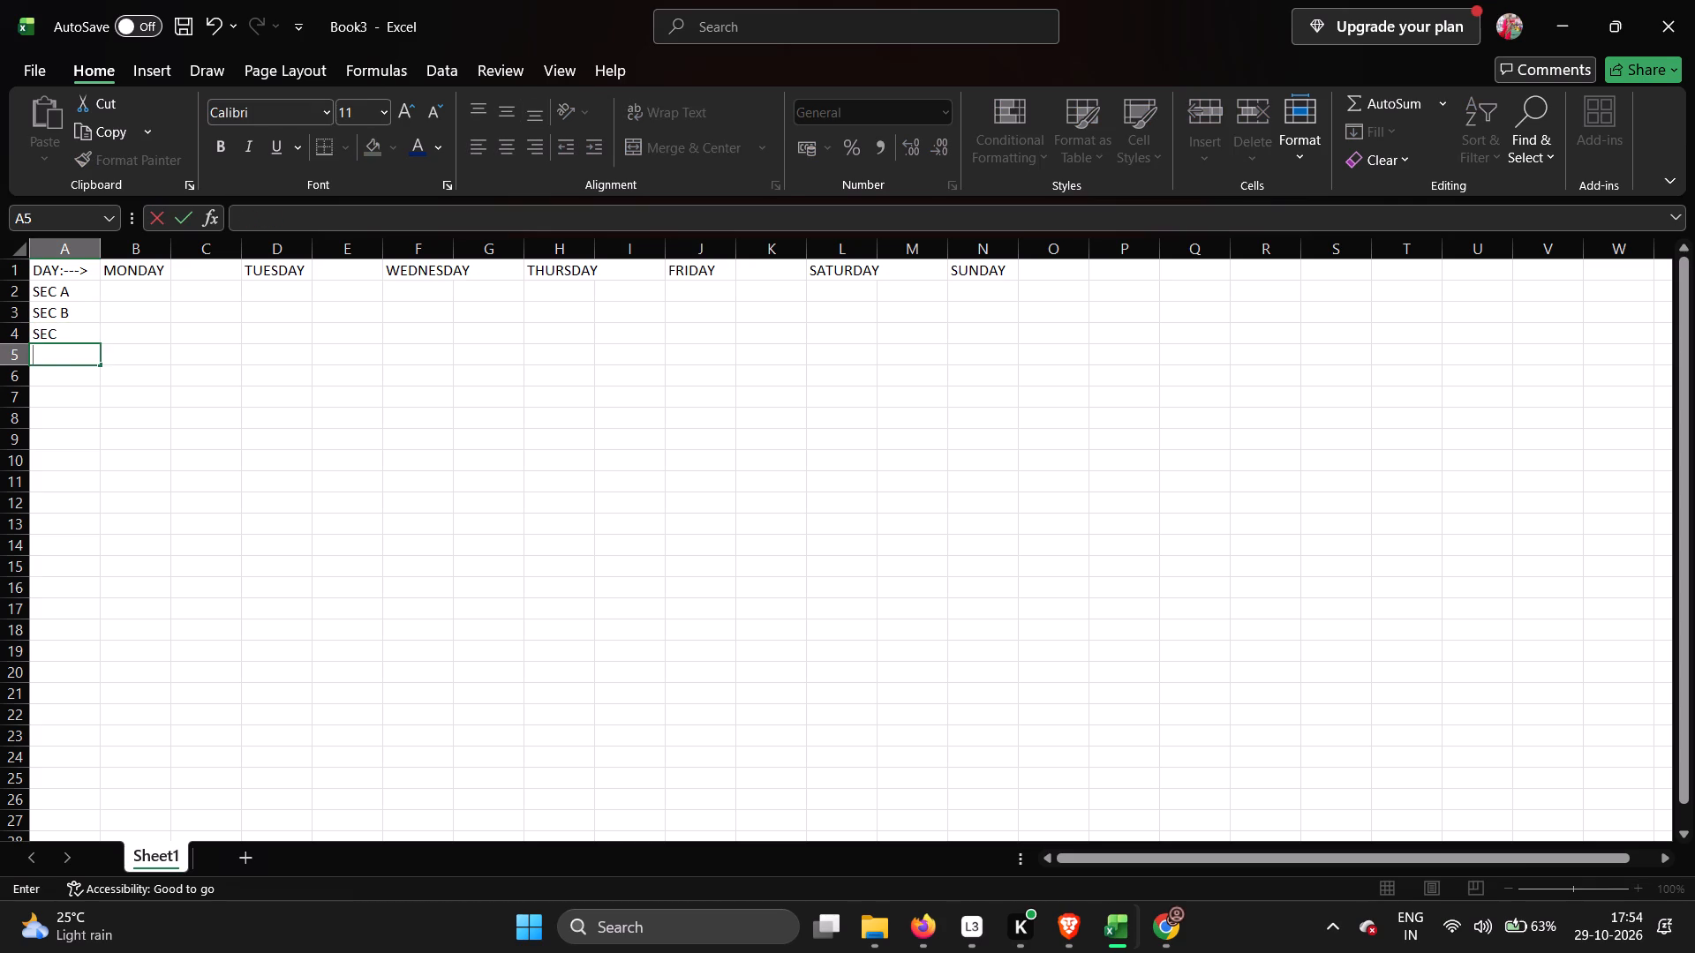
{"action": "left_click", "coordinate": [54, 337]}
{"action": "double_click", "coordinate": [58, 337]}
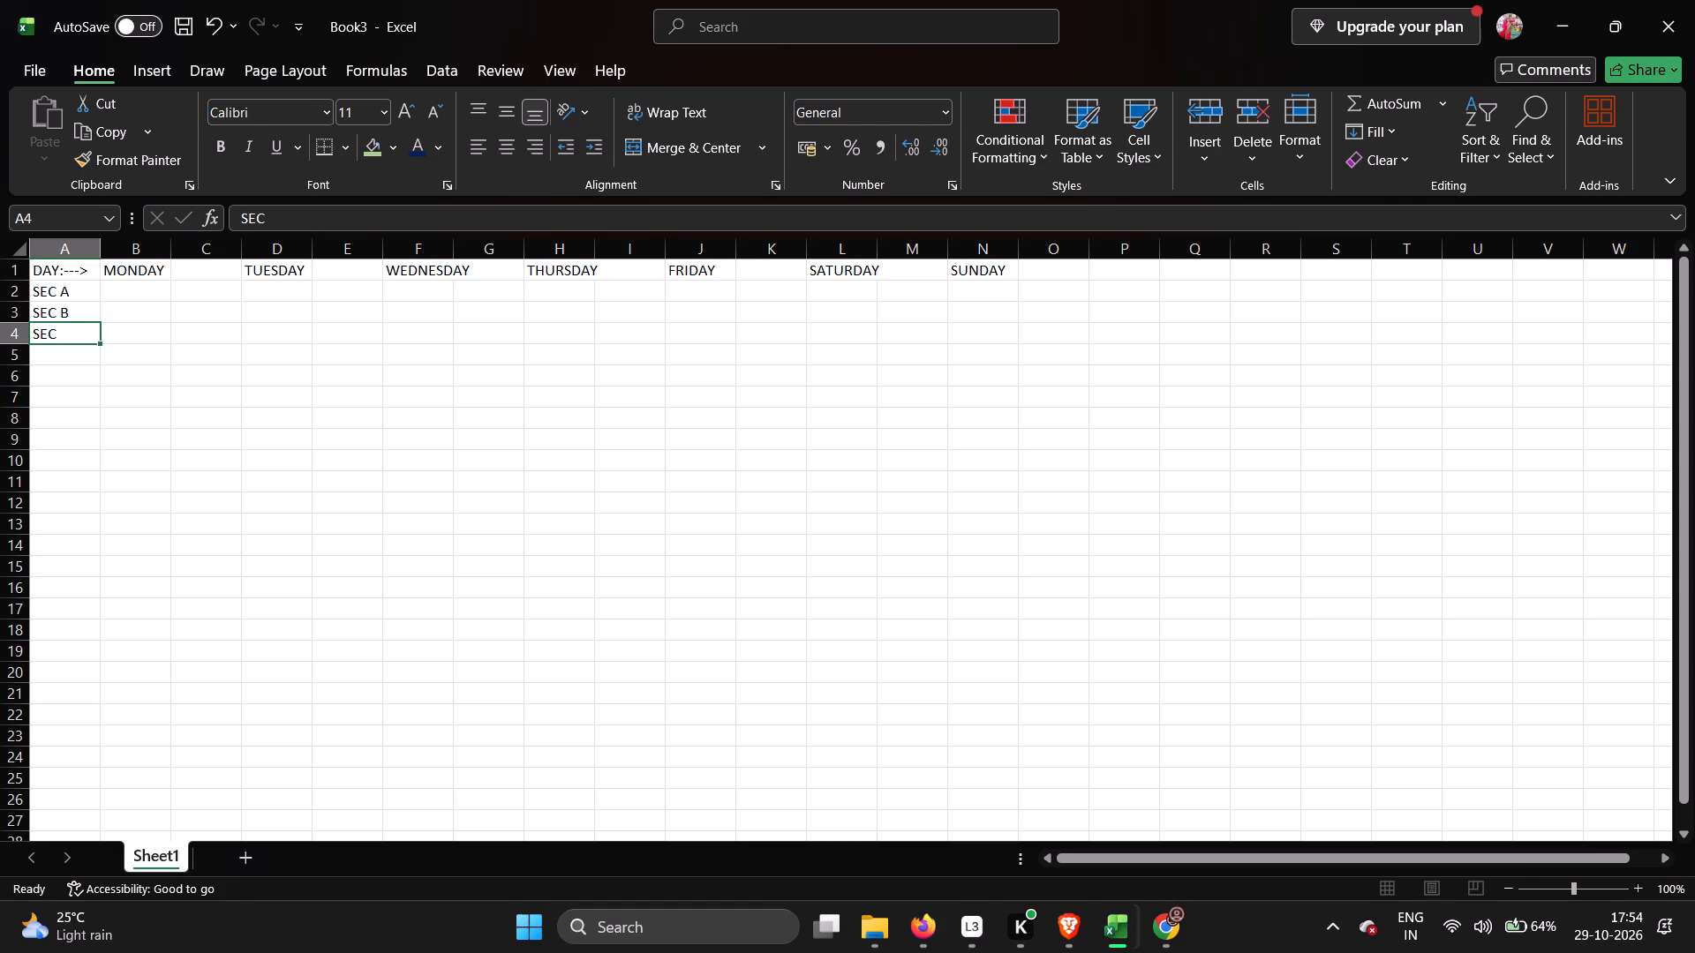
{"action": "key", "text": "space"}
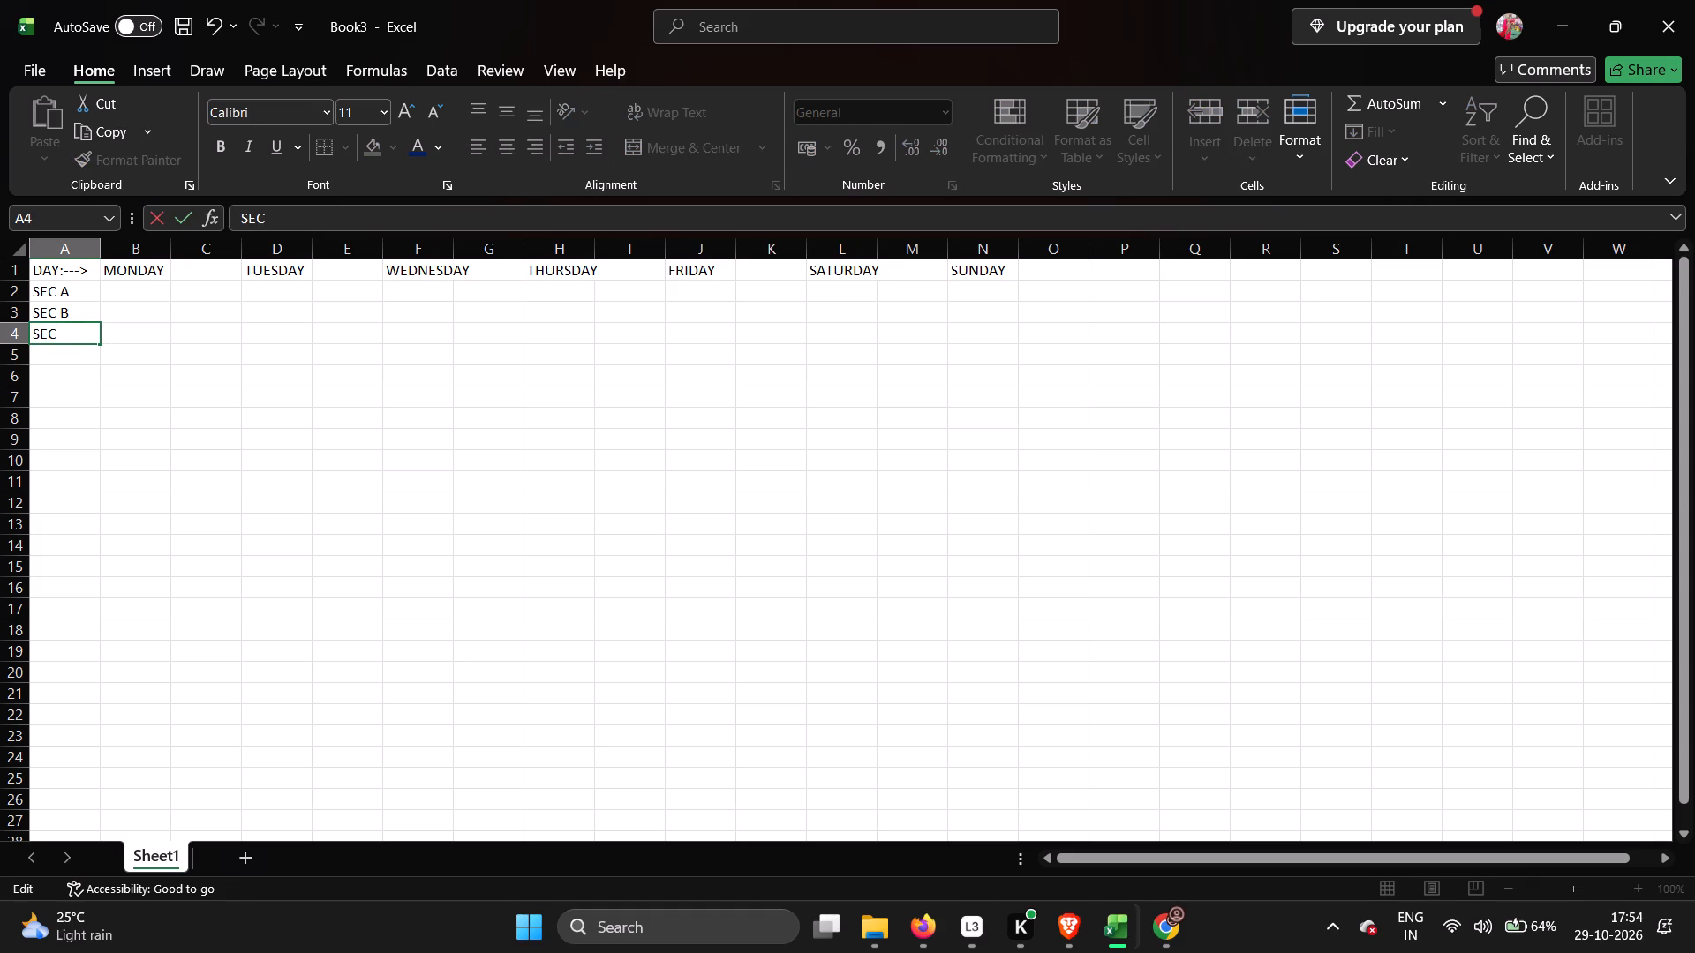
{"action": "type", "text": "C"}
{"action": "key", "text": "Return"}
{"action": "type", "text": "SEC"}
{"action": "key", "text": "space"}
{"action": "type", "text": "D"}
{"action": "key", "text": "Return"}
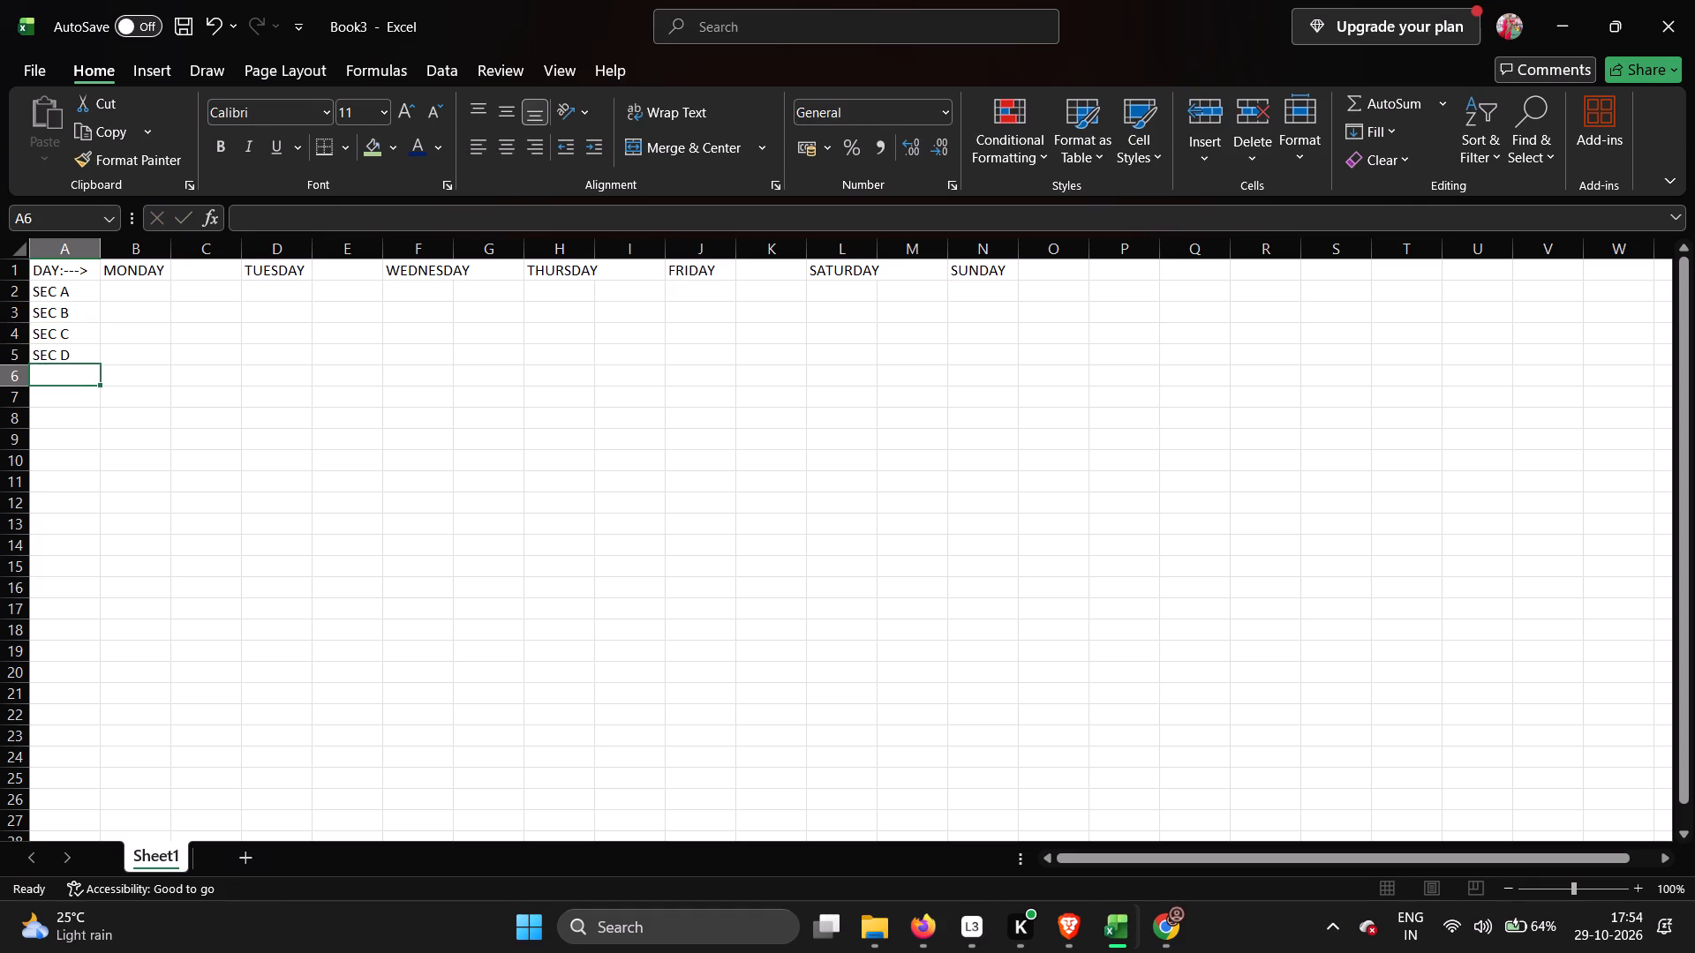
{"action": "type", "text": "SE"}
{"action": "key", "text": "c"}
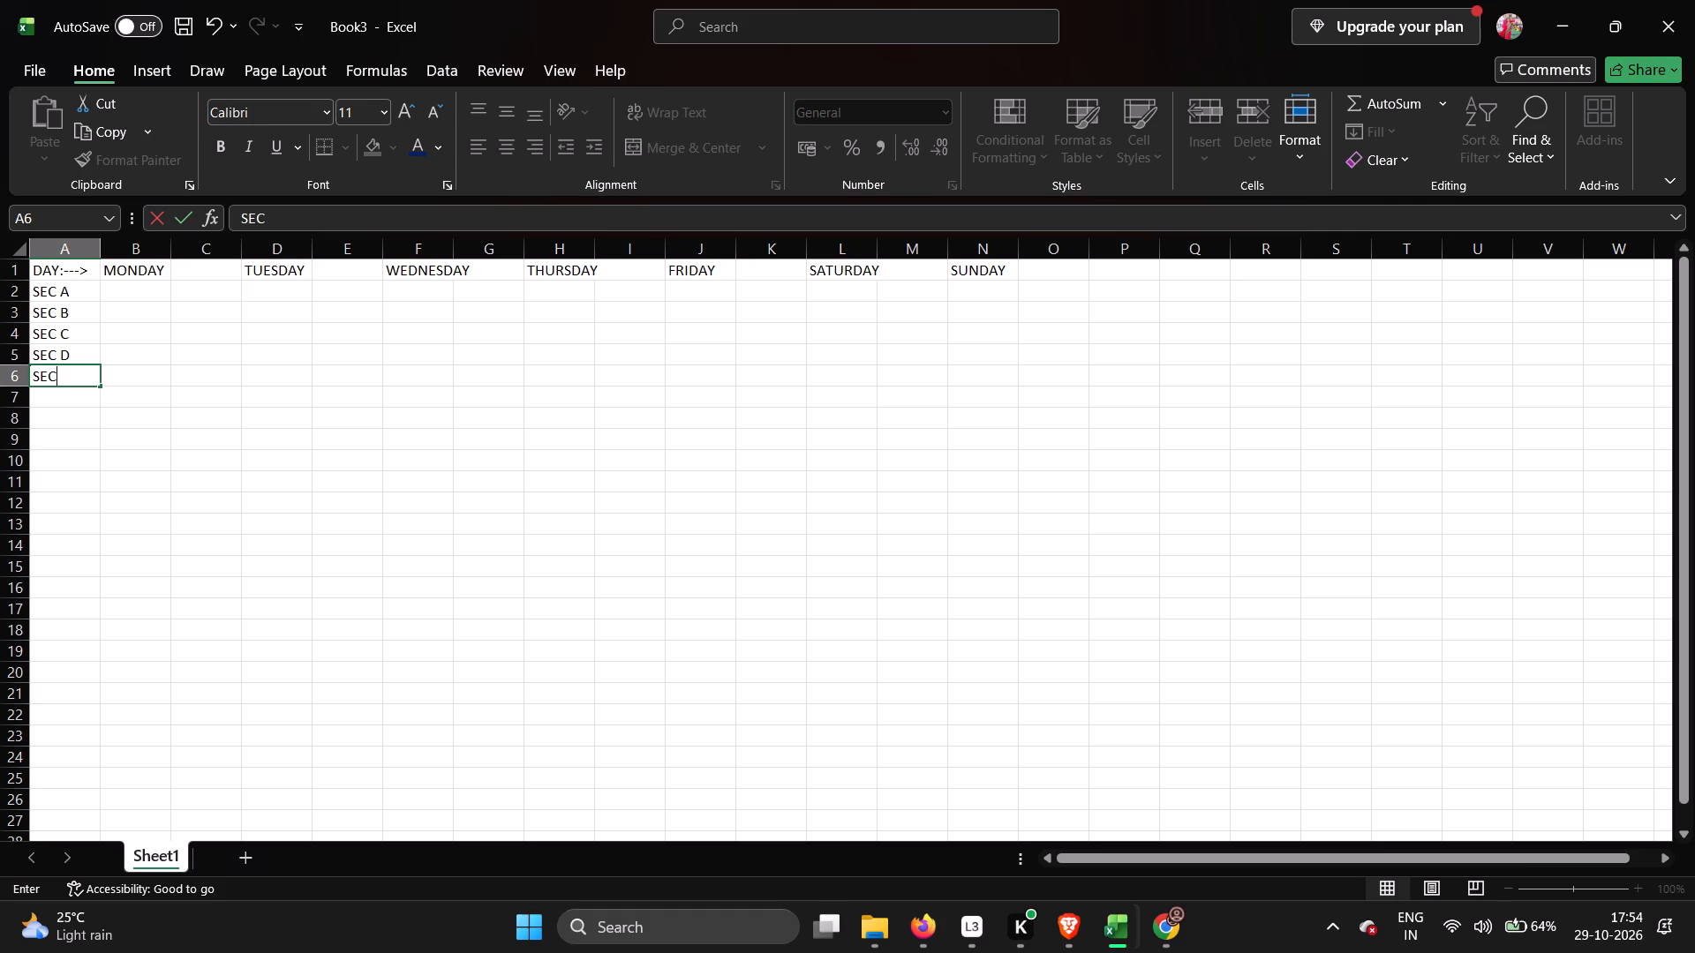
{"action": "key", "text": "space"}
{"action": "type", "text": "E"}
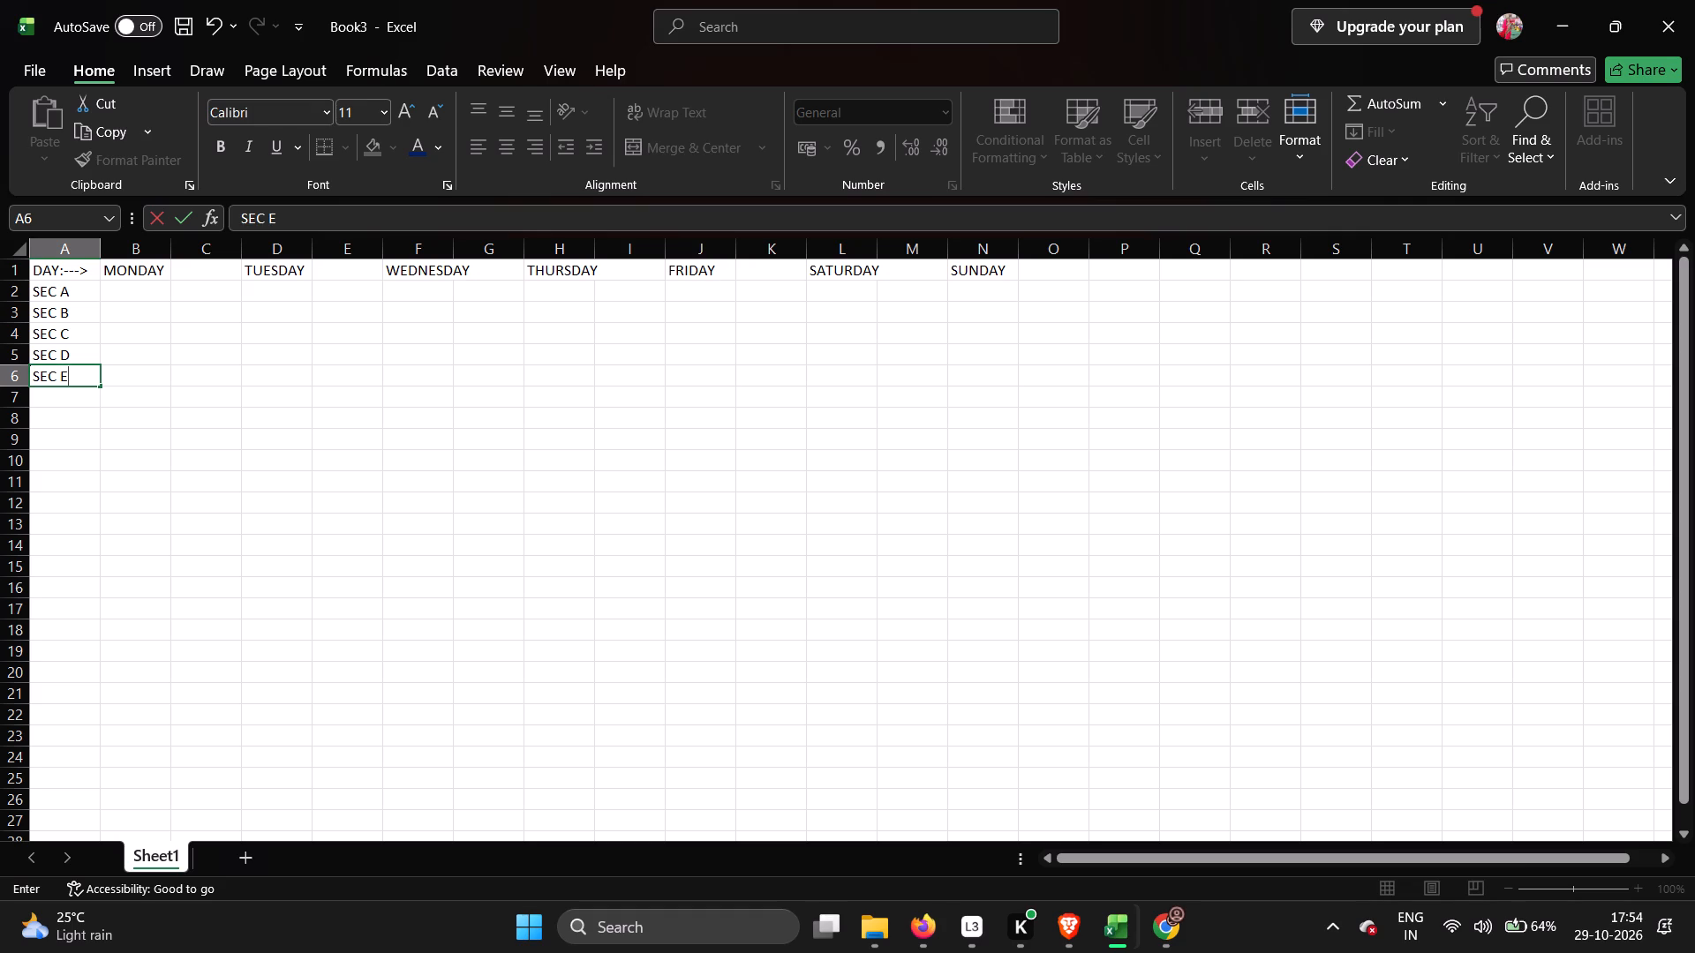
Fill the MONDAY column for sections A to E in B2:B6 with SE LAB, ADBMS, DL, TOC and PSL.
{"action": "double_click", "coordinate": [132, 289]}
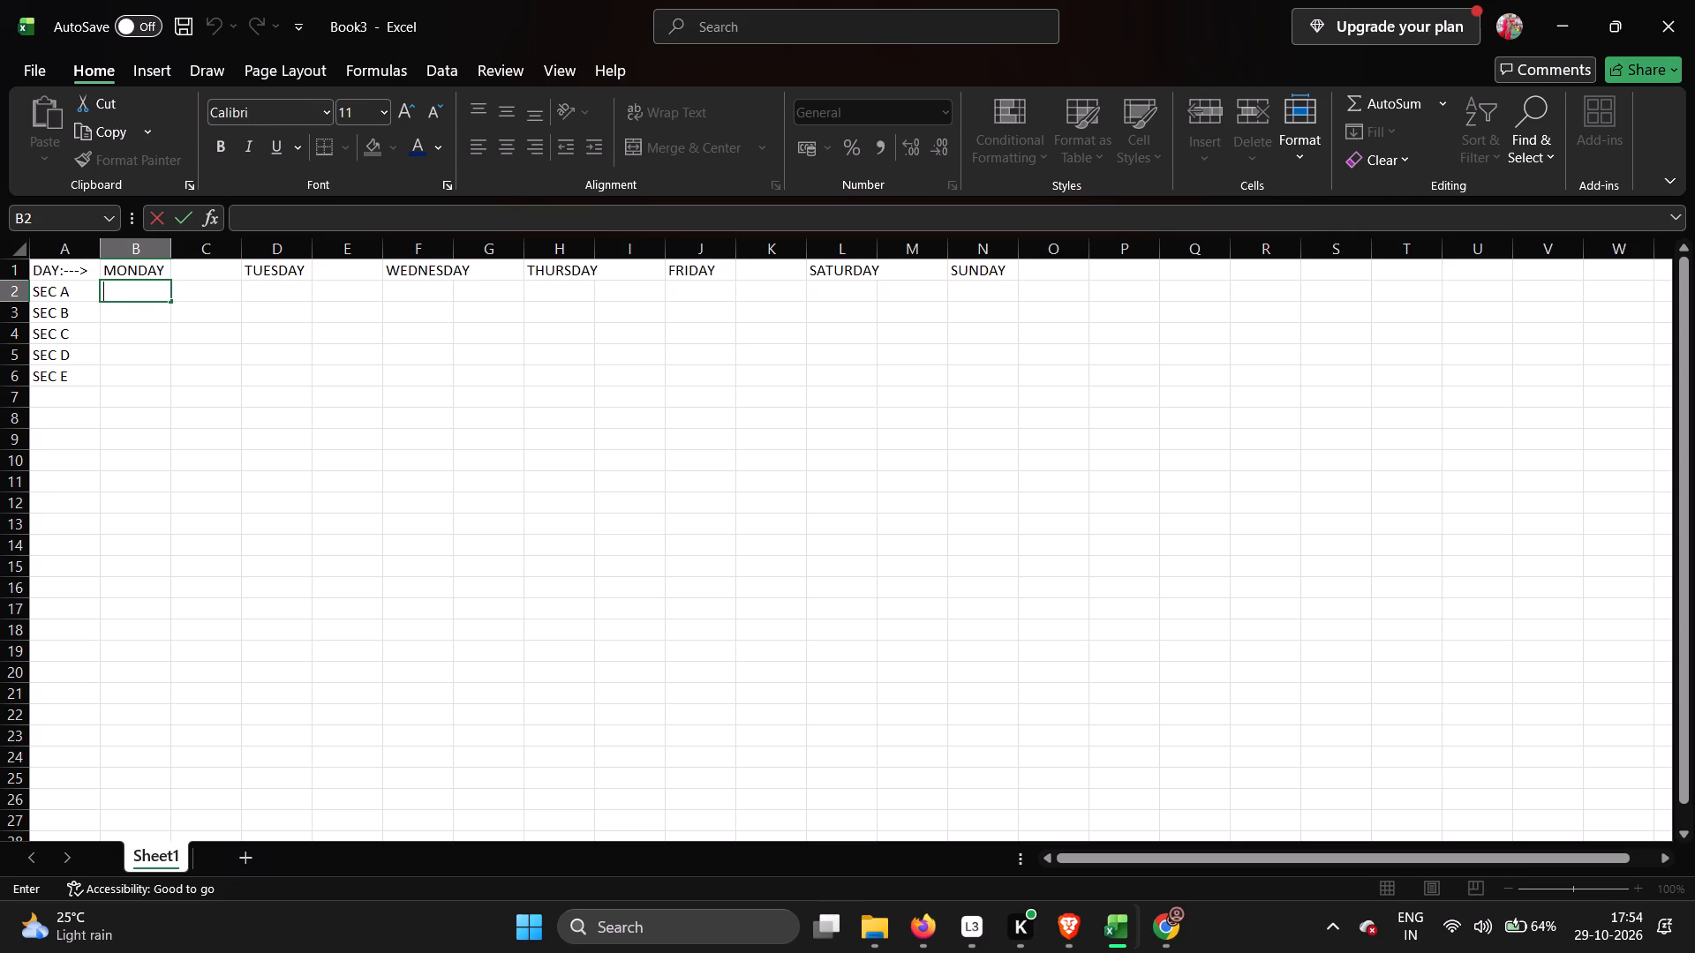
{"action": "type", "text": "SE"}
{"action": "key", "text": "space"}
{"action": "type", "text": "LEAB"}
{"action": "key", "text": "BackSpace"}
{"action": "key", "text": "BackSpace"}
{"action": "key", "text": "BackSpace"}
{"action": "type", "text": "AB"}
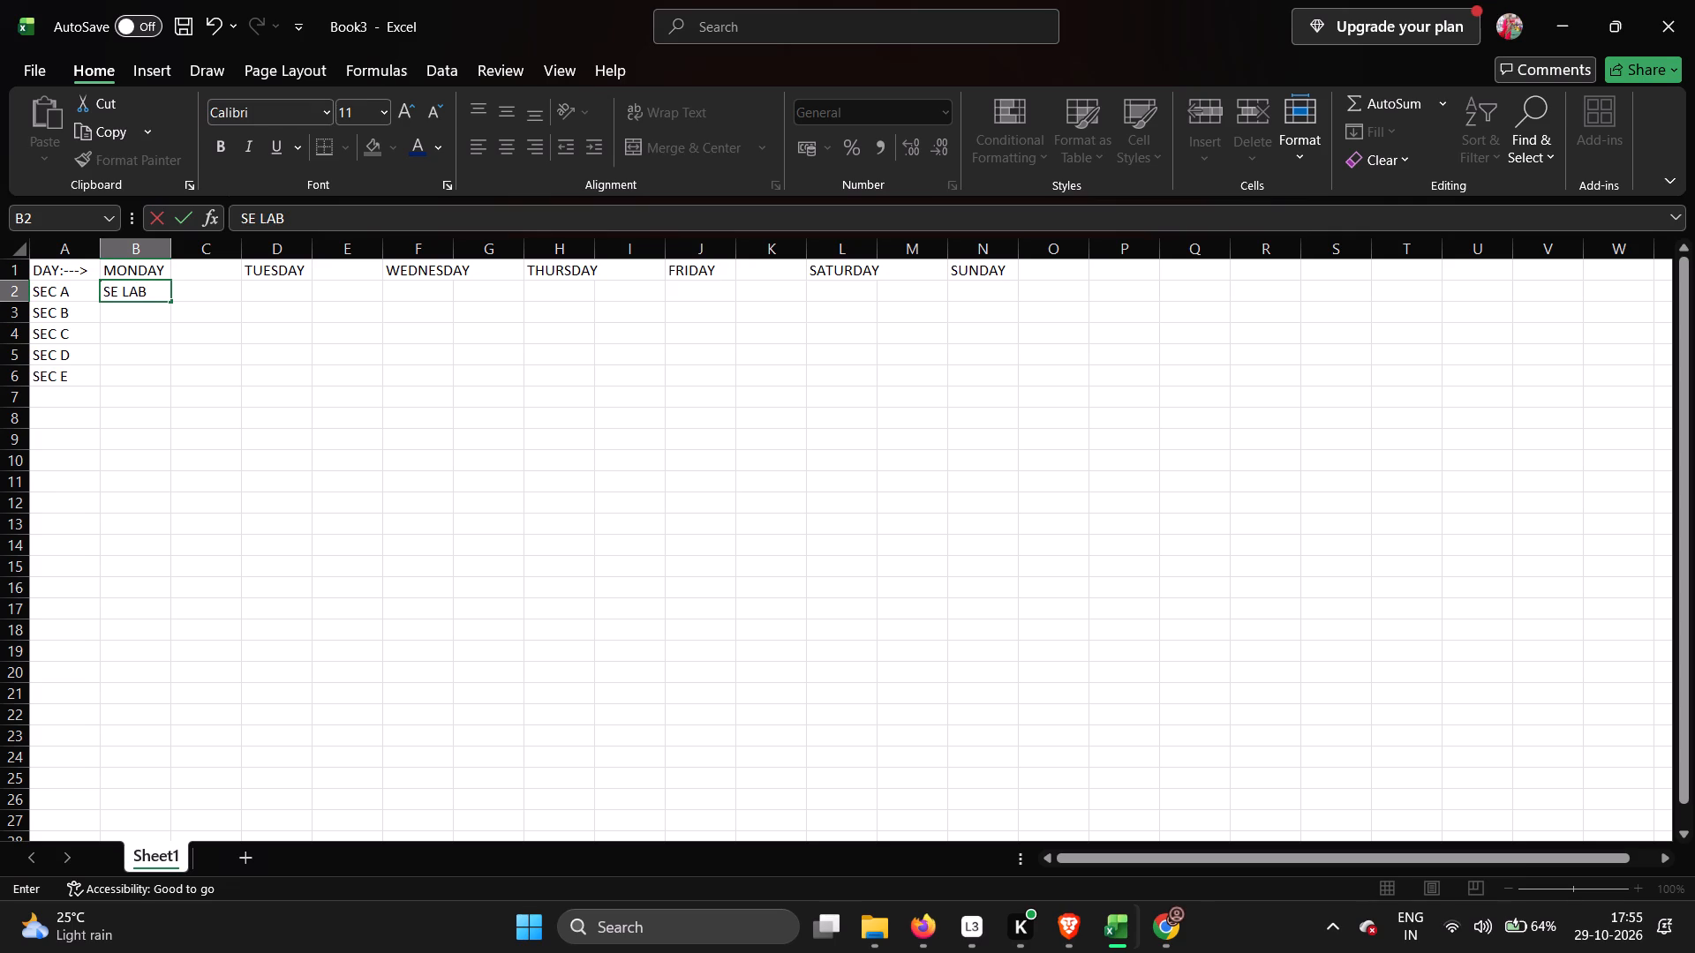
{"action": "double_click", "coordinate": [139, 308]}
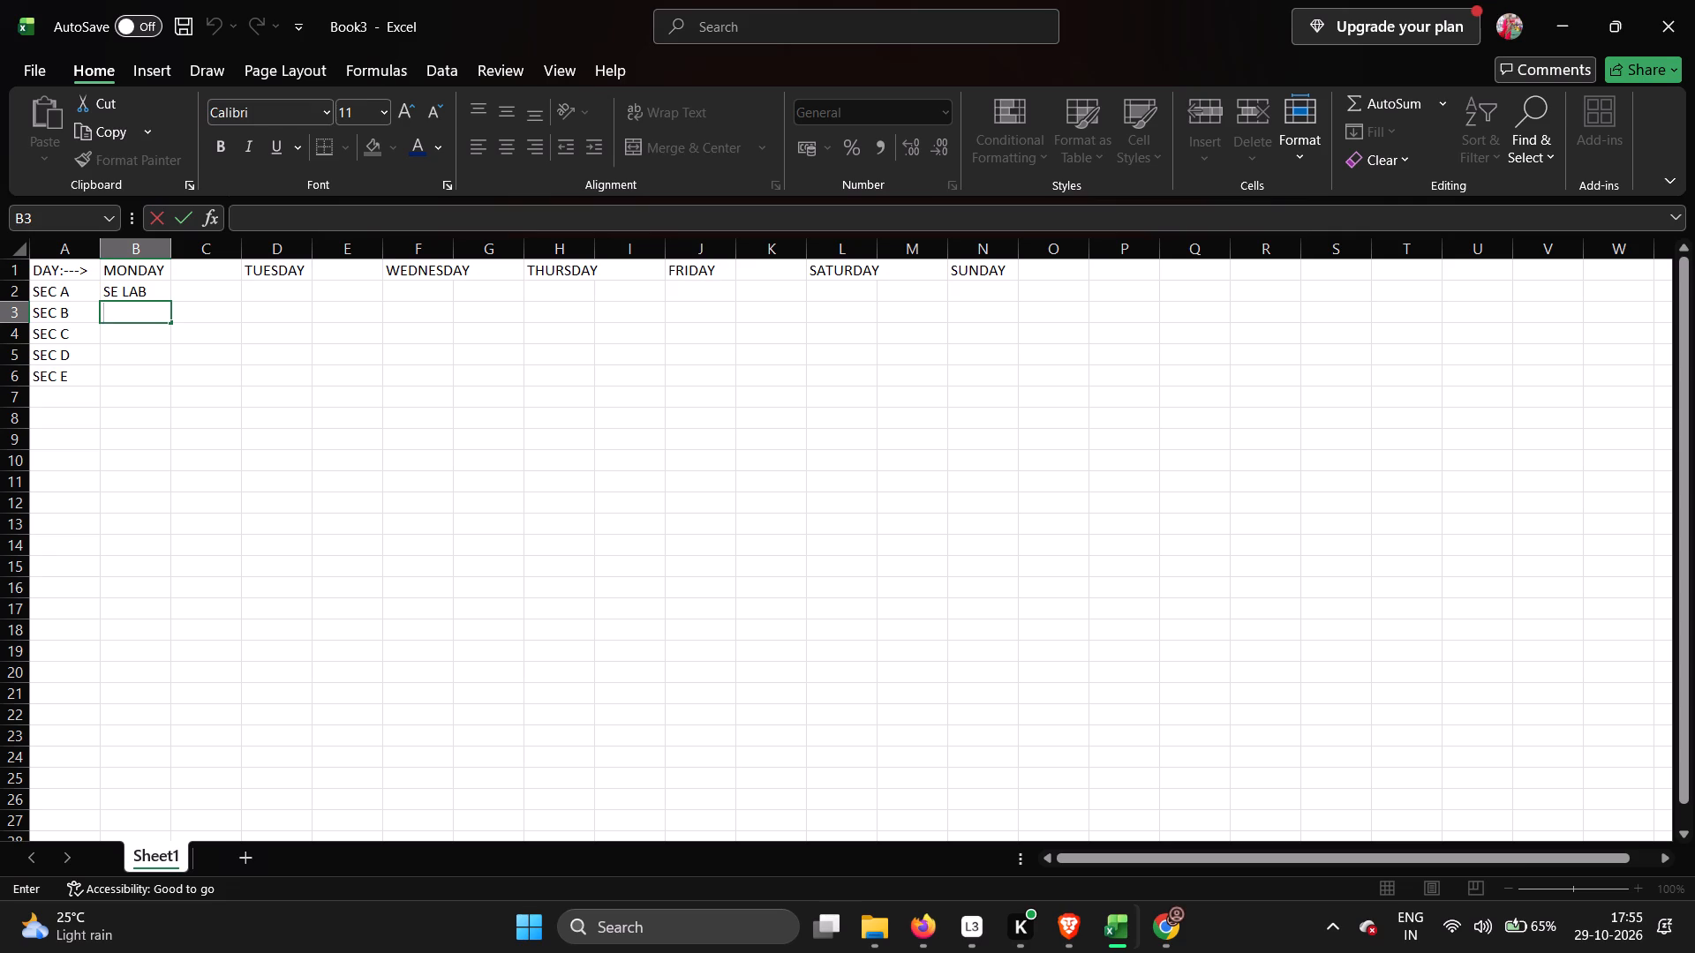
{"action": "type", "text": "ADBMS"}
{"action": "key", "text": "Return"}
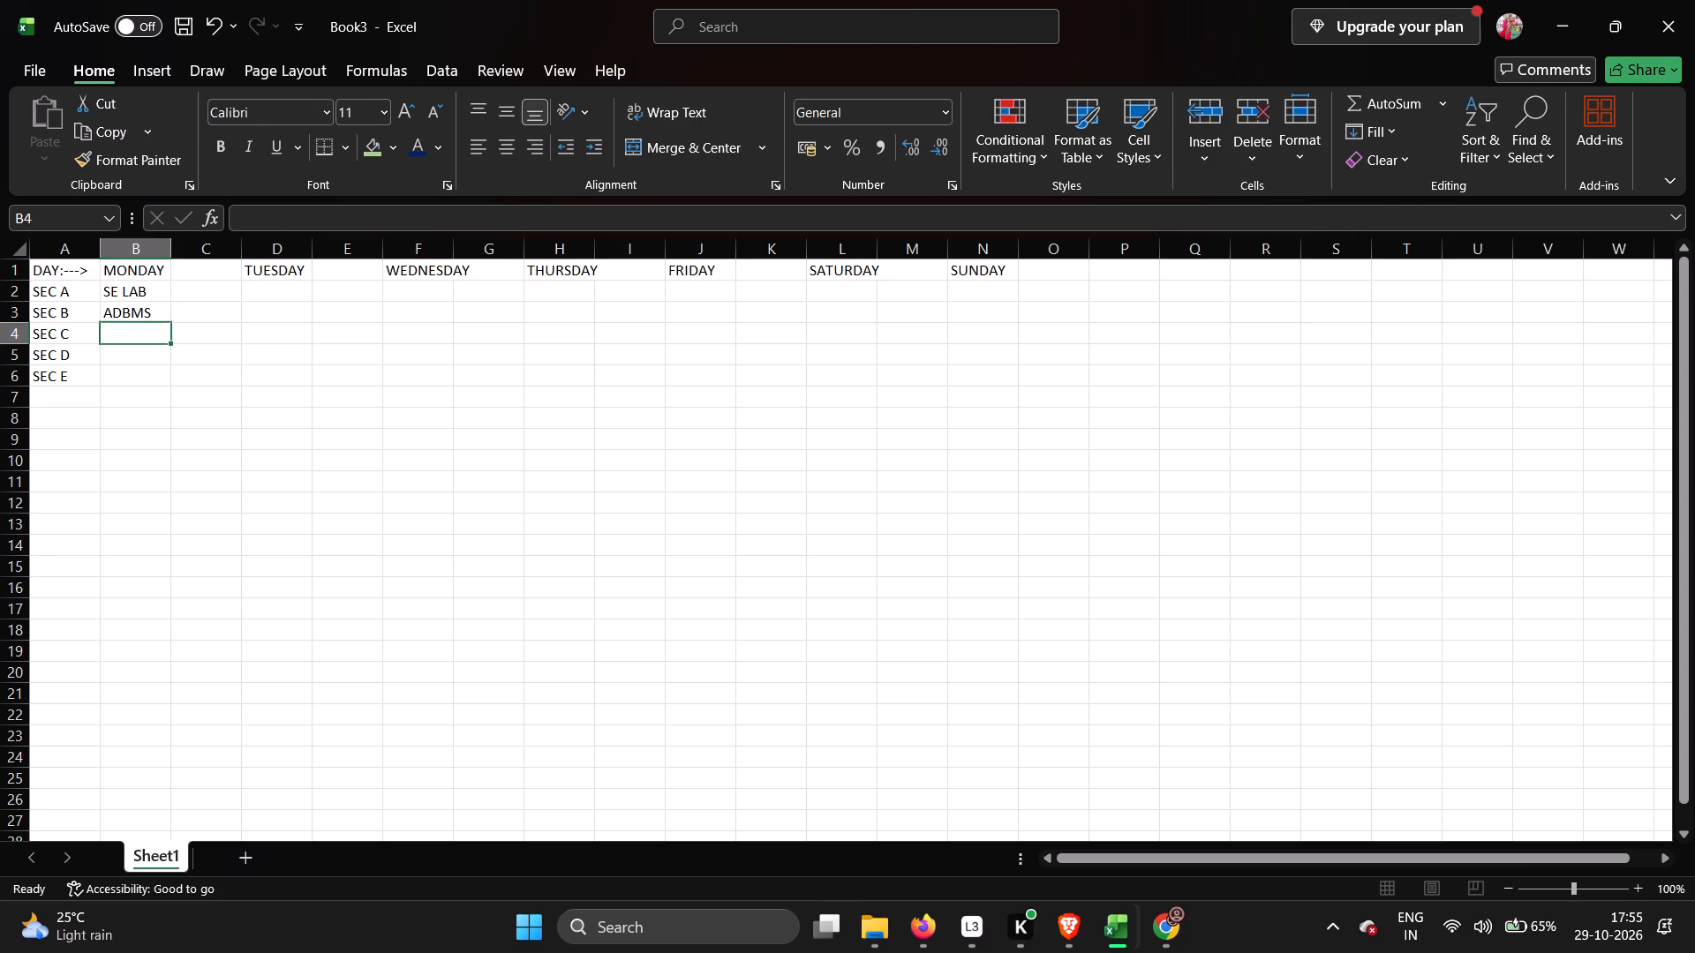
{"action": "type", "text": "DL"}
{"action": "key", "text": "Return"}
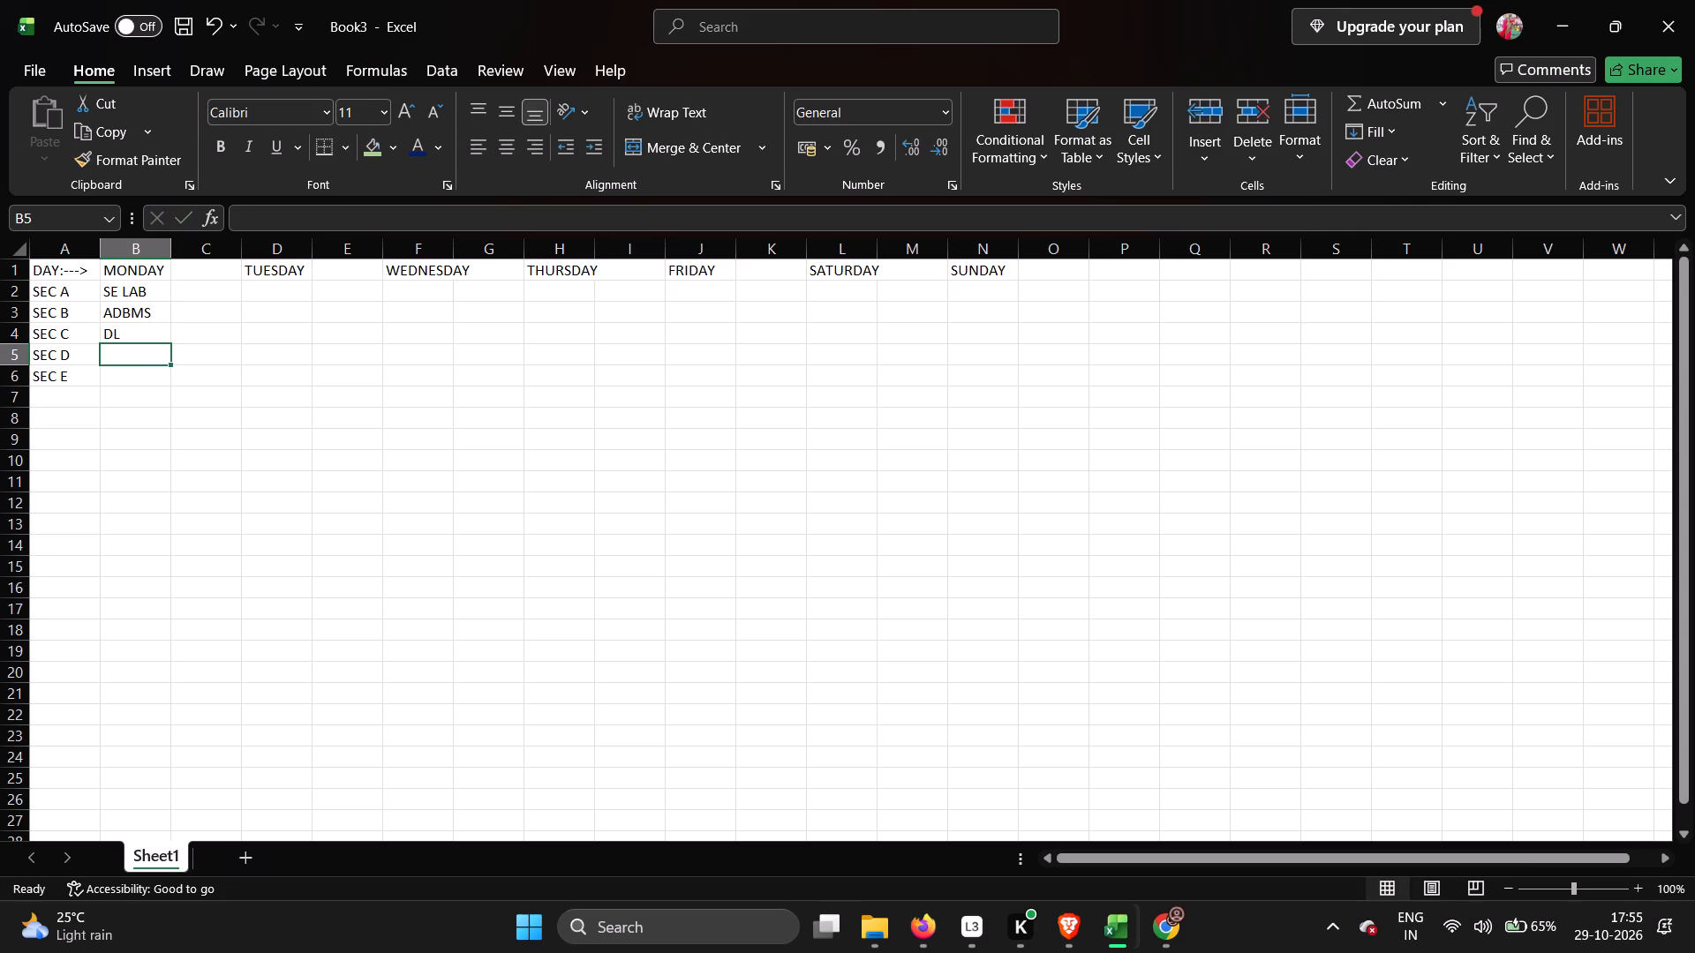
{"action": "type", "text": "TOC"}
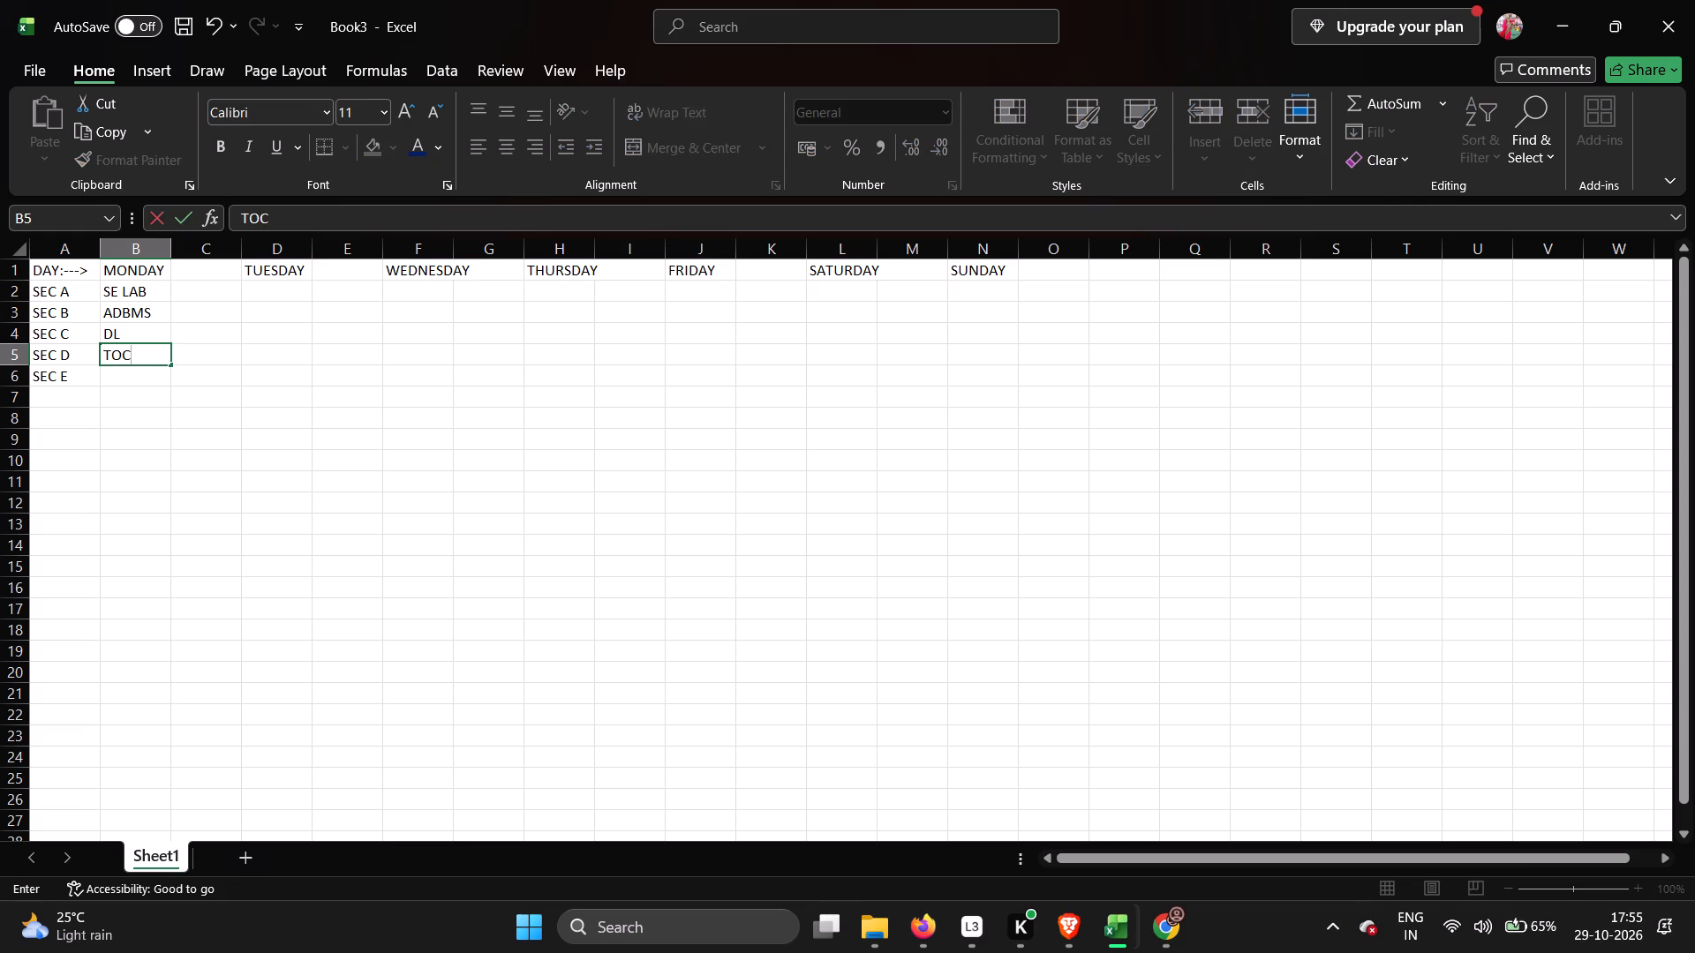
{"action": "key", "text": "Return"}
{"action": "type", "text": "PSL"}
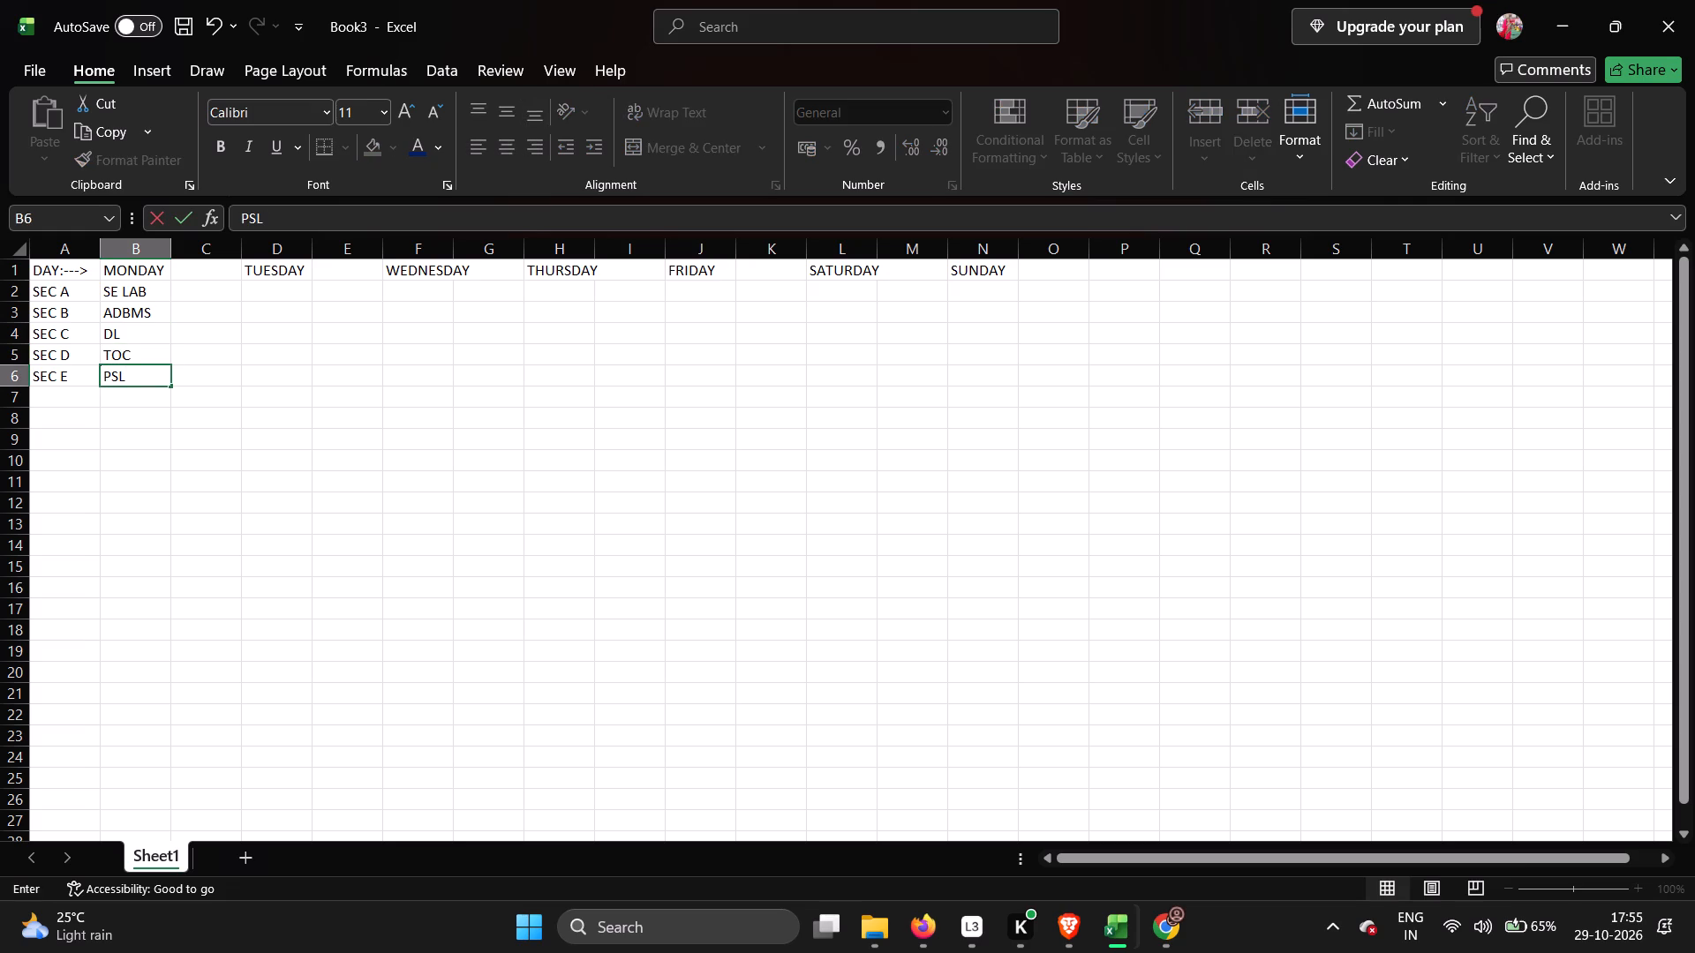
Fill the TUESDAY column for sections A to E in D2:D6 with APTITUDE, PSL, APTITUDE, DL and SE.
{"action": "double_click", "coordinate": [275, 292]}
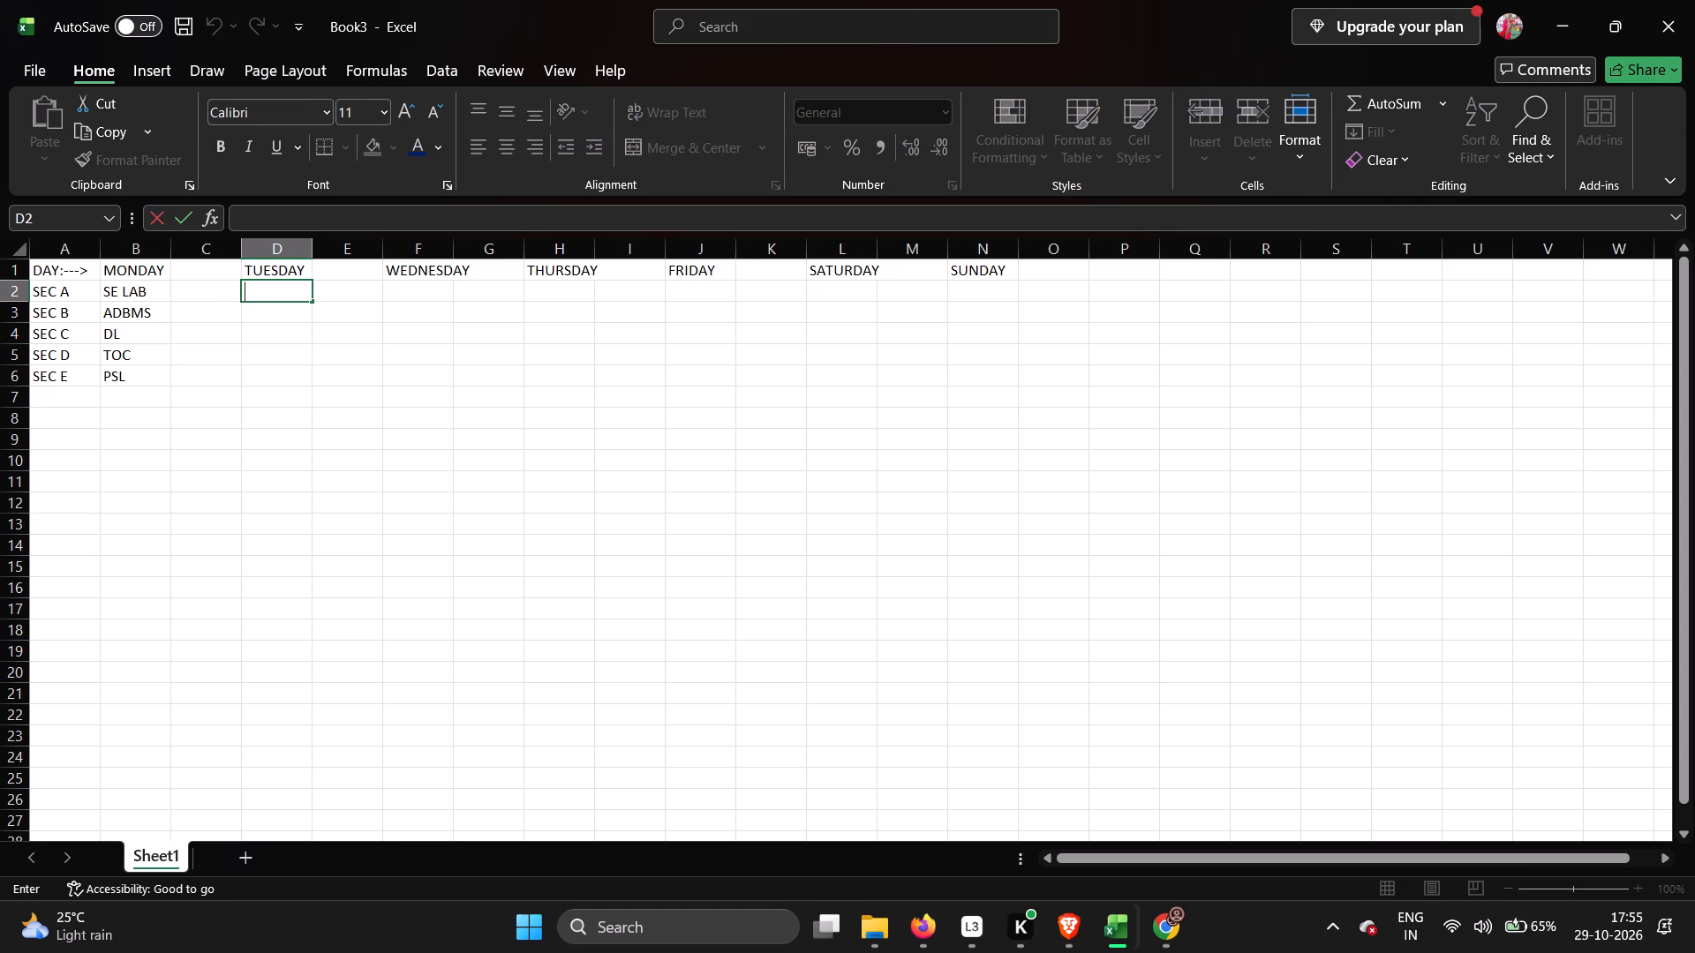
{"action": "type", "text": "APTITUDE"}
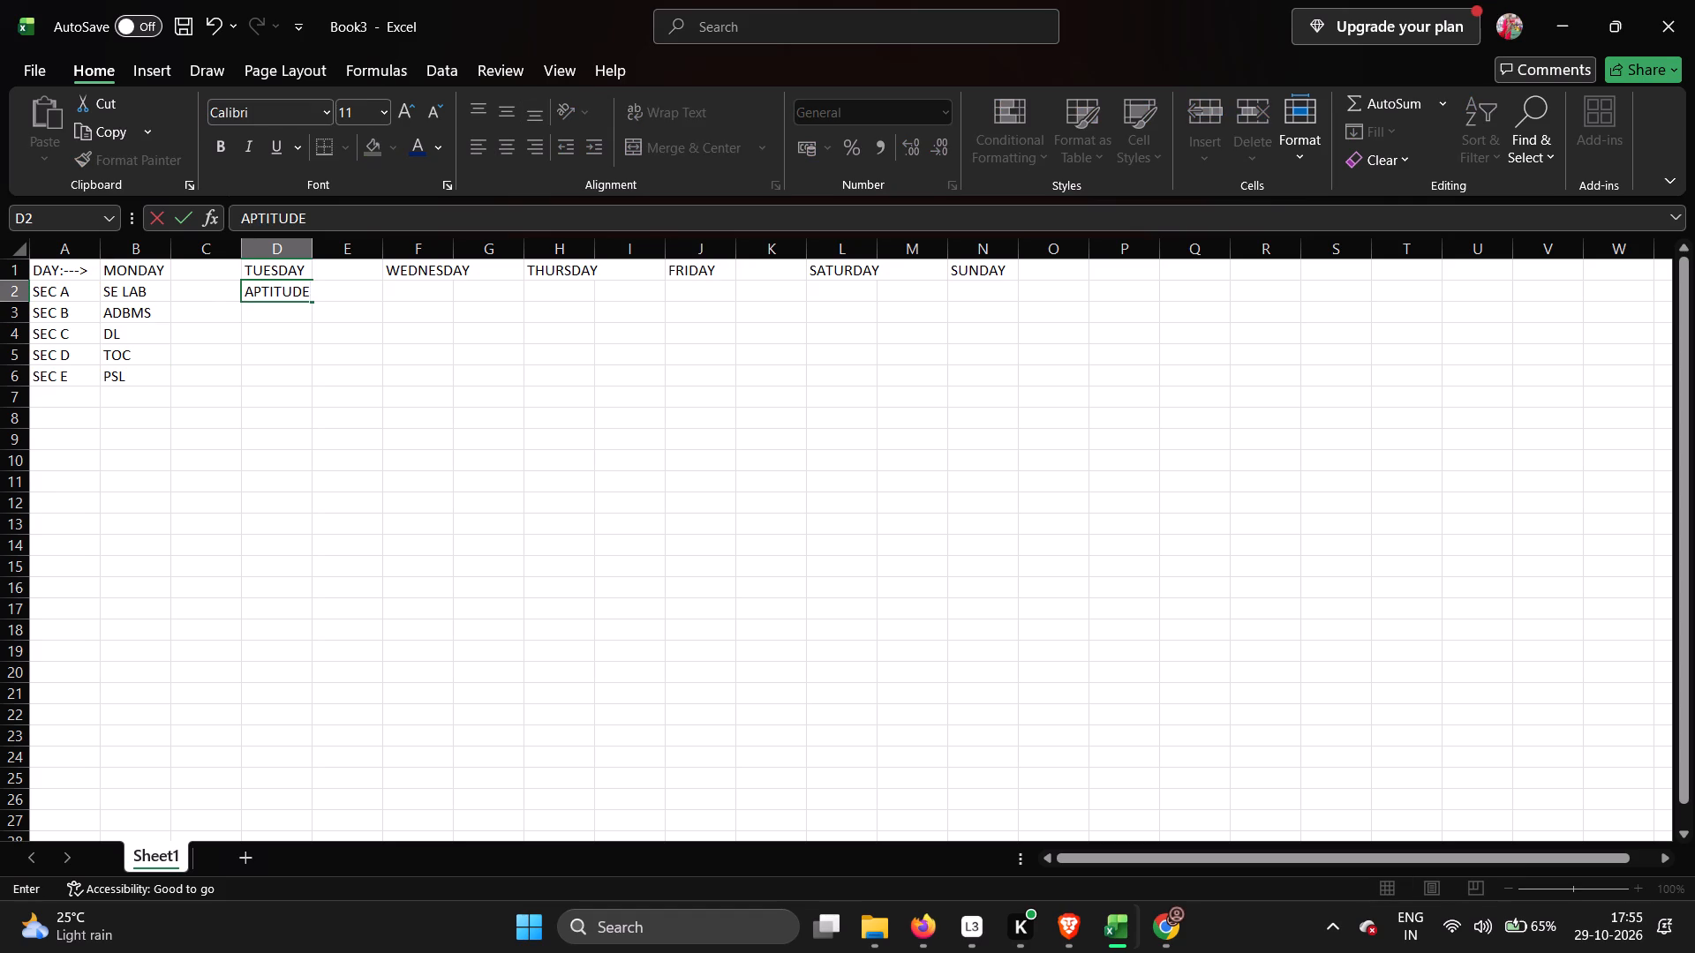
{"action": "double_click", "coordinate": [285, 338]}
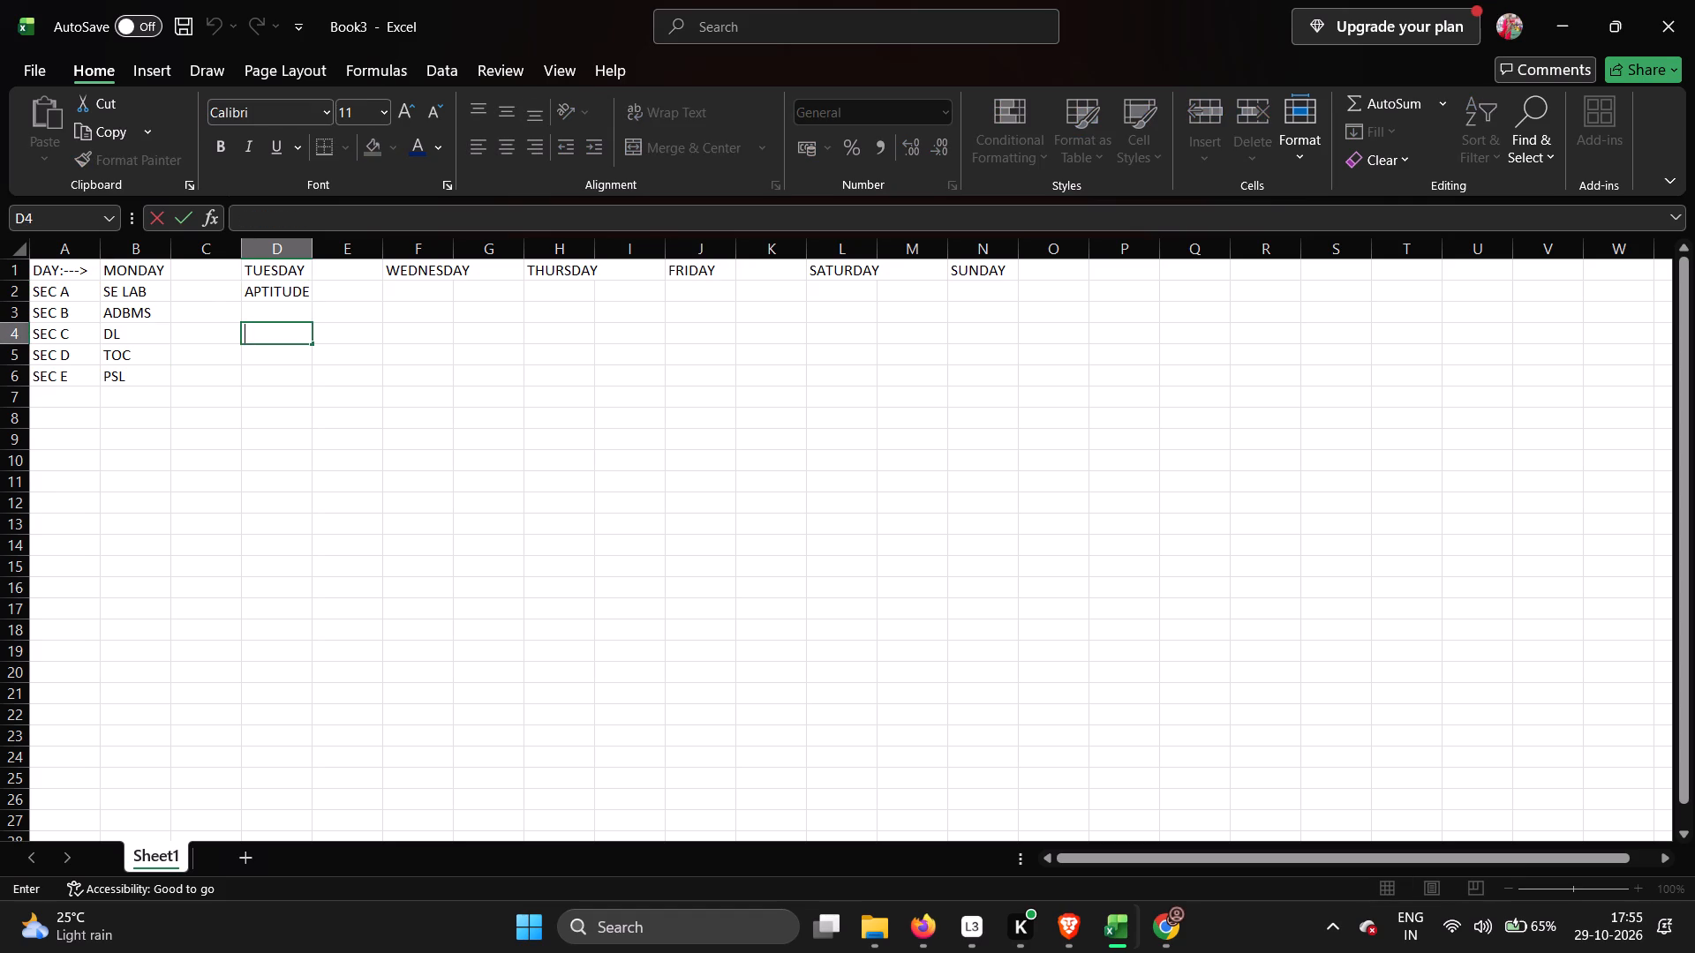
{"action": "type", "text": "APTITUDE"}
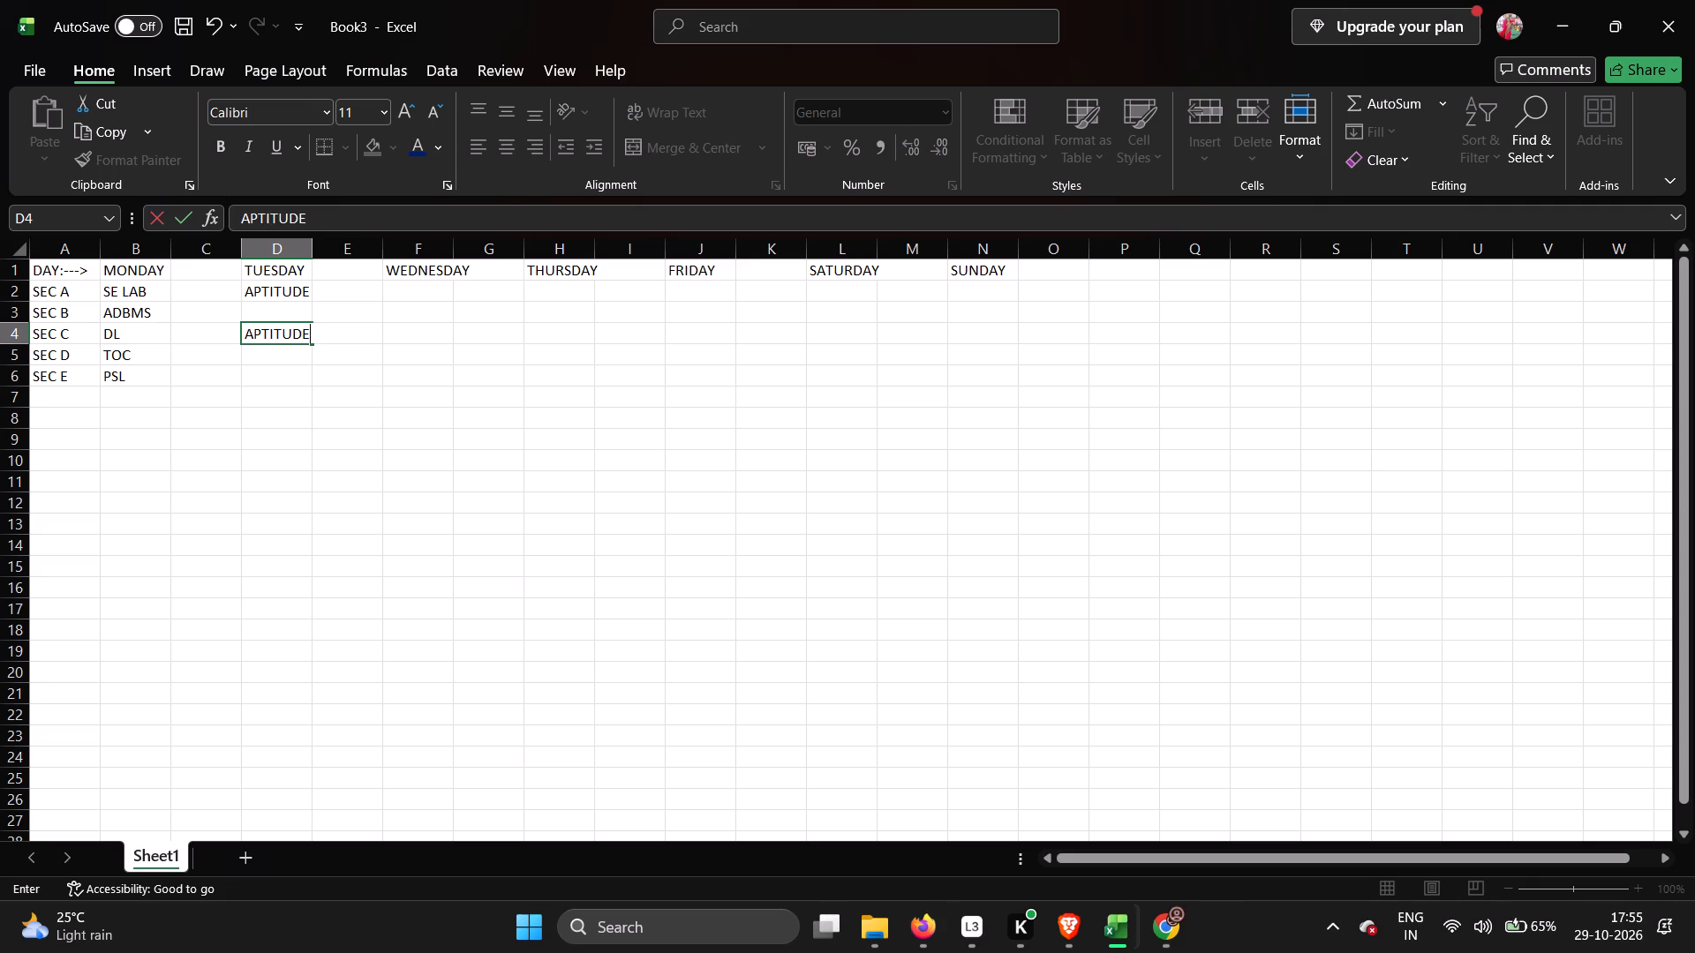
{"action": "double_click", "coordinate": [269, 308]}
{"action": "type", "text": "PSL"}
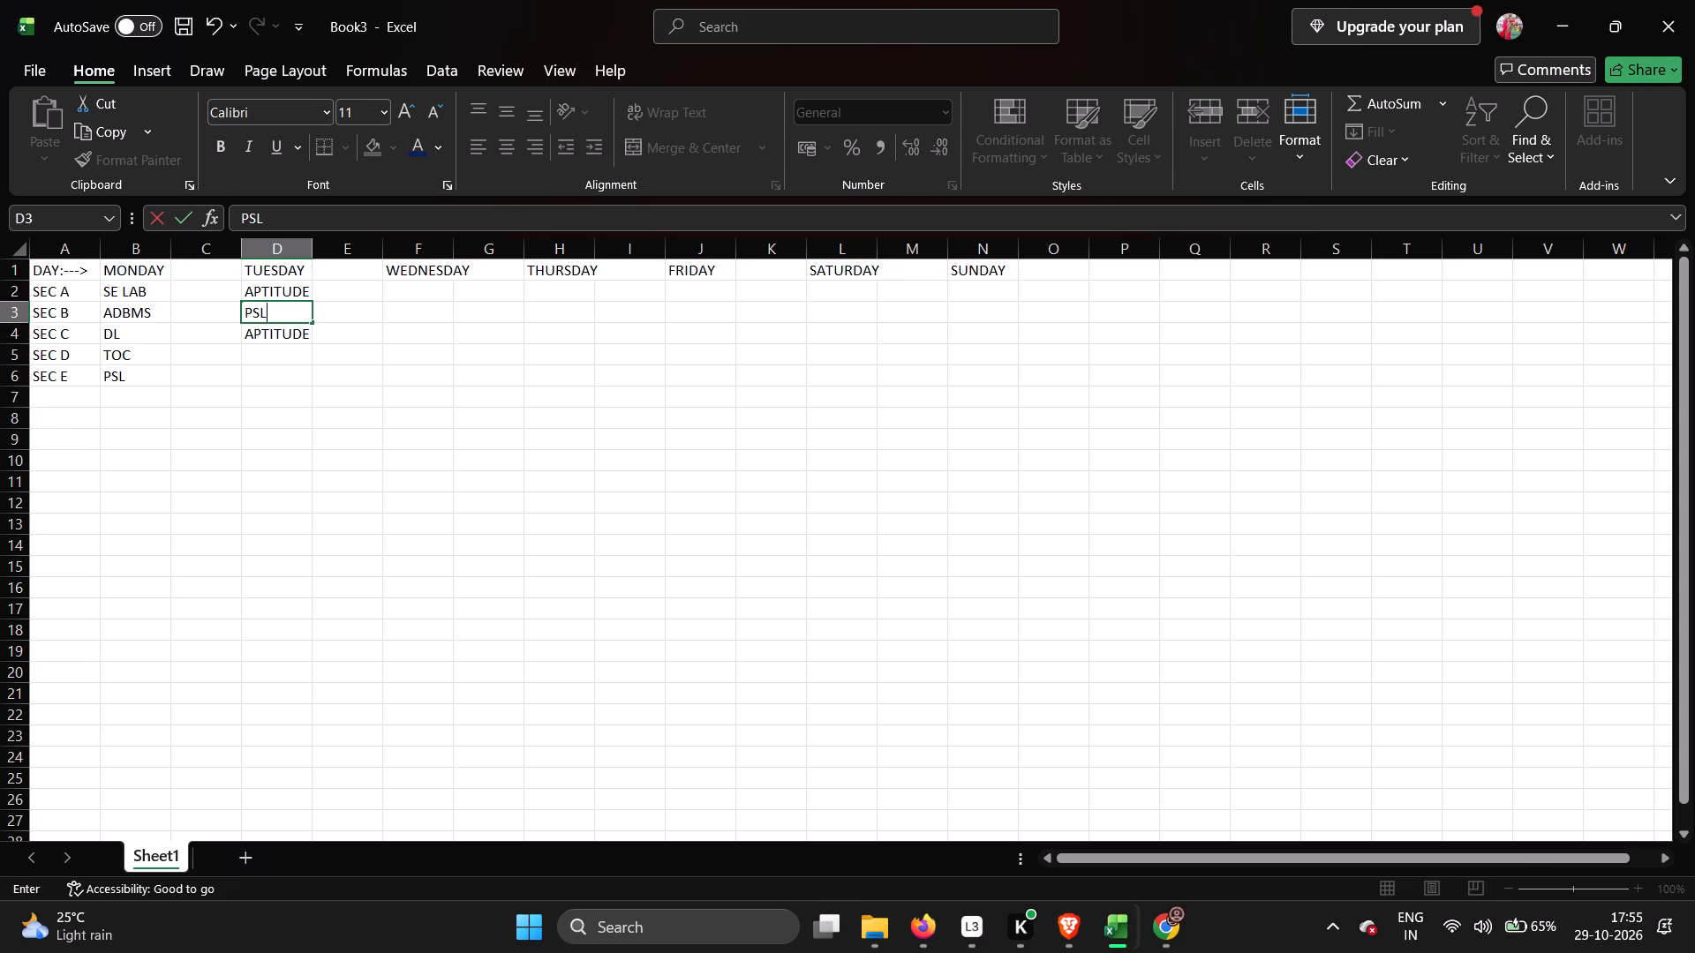
{"action": "double_click", "coordinate": [271, 376]}
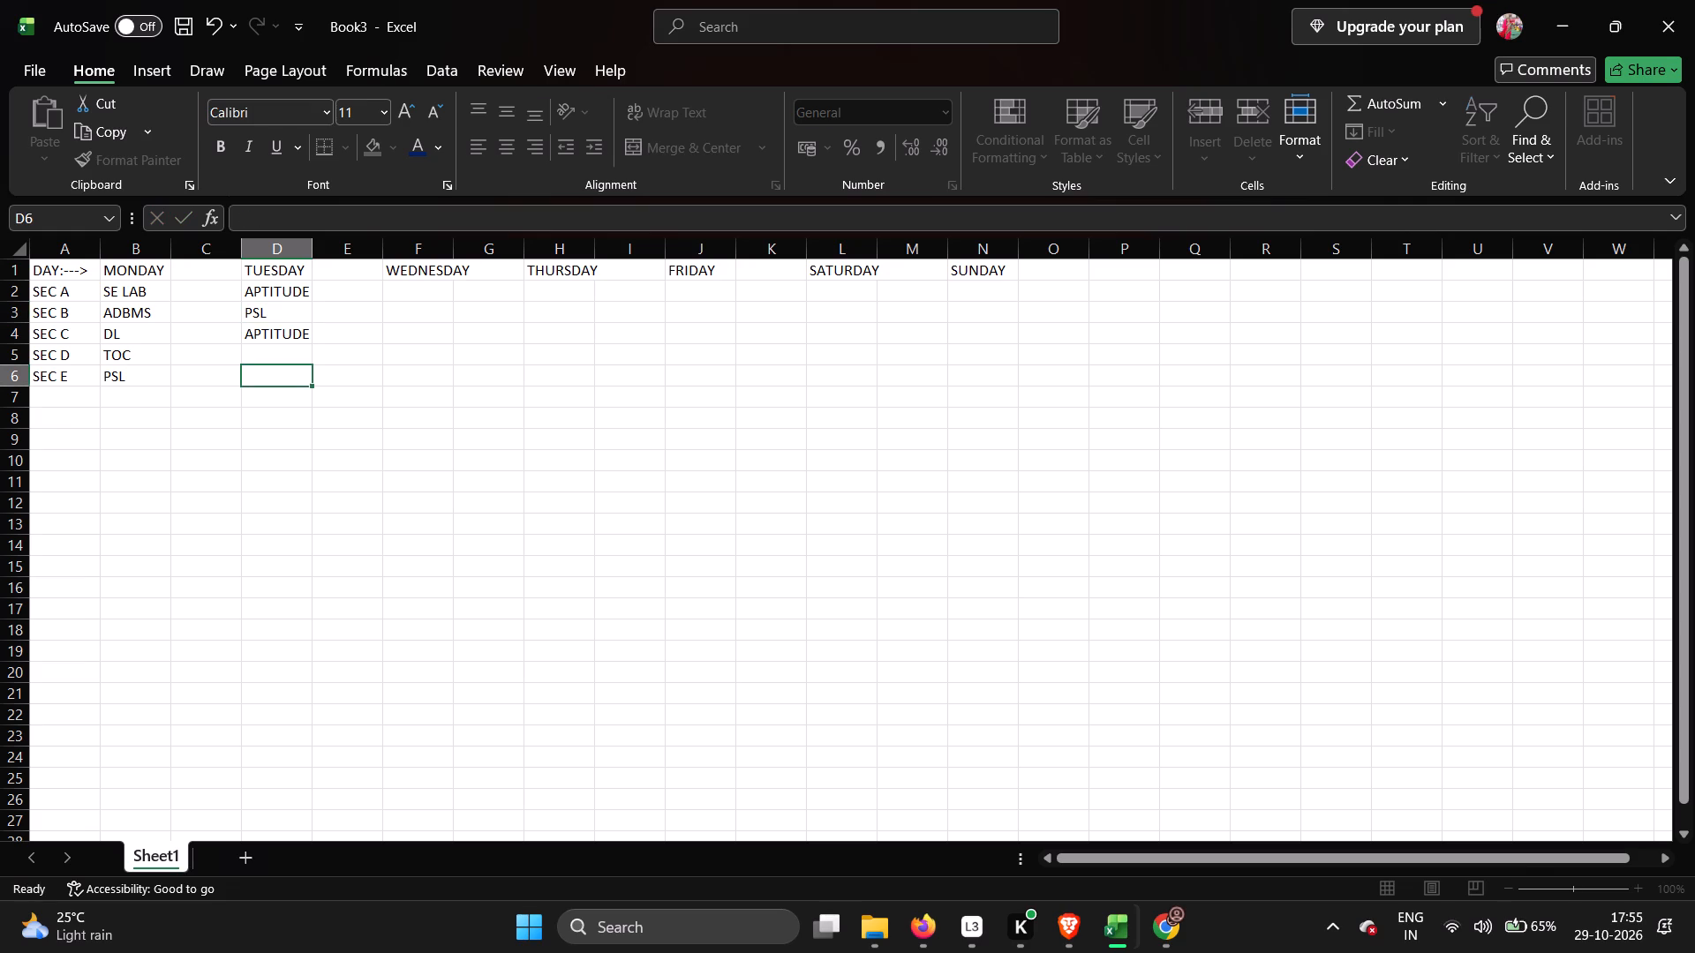
{"action": "type", "text": "SE"}
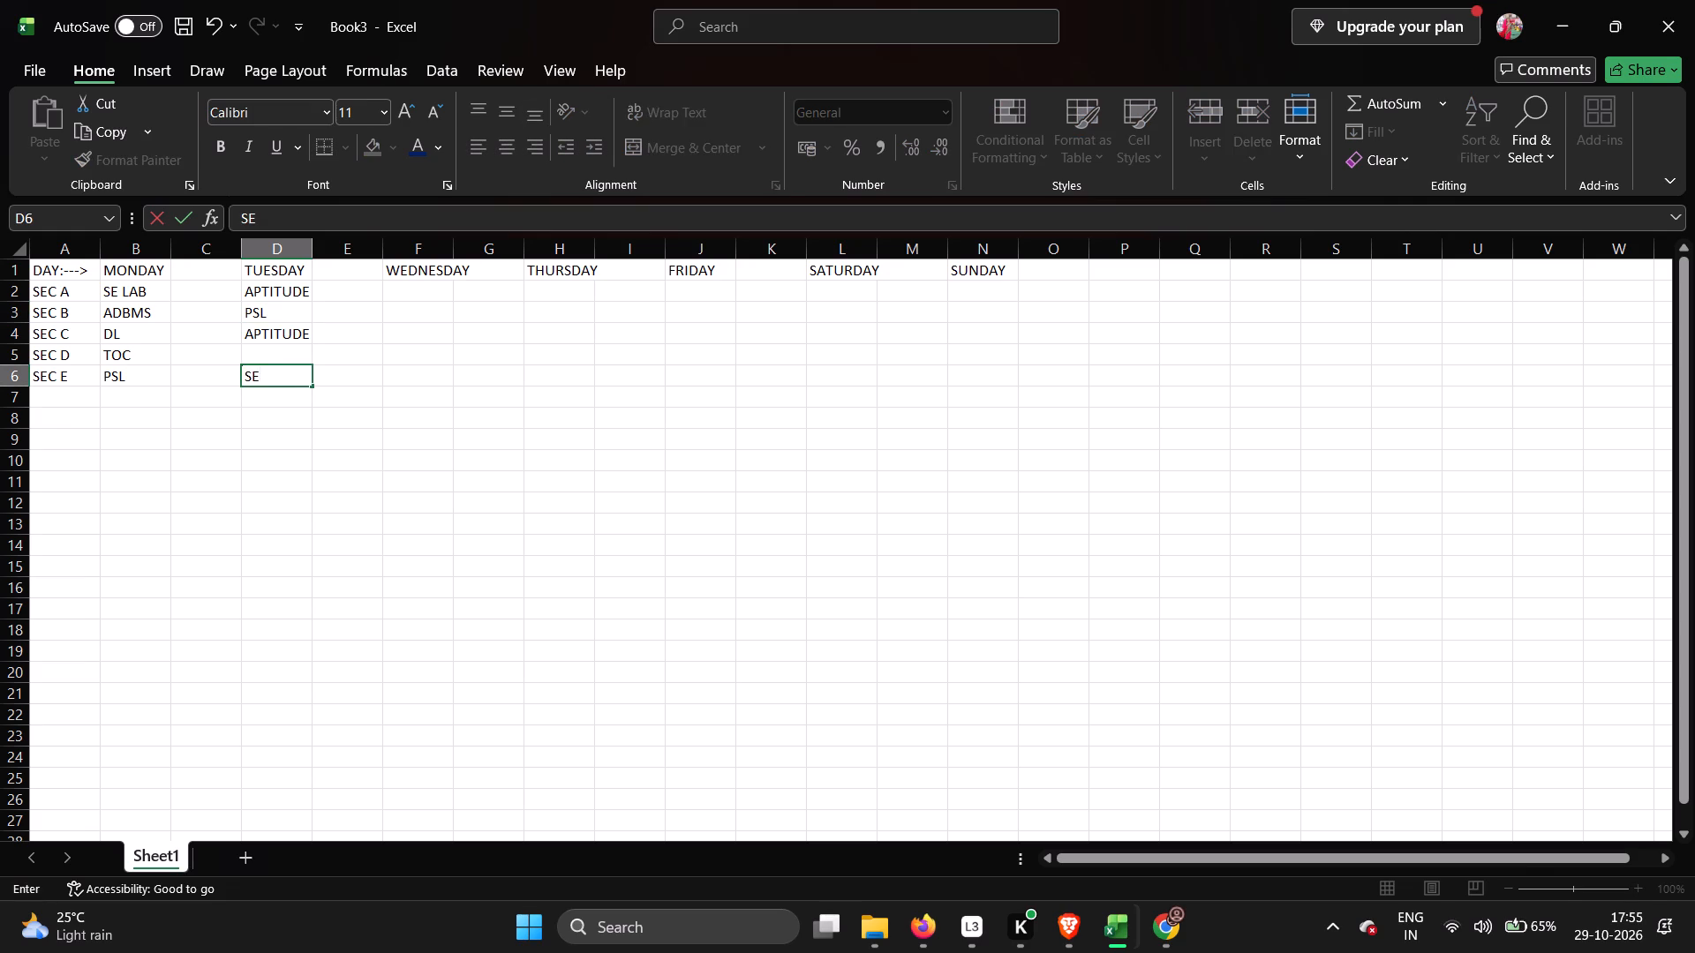
{"action": "double_click", "coordinate": [270, 355]}
{"action": "type", "text": "TOC"}
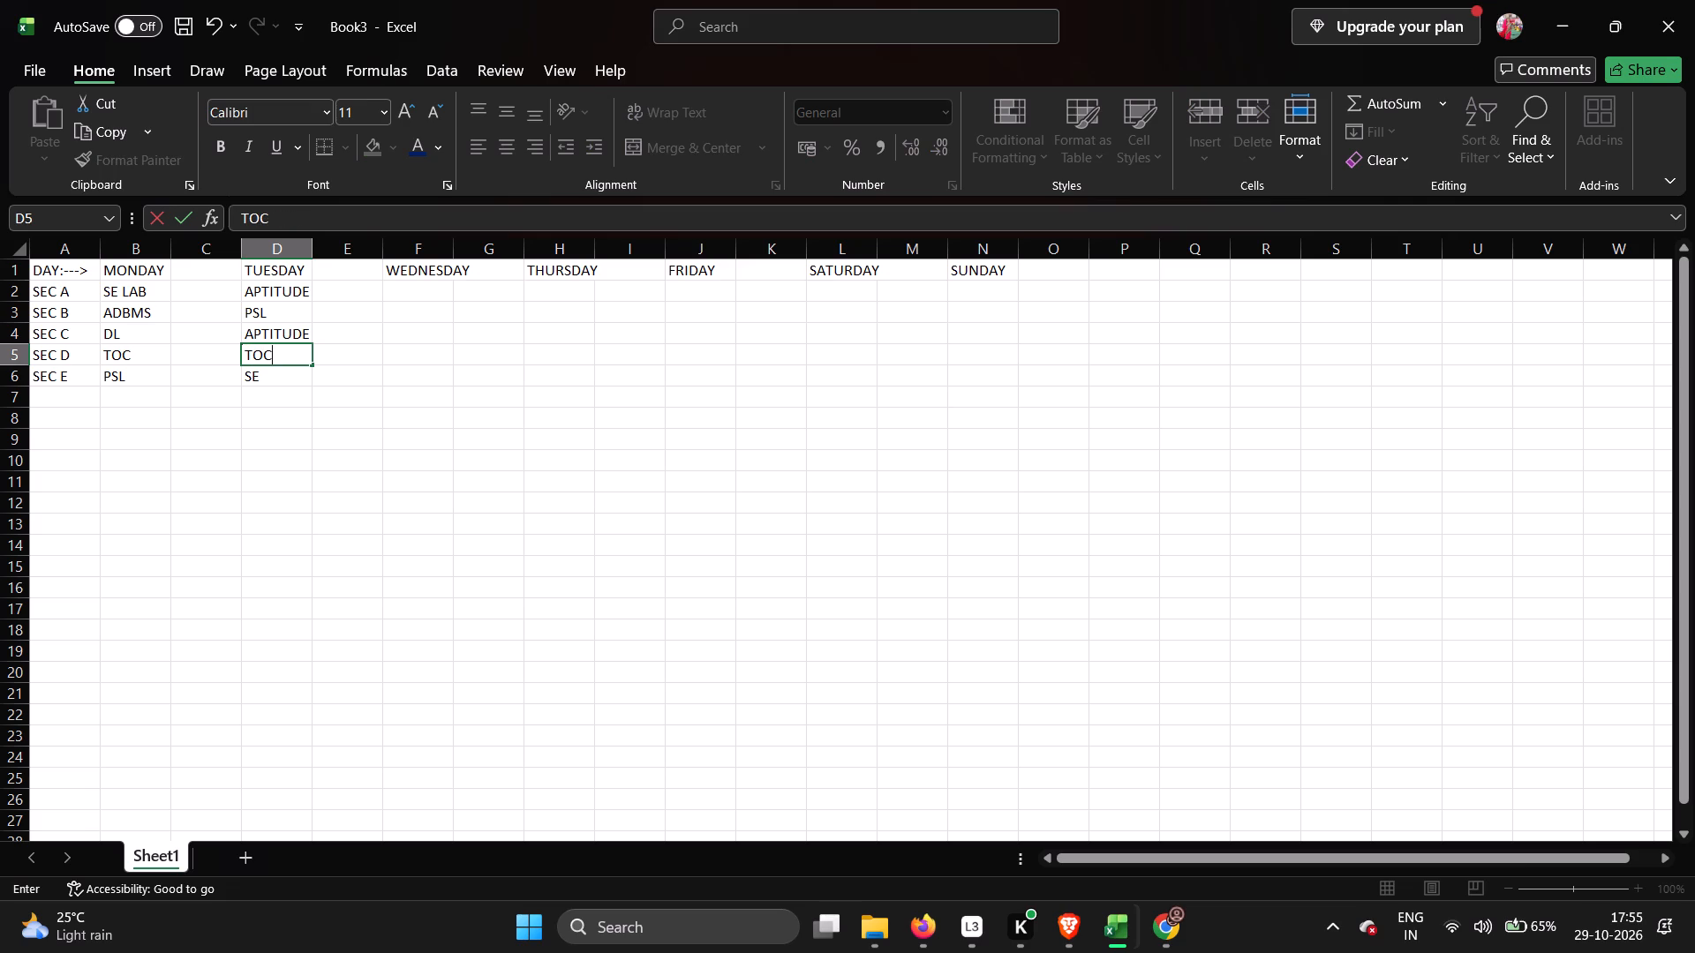
{"action": "key", "text": "BackSpace"}
{"action": "key", "text": "BackSpace"}
{"action": "key", "text": "BackSpace"}
{"action": "type", "text": "DL"}
Enter SOFTSKILL as one word in F2, the WEDNESDAY subject for section A.
{"action": "left_click", "coordinate": [410, 294]}
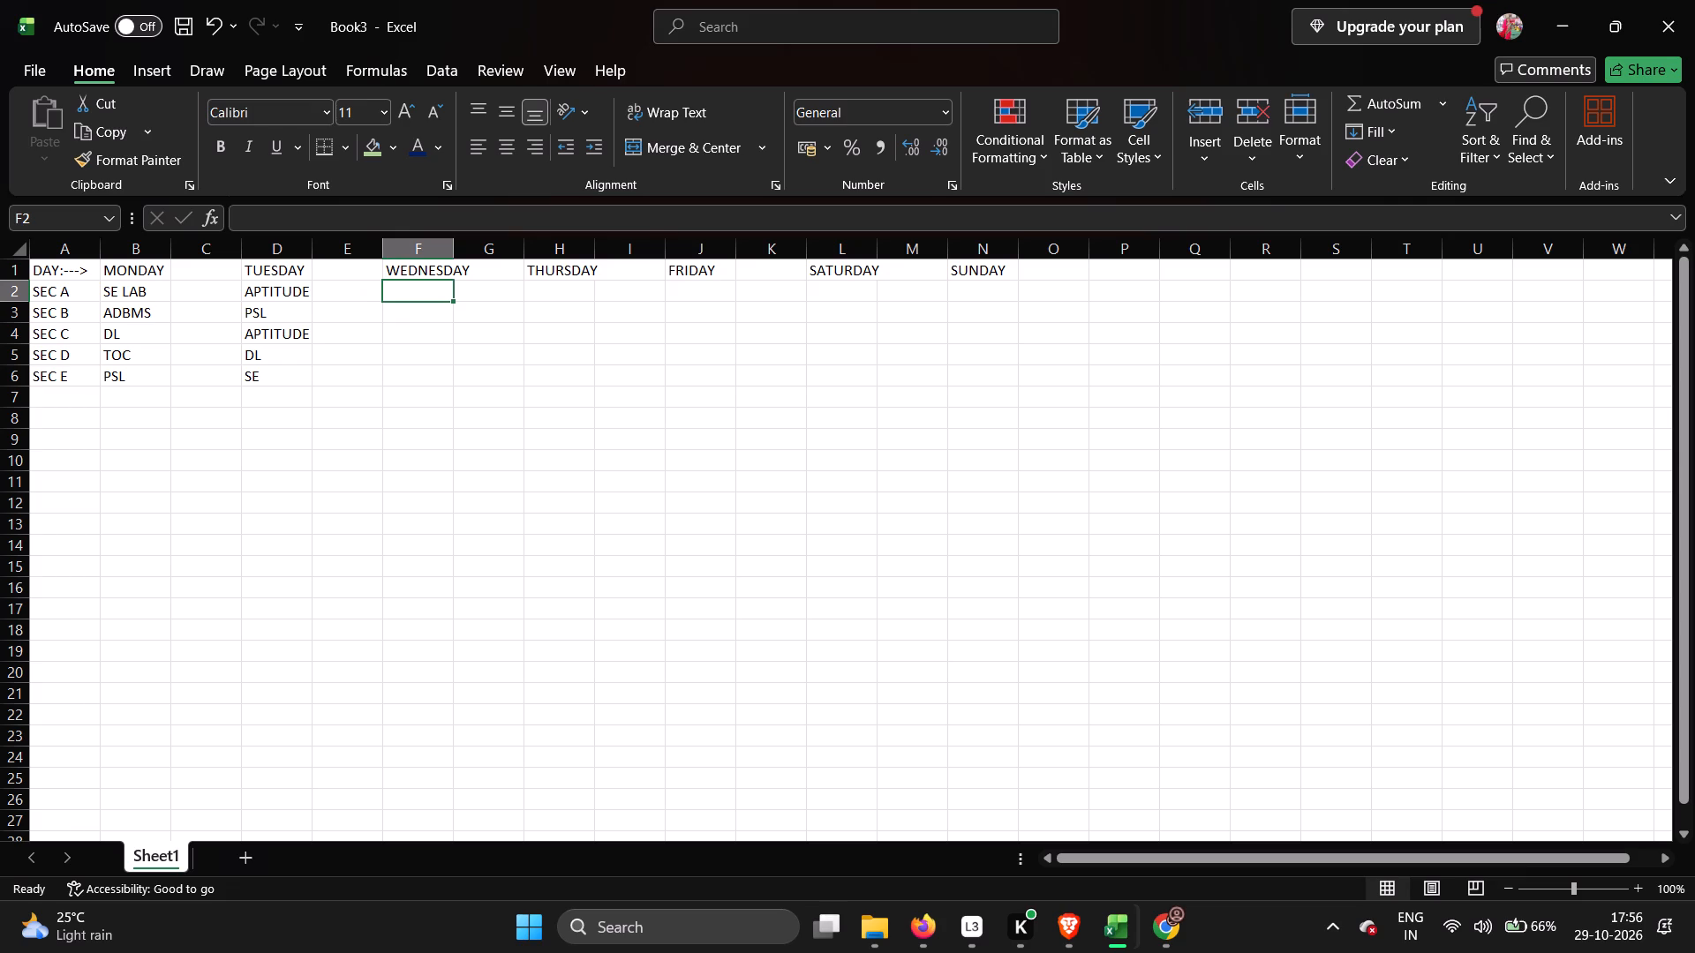
{"action": "type", "text": "SOFT SKI"}
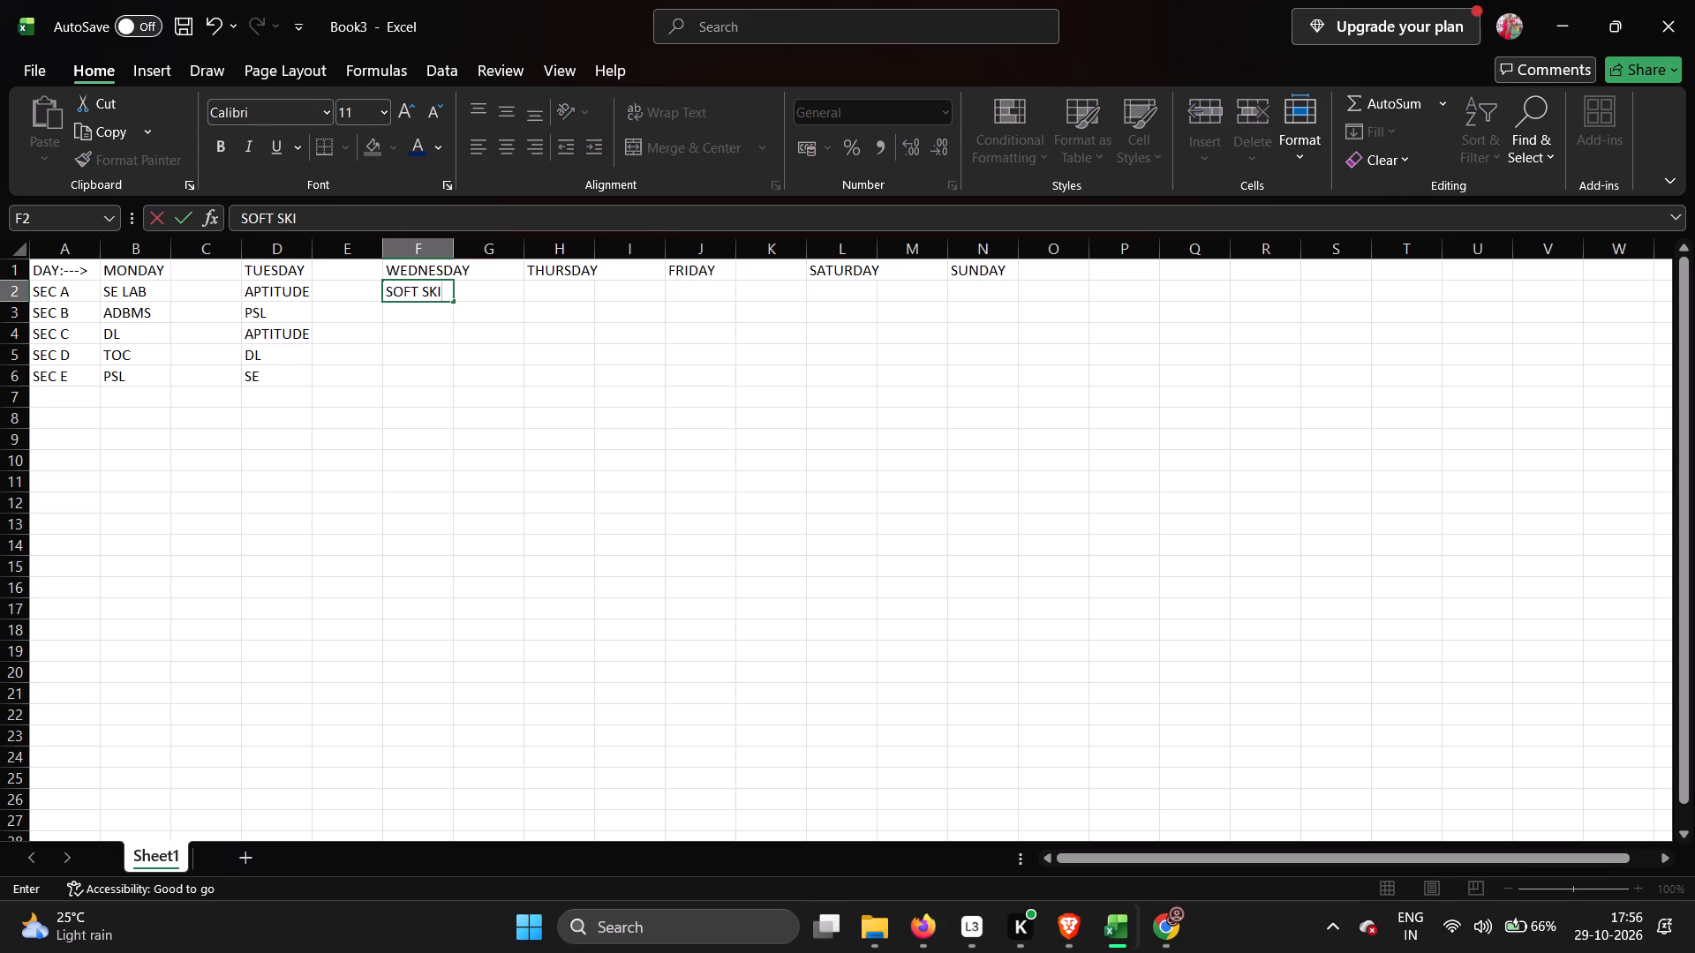
{"action": "type", "text": "LL"}
{"action": "key", "text": "BackSpace"}
{"action": "key", "text": "BackSpace"}
{"action": "key", "text": "BackSpace"}
{"action": "key", "text": "BackSpace"}
{"action": "key", "text": "BackSpace"}
{"action": "key", "text": "BackSpace"}
{"action": "type", "text": "SKILL"}
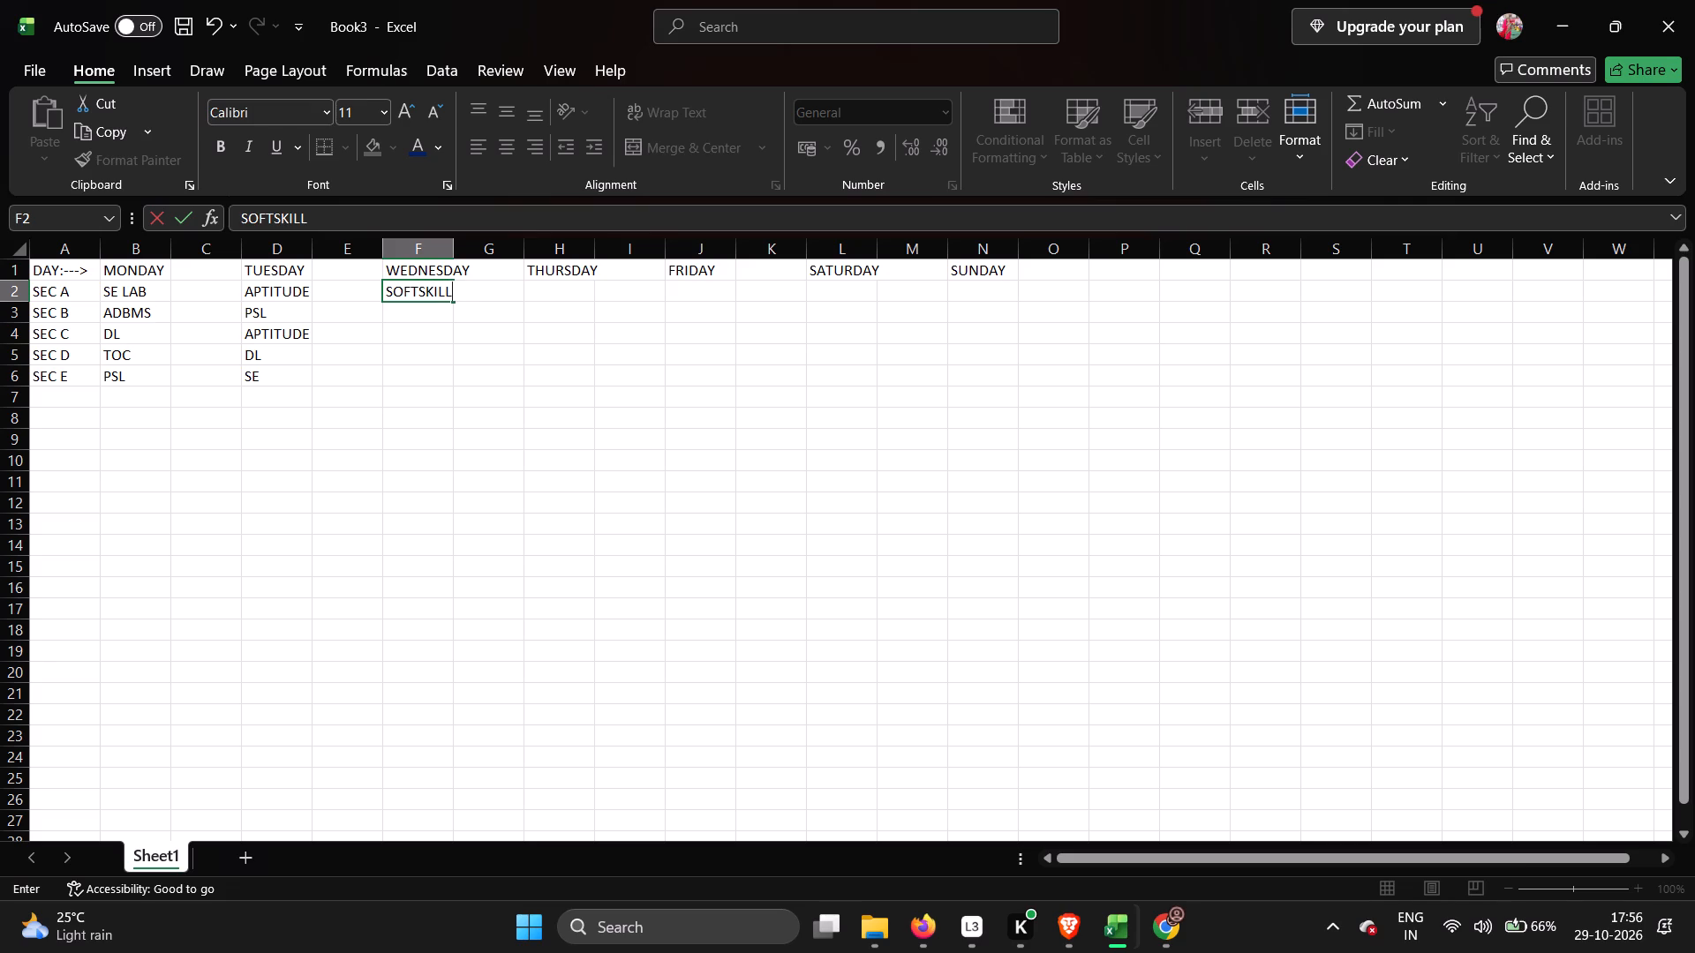
Complete the WEDNESDAY column for sections B to E in F3:F6 with SE, TOC, SE LAB and APTITUDE.
{"action": "left_click", "coordinate": [414, 315]}
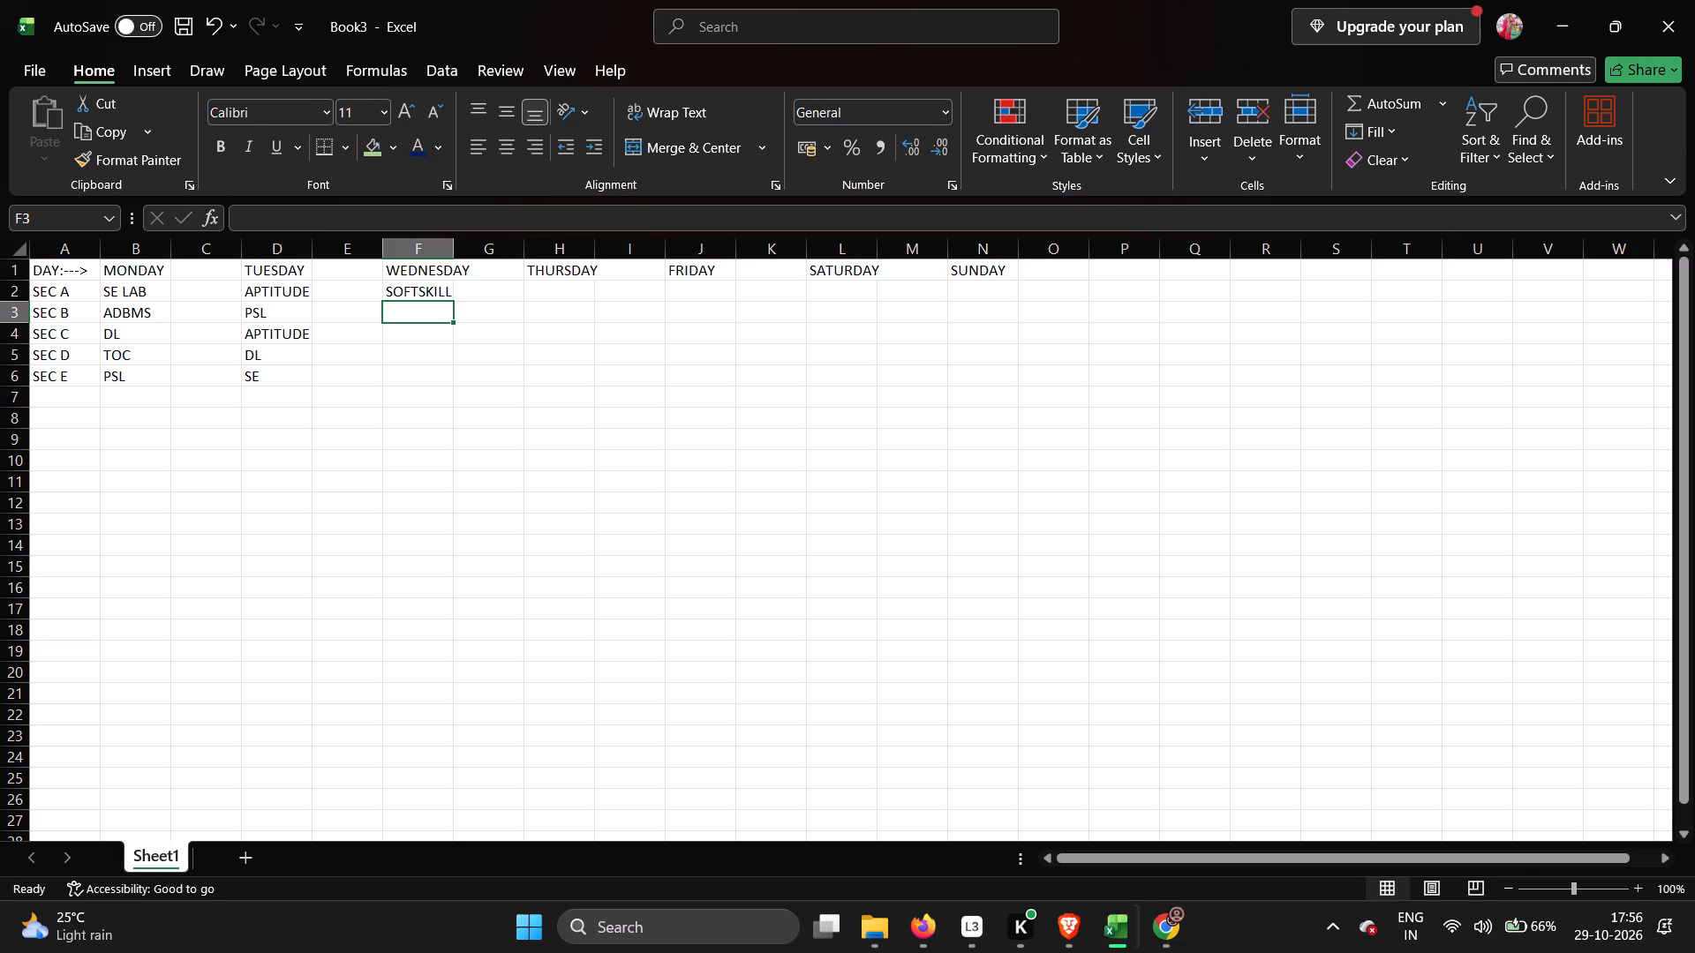
{"action": "type", "text": "SE"}
{"action": "key", "text": "Return"}
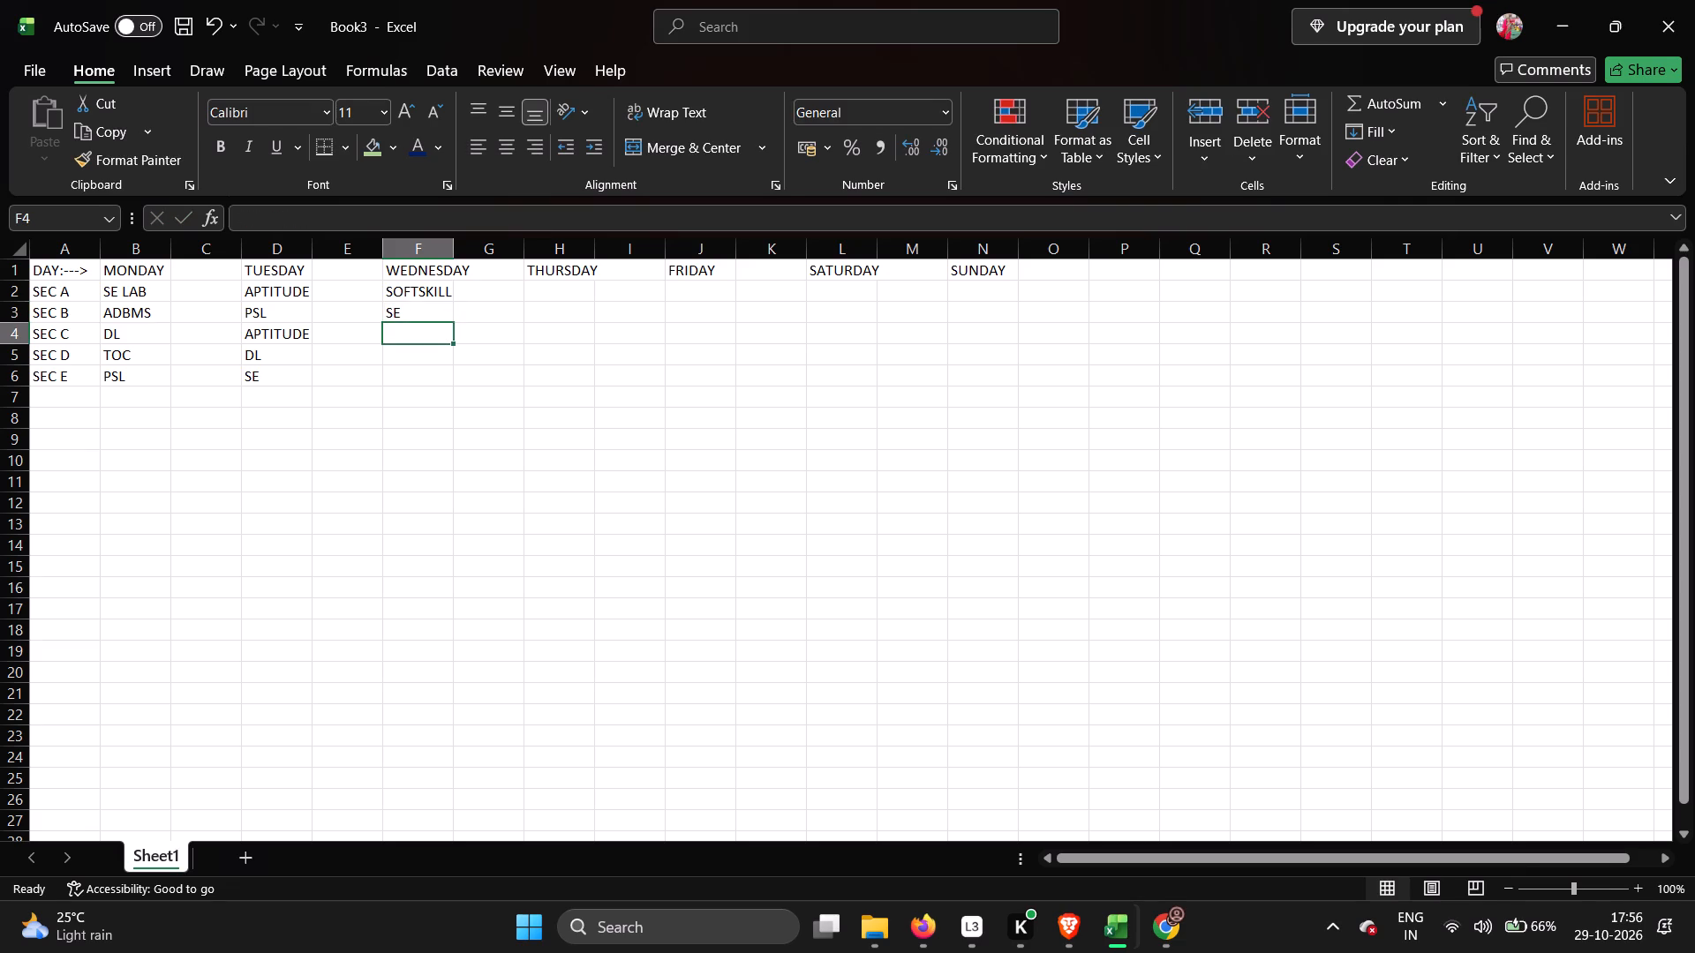
{"action": "type", "text": "TOC"}
{"action": "key", "text": "Return"}
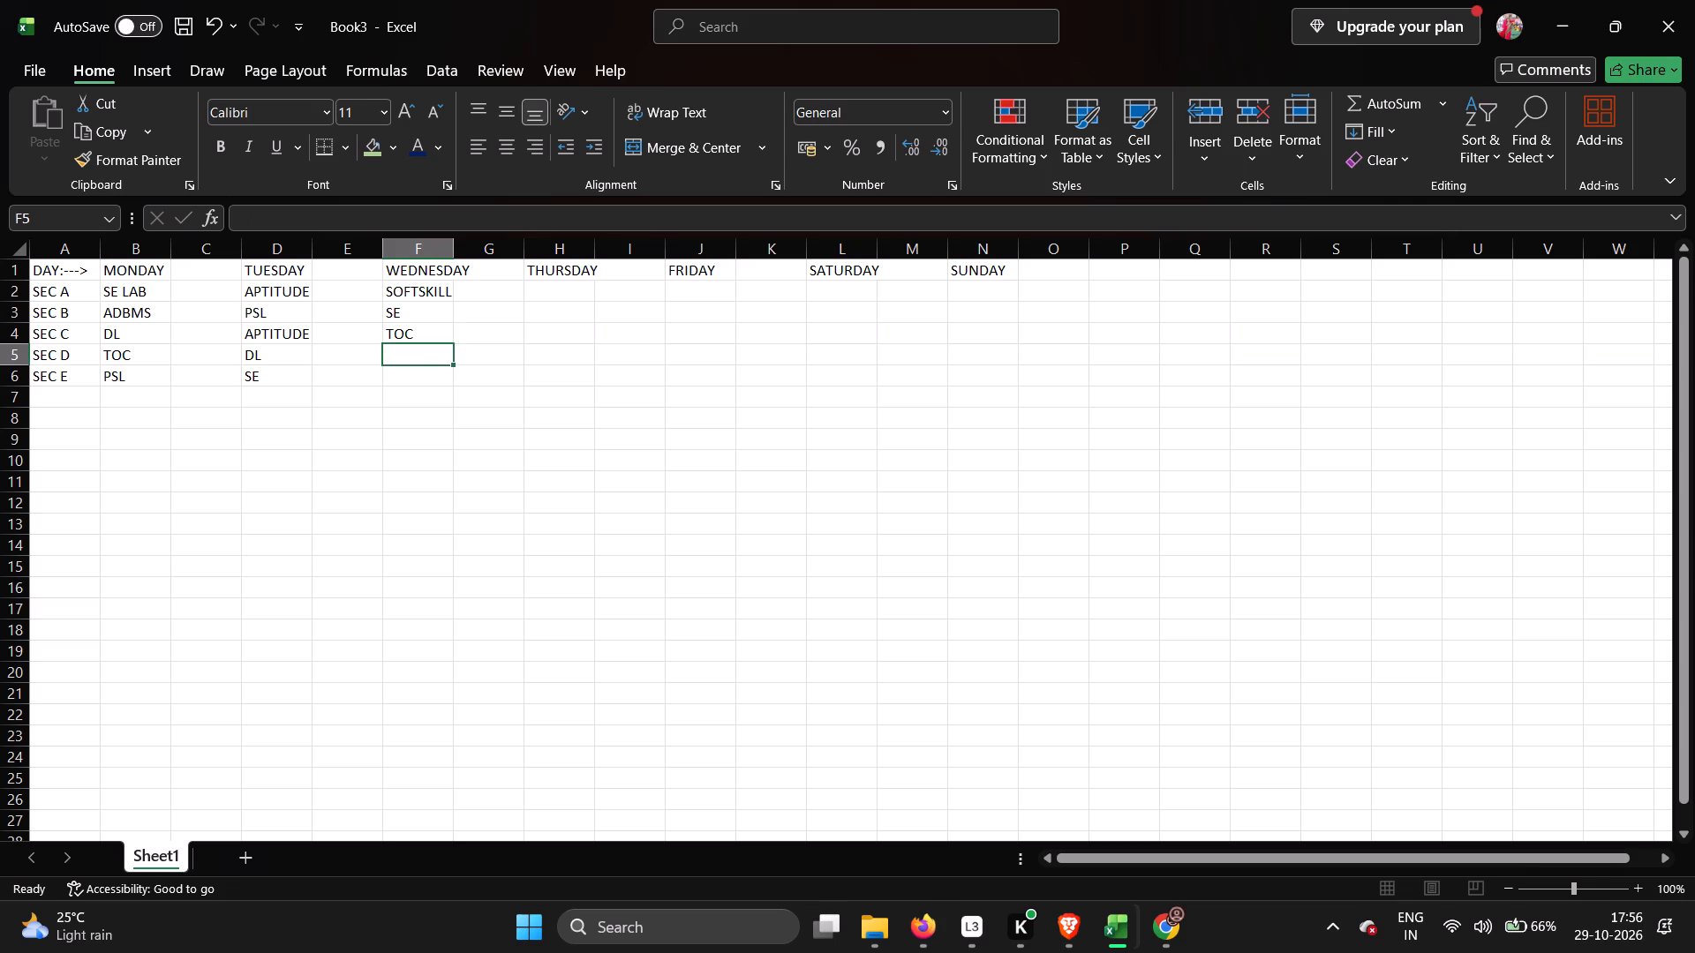
{"action": "type", "text": "SE"}
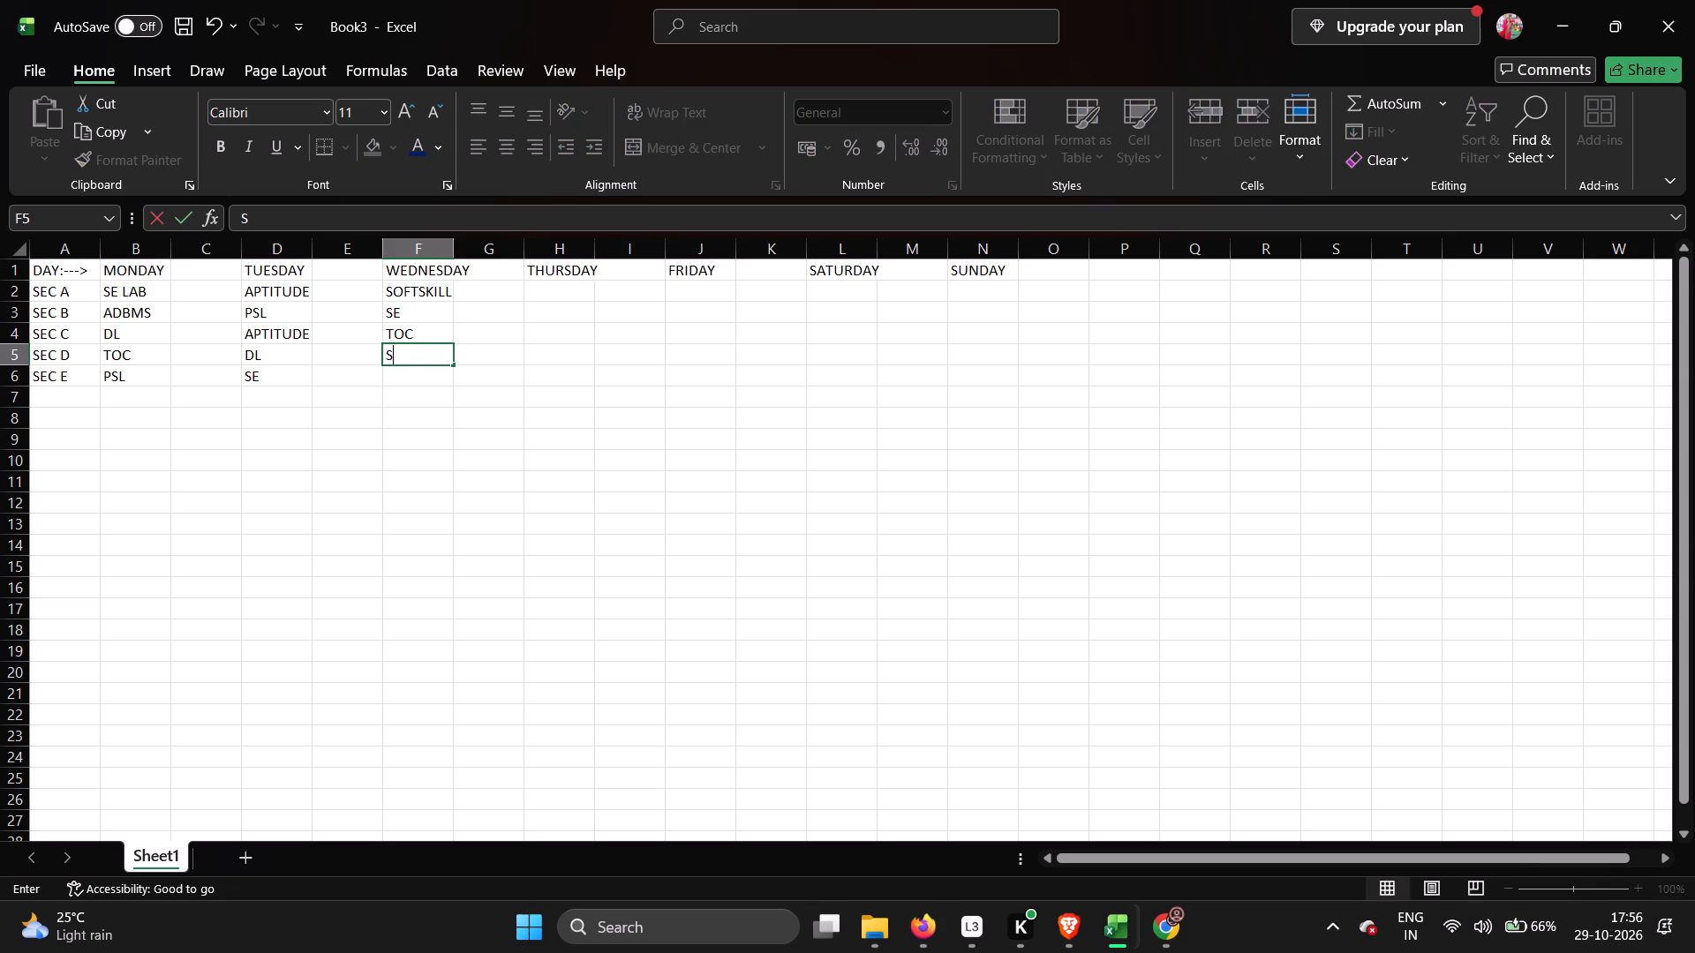
{"action": "type", "text": "LAB"}
{"action": "key", "text": "BackSpace"}
{"action": "key", "text": "BackSpace"}
{"action": "key", "text": "BackSpace"}
{"action": "key", "text": "space"}
{"action": "type", "text": "LAB"}
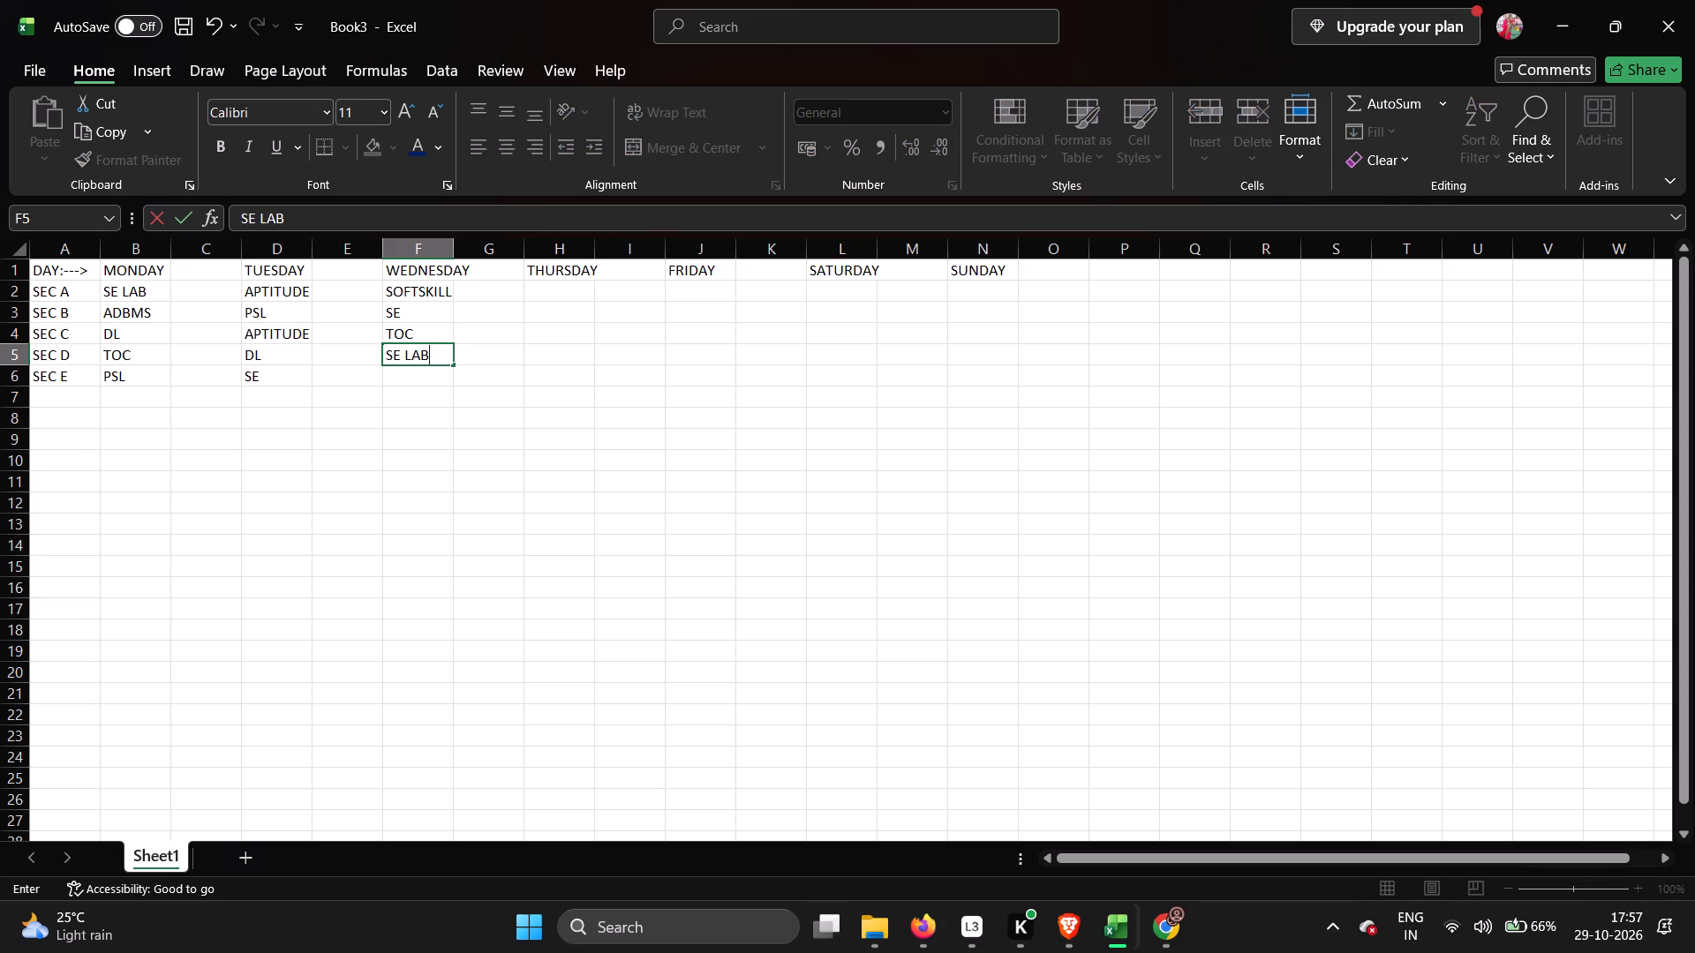
{"action": "left_click", "coordinate": [421, 386]}
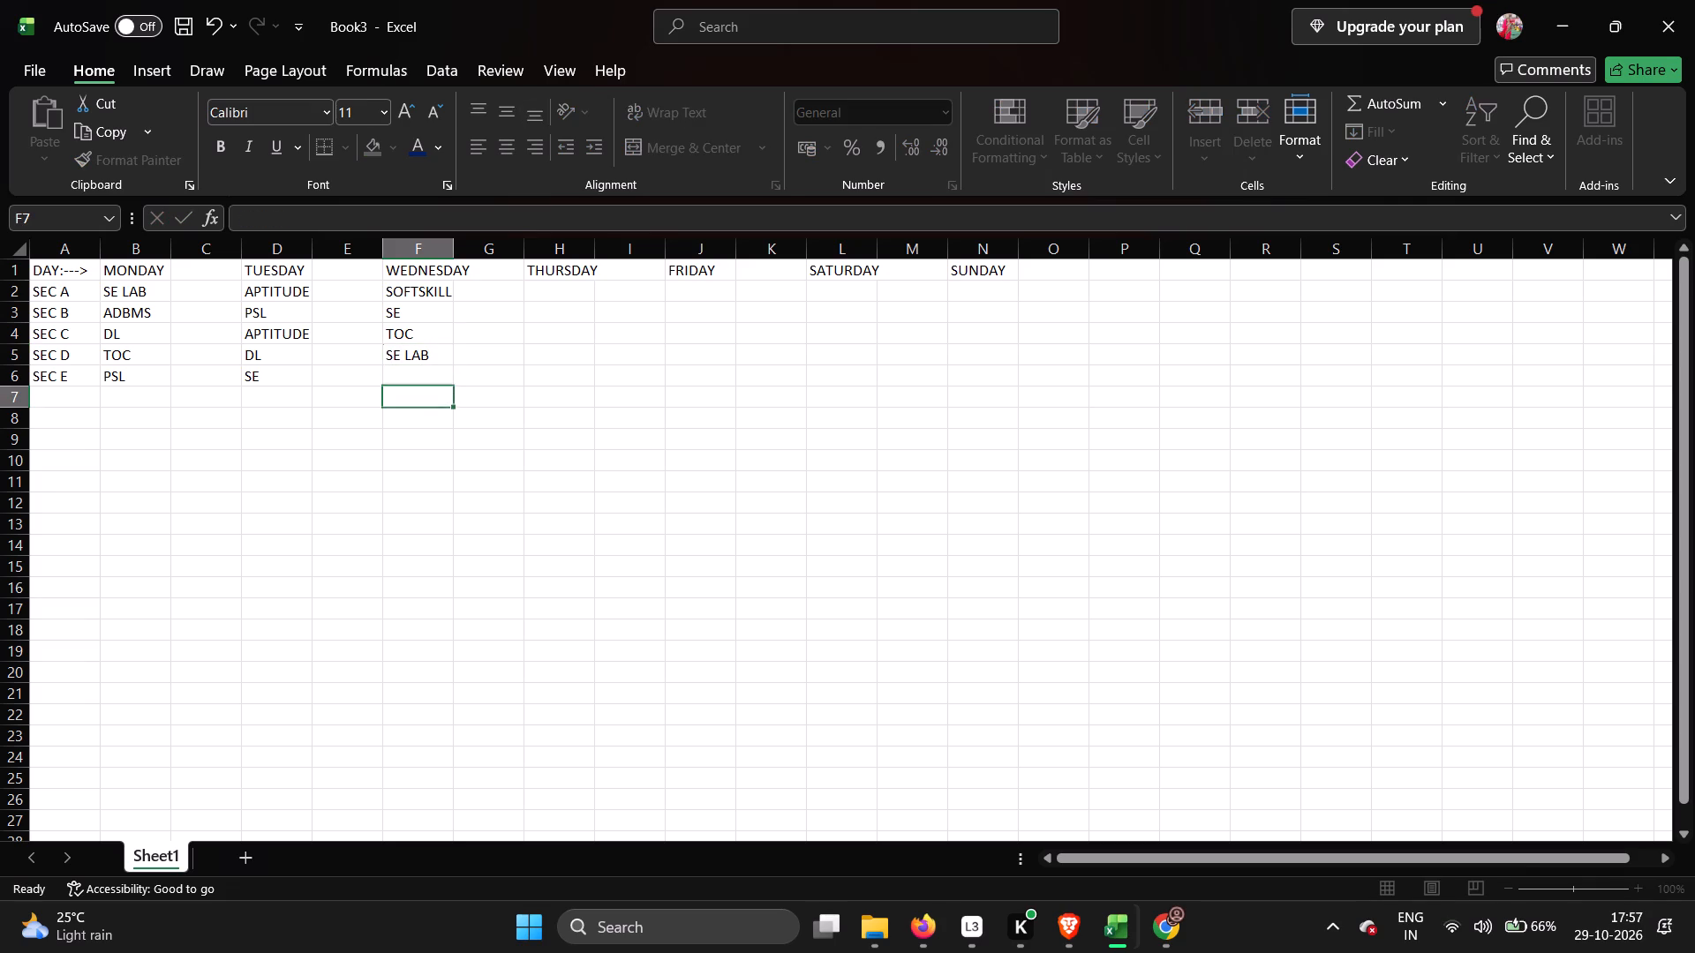
{"action": "left_click", "coordinate": [421, 376]}
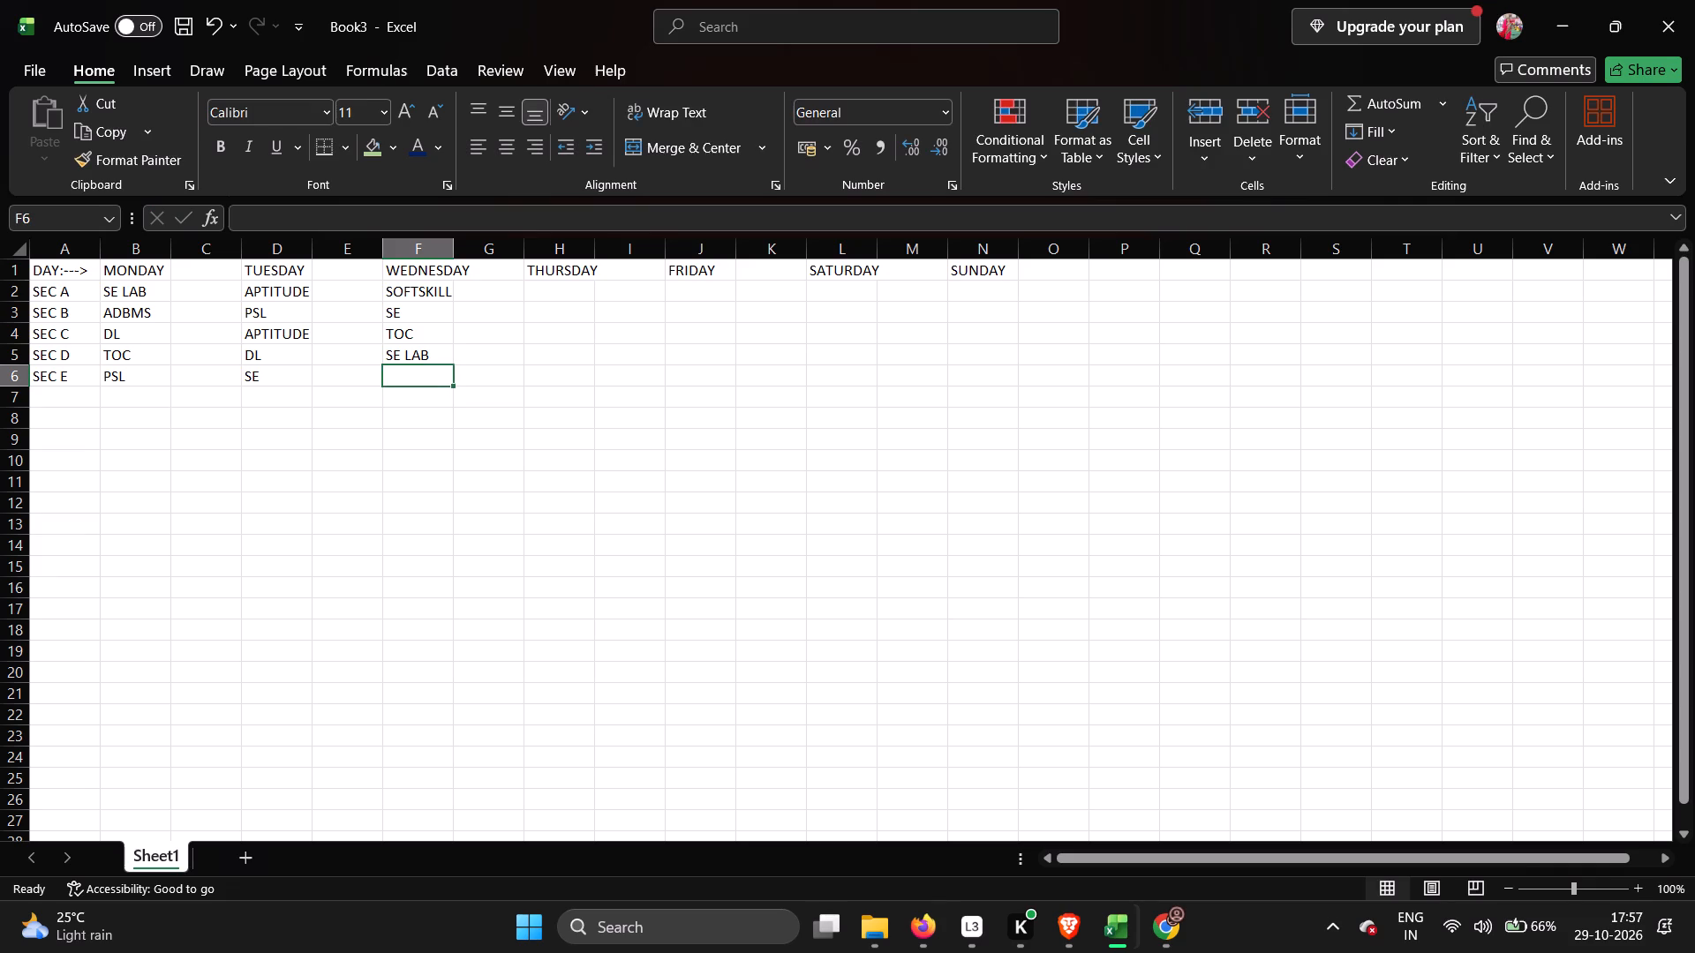
{"action": "type", "text": "APTITUDE"}
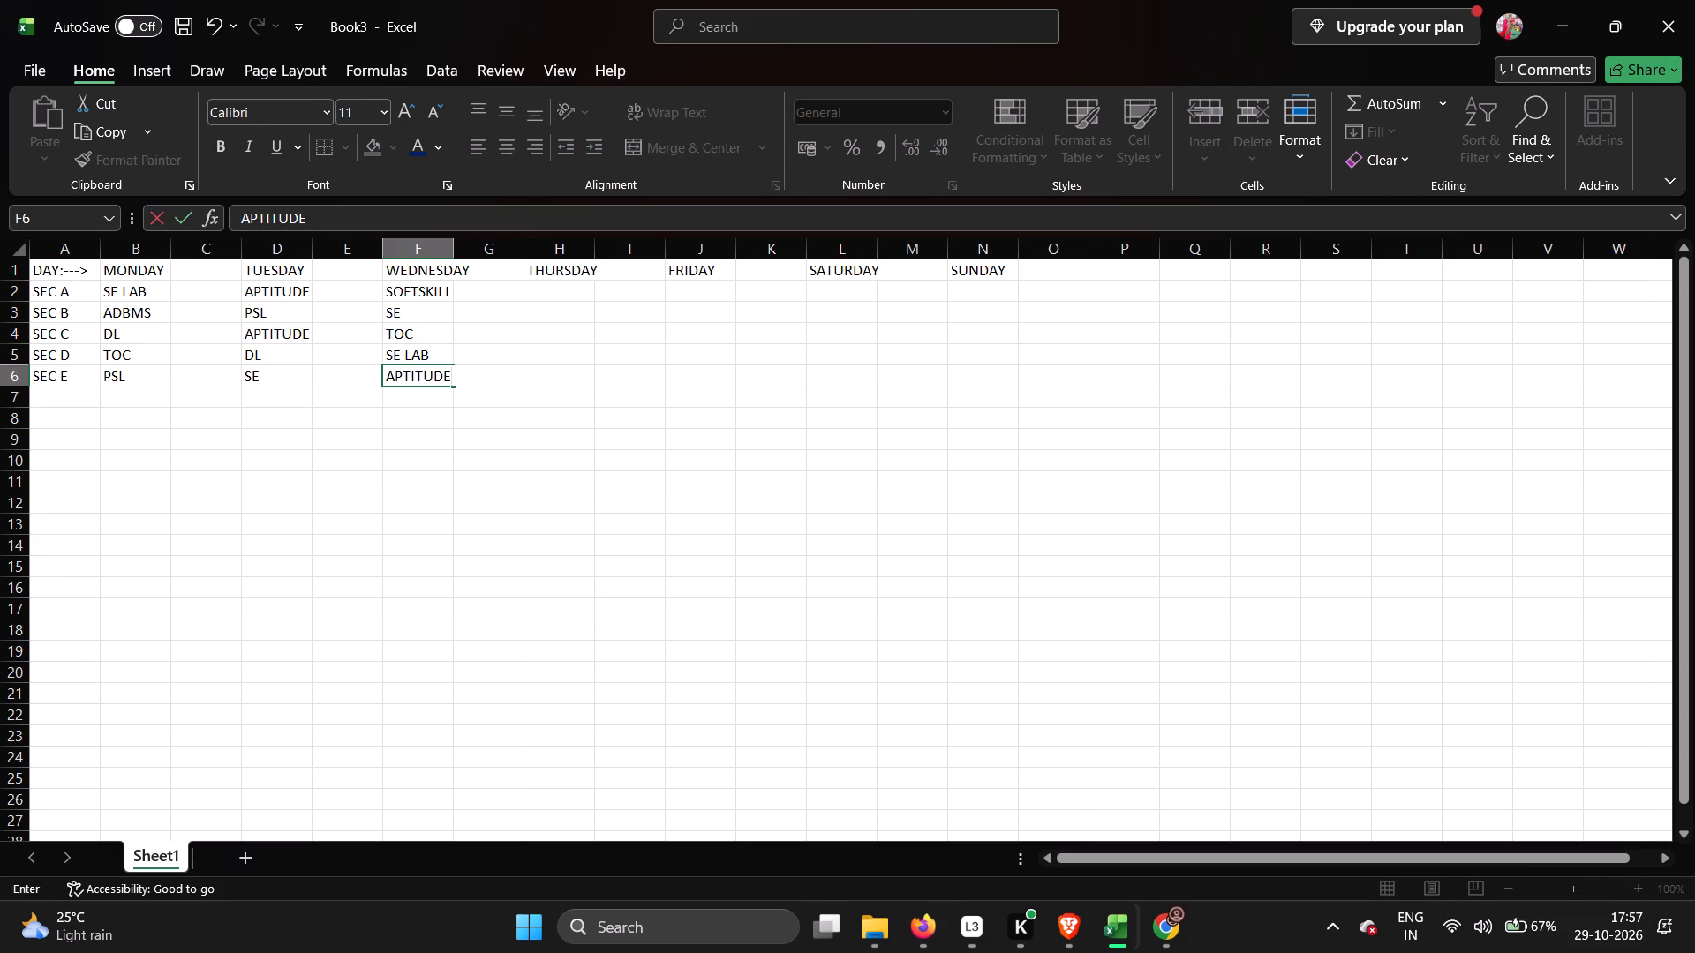
Copy the TUESDAY subjects in D2:D6 into the THURSDAY column, starting at H2.
{"action": "left_click", "coordinate": [555, 291]}
{"action": "left_click", "coordinate": [555, 291]}
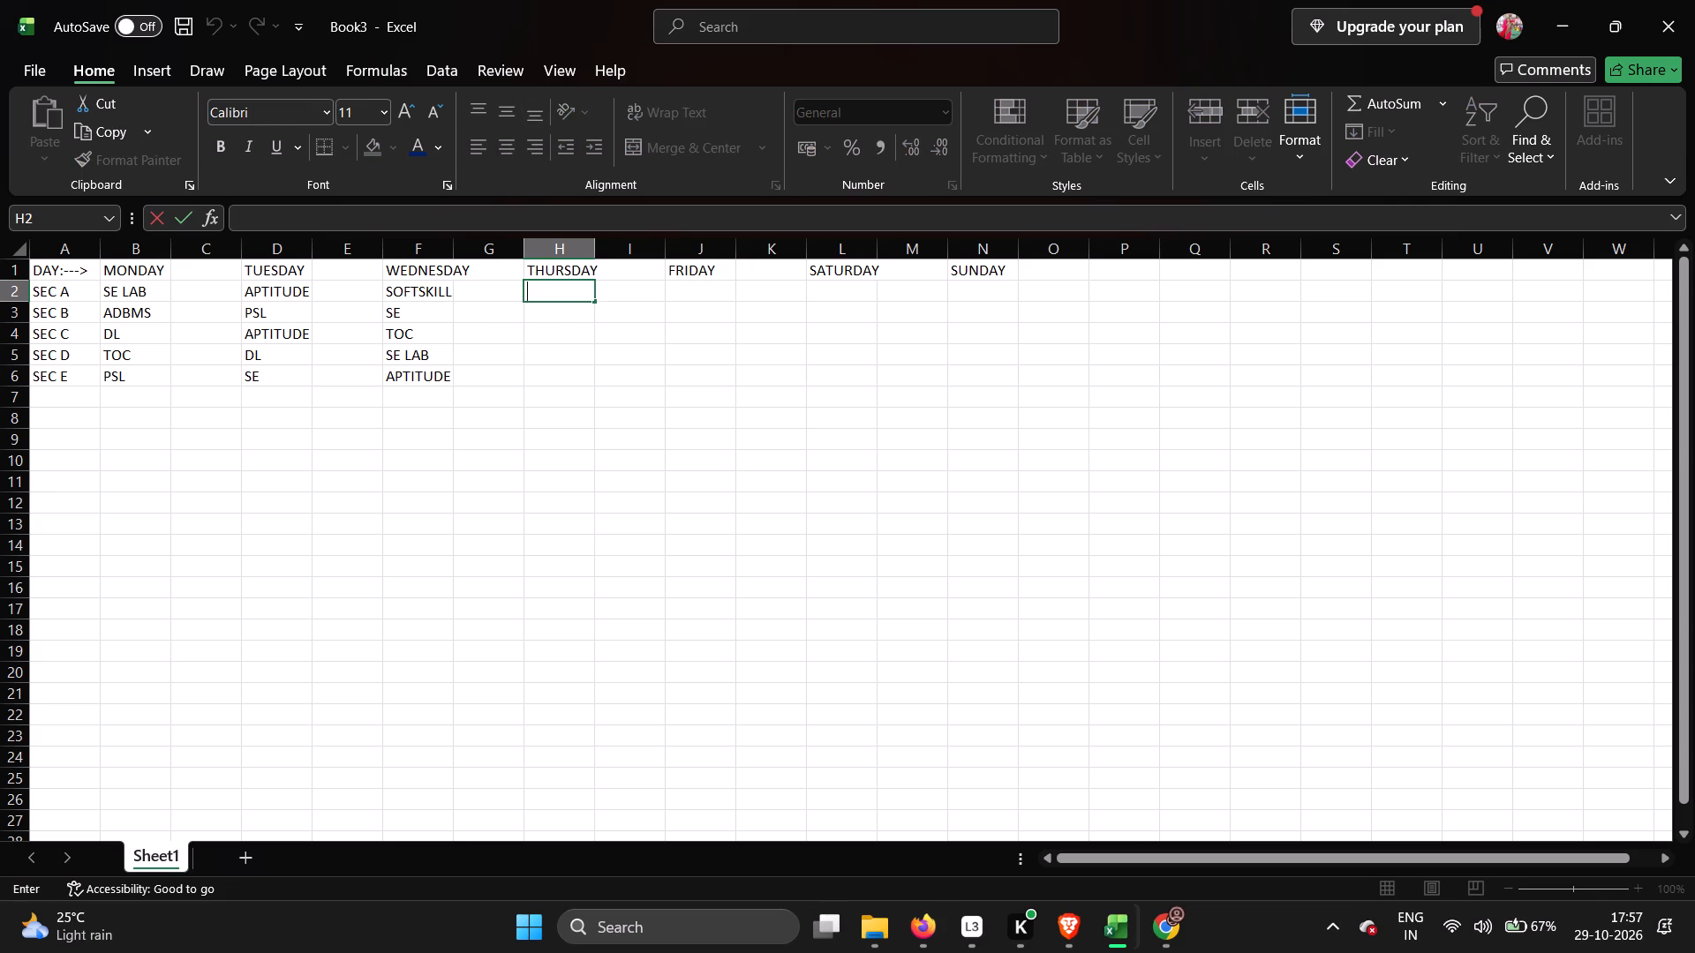
{"action": "left_click_drag", "start_coordinate": [244, 284], "coordinate": [276, 356]}
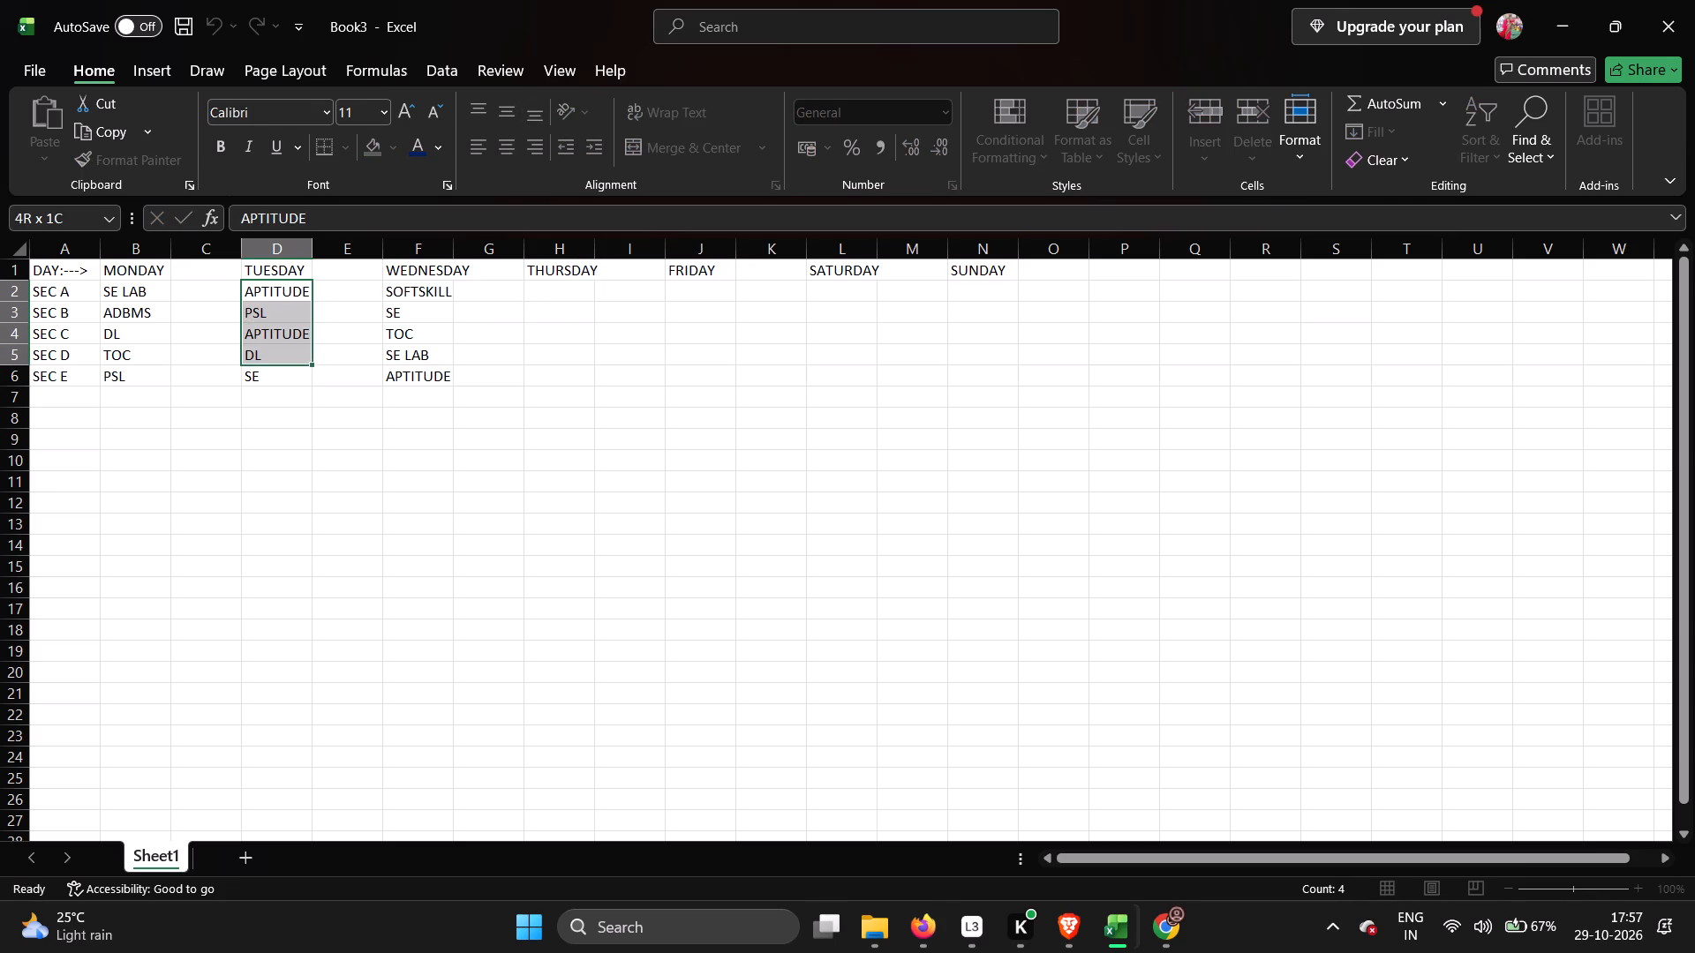
{"action": "left_click_drag", "start_coordinate": [276, 356], "coordinate": [280, 382]}
{"action": "key", "text": "ctrl+c"}
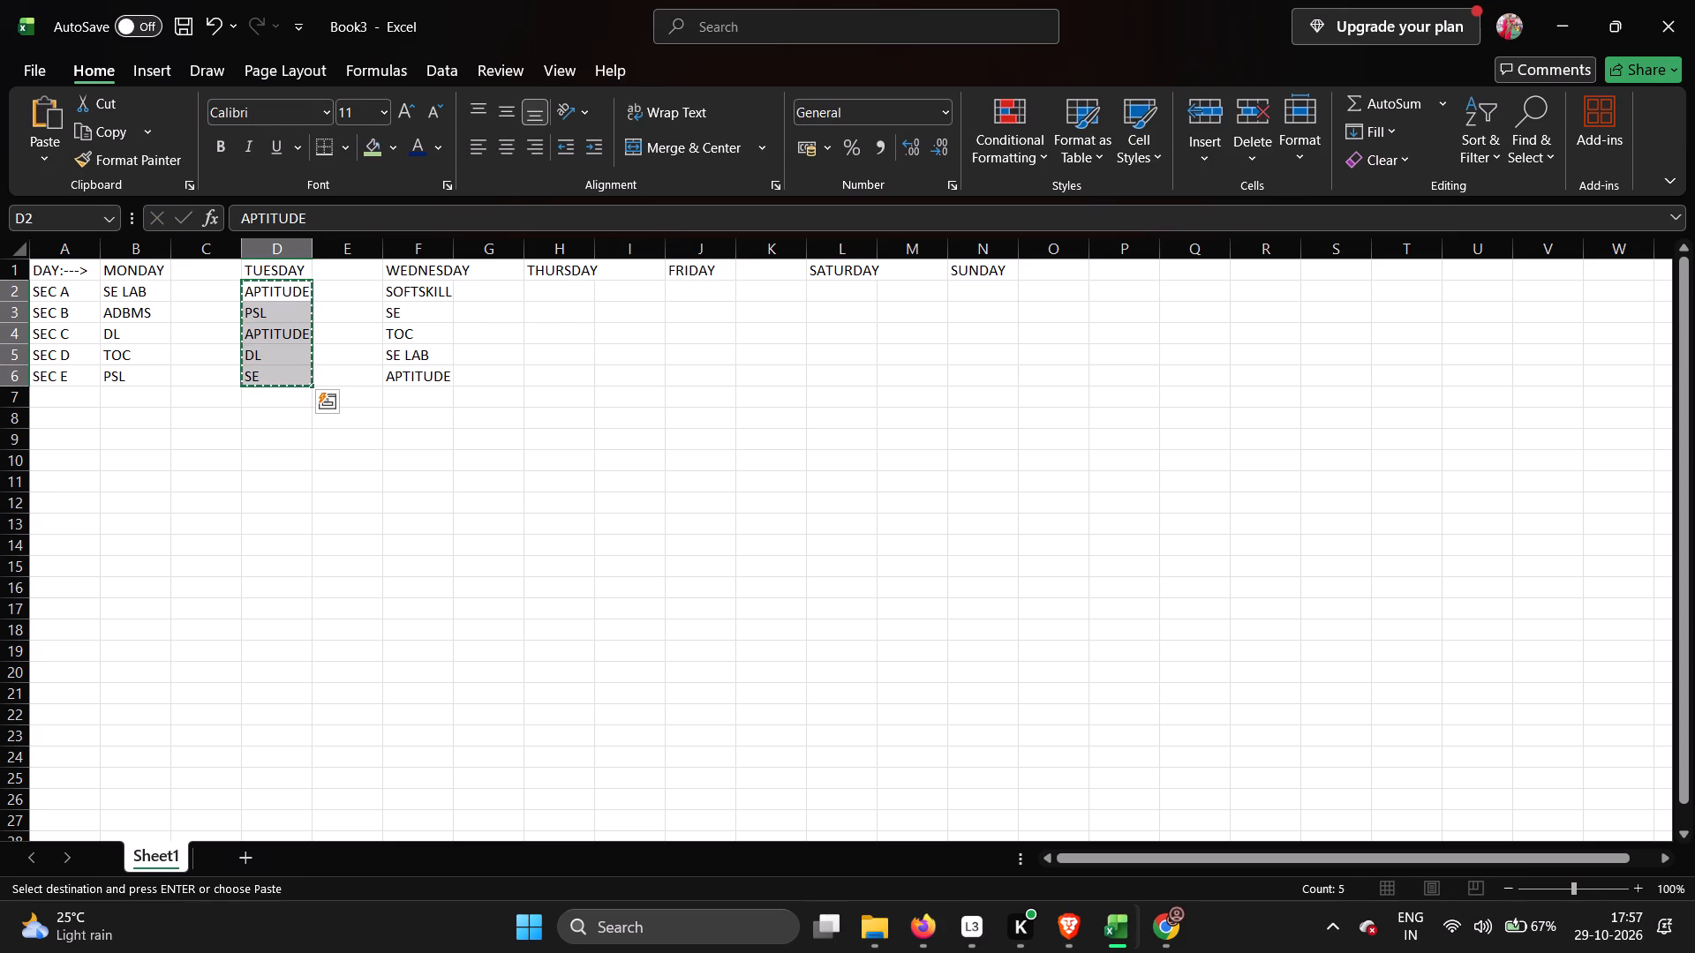
{"action": "left_click", "coordinate": [549, 298]}
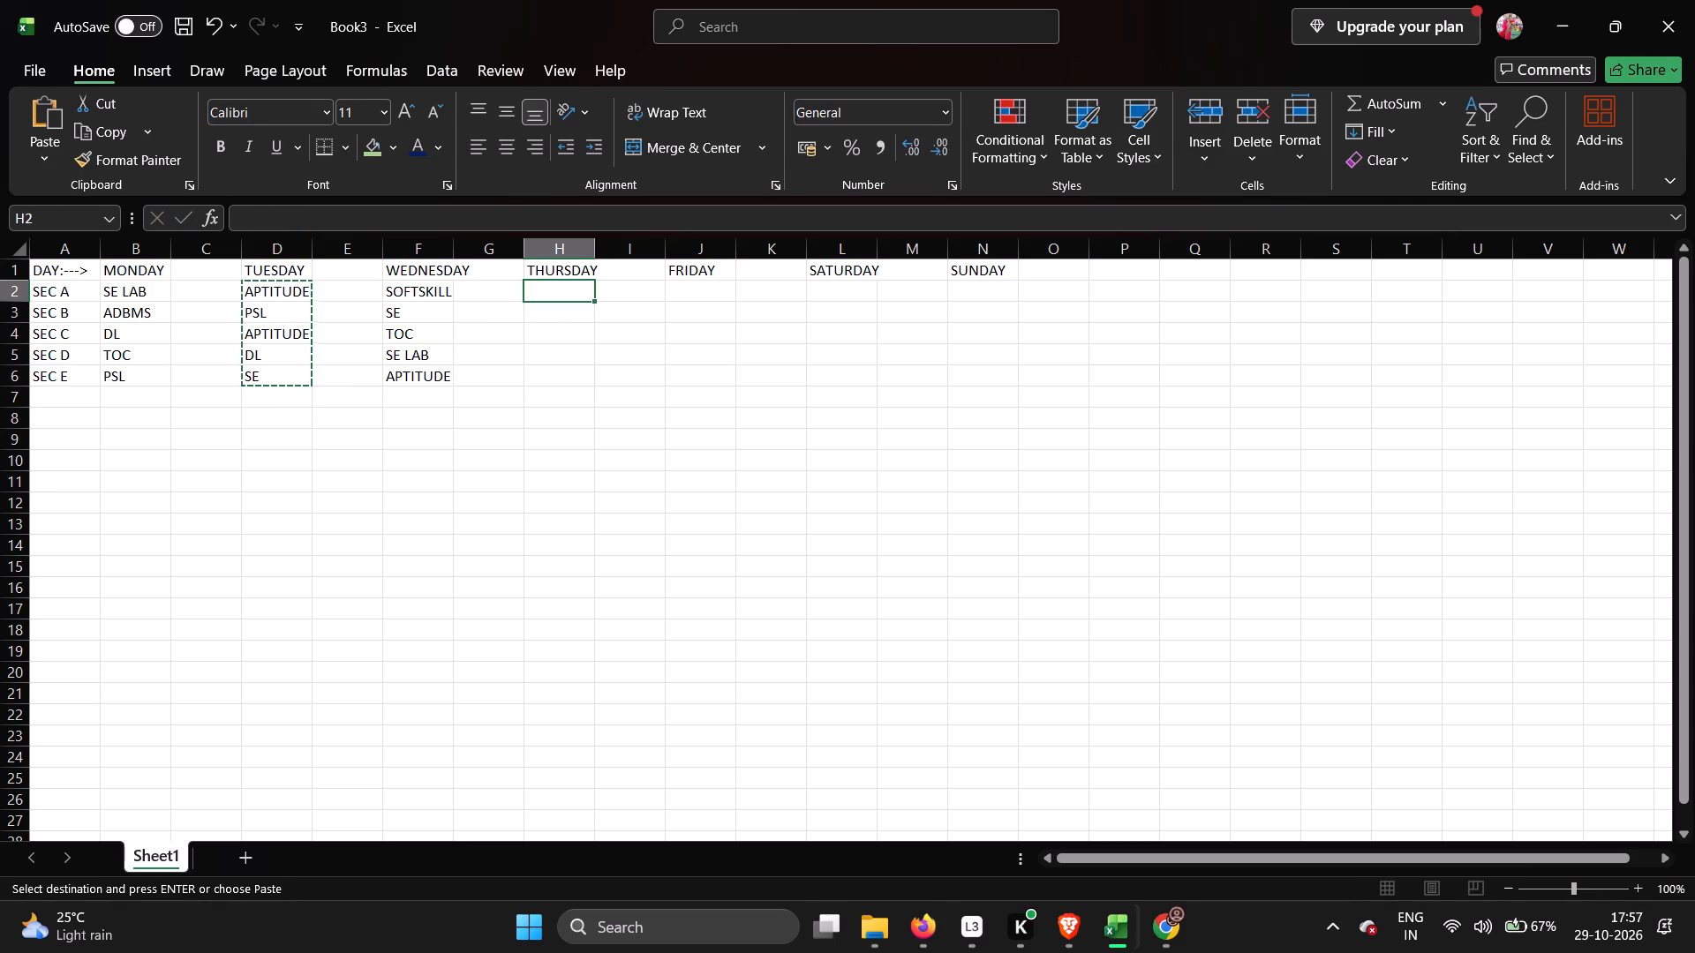
{"action": "key", "text": "ctrl+v"}
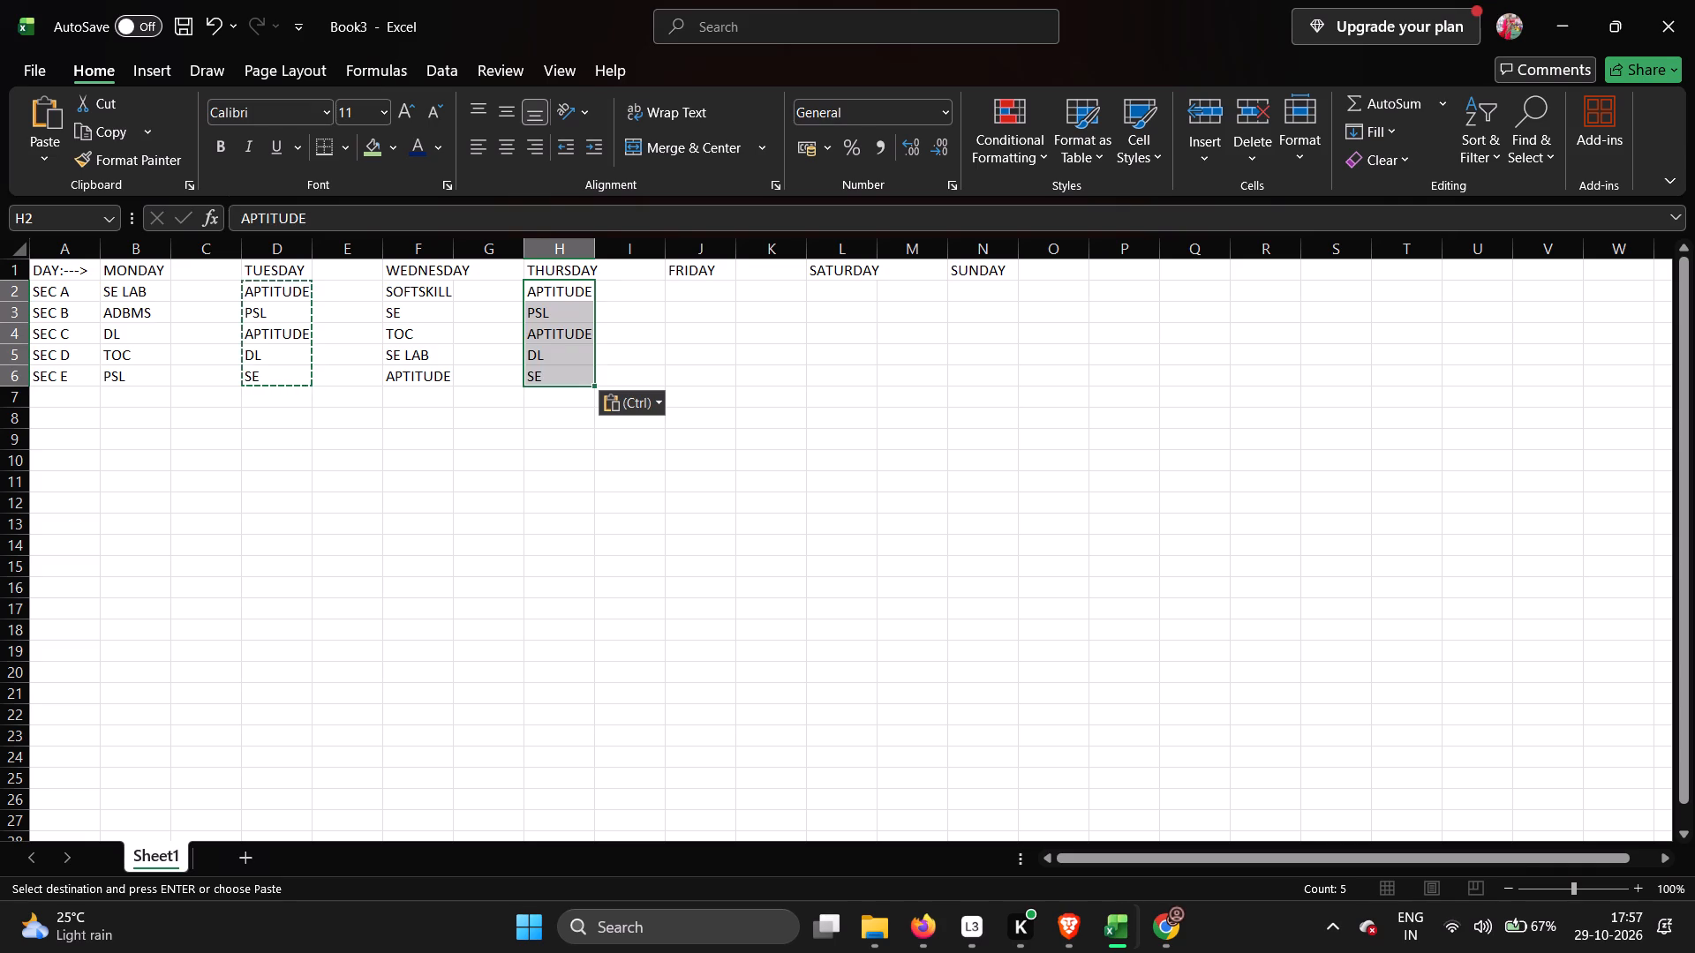
{"action": "left_click", "coordinate": [455, 446]}
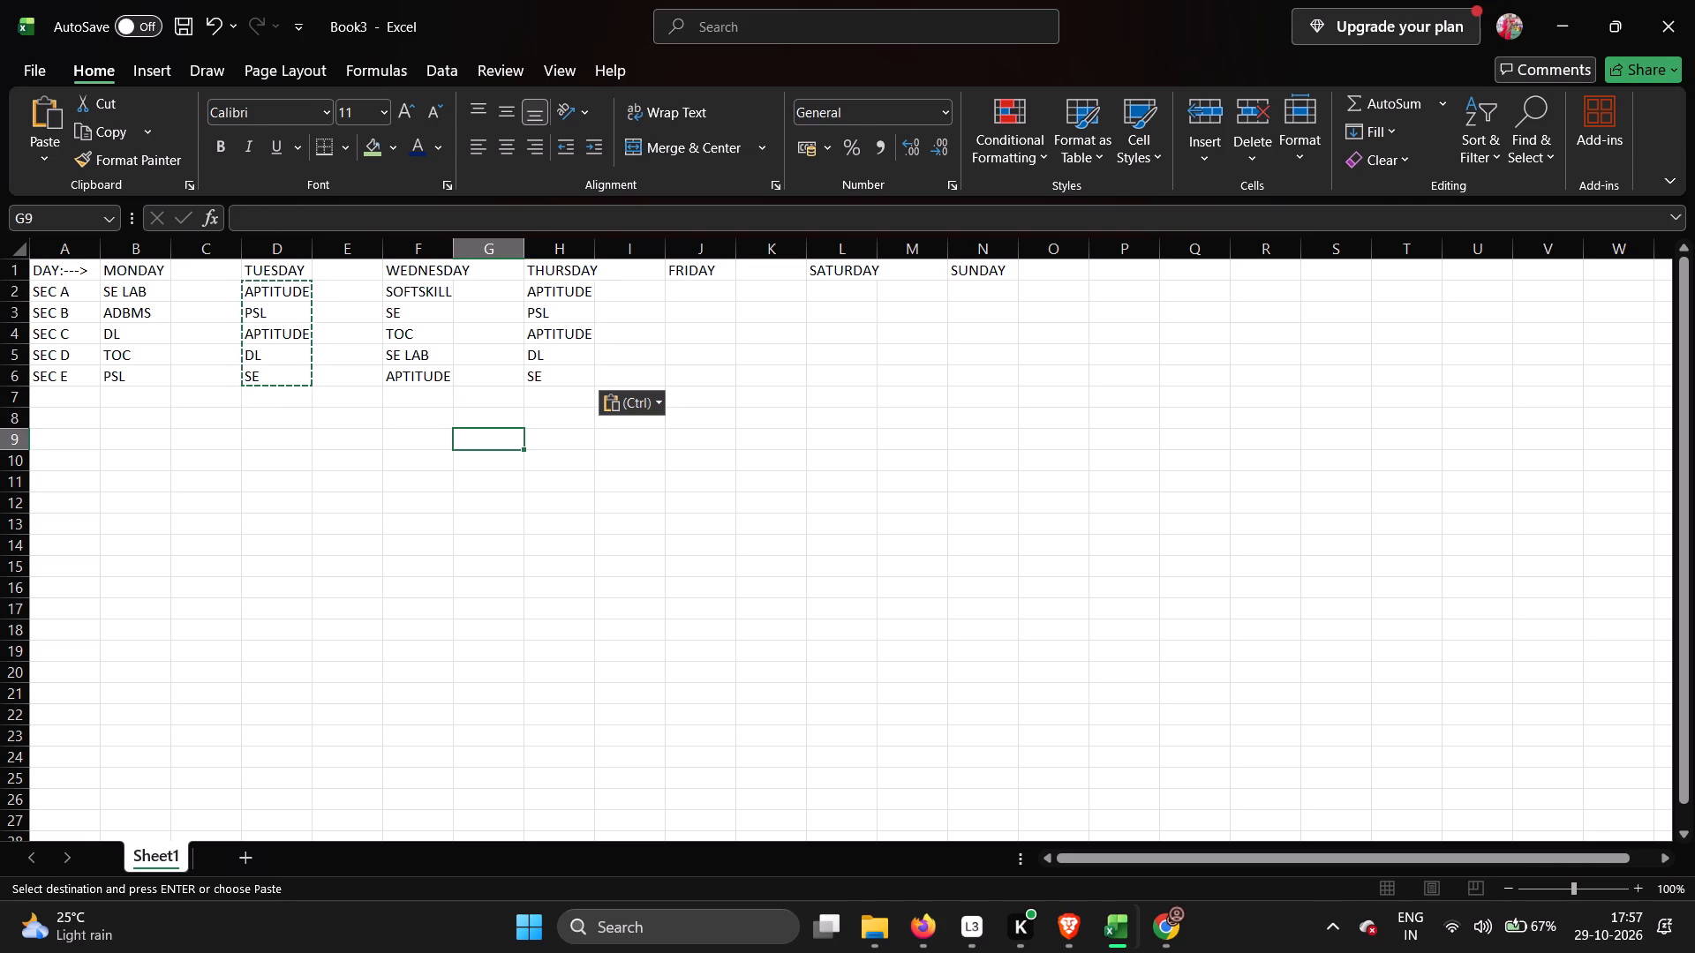
{"action": "double_click", "coordinate": [315, 374]}
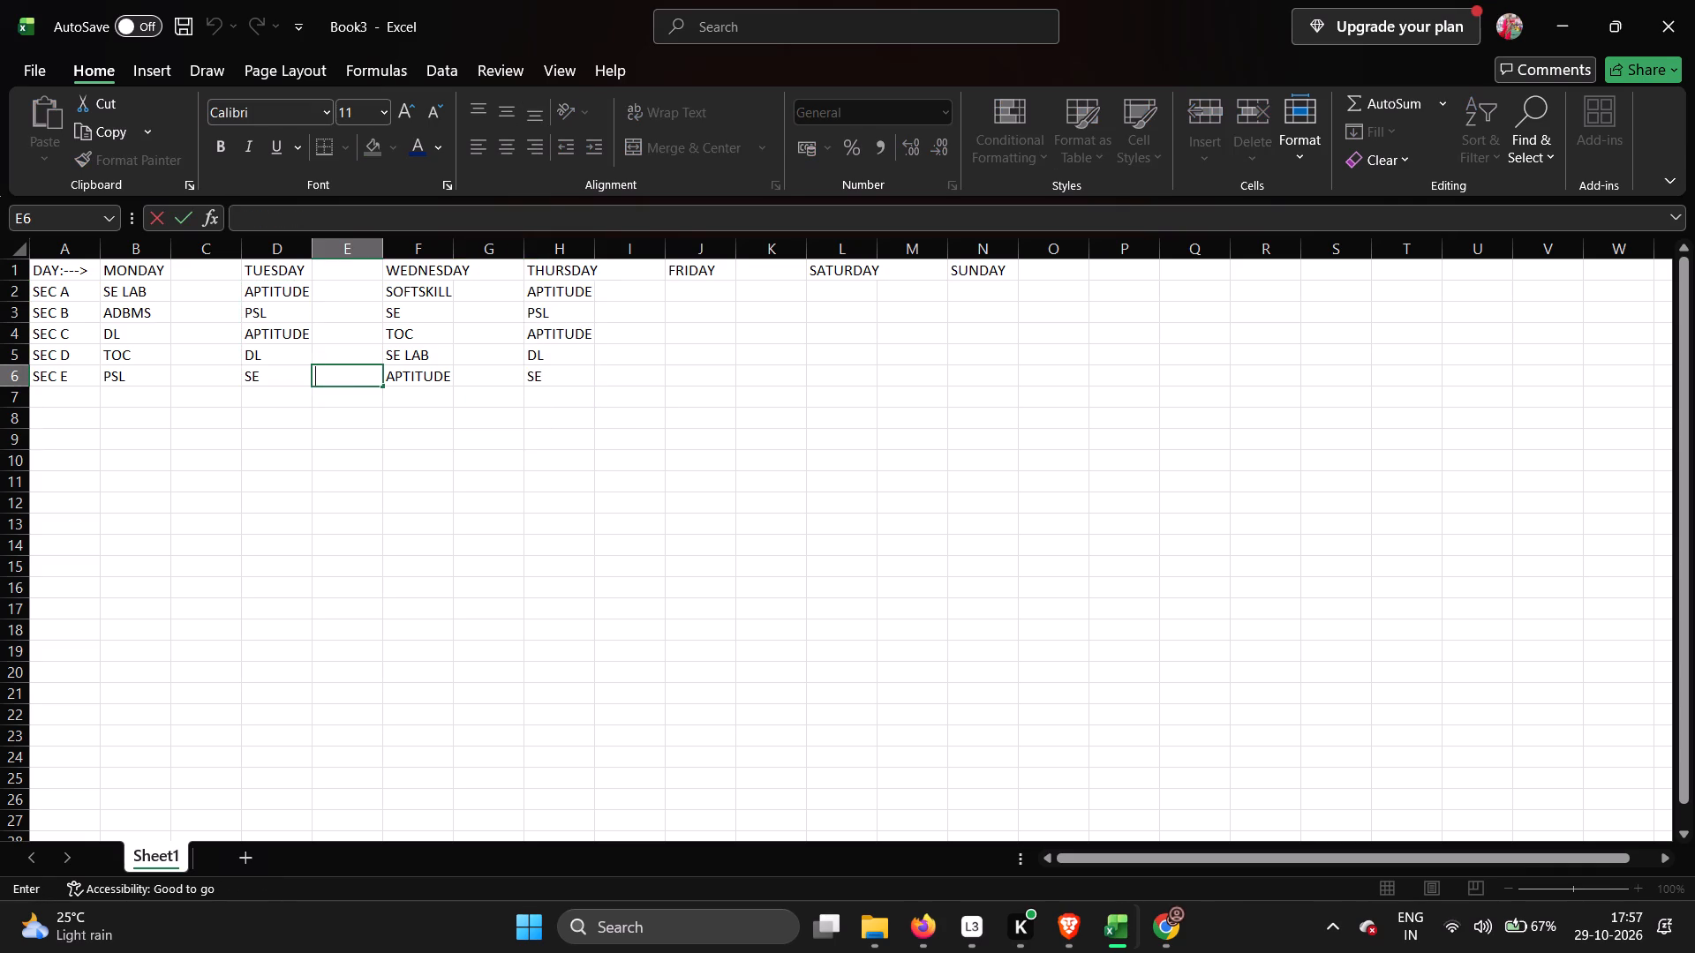
Copy the MONDAY subjects in B2:B6 into the FRIDAY column, starting at J2.
{"action": "left_click", "coordinate": [696, 294]}
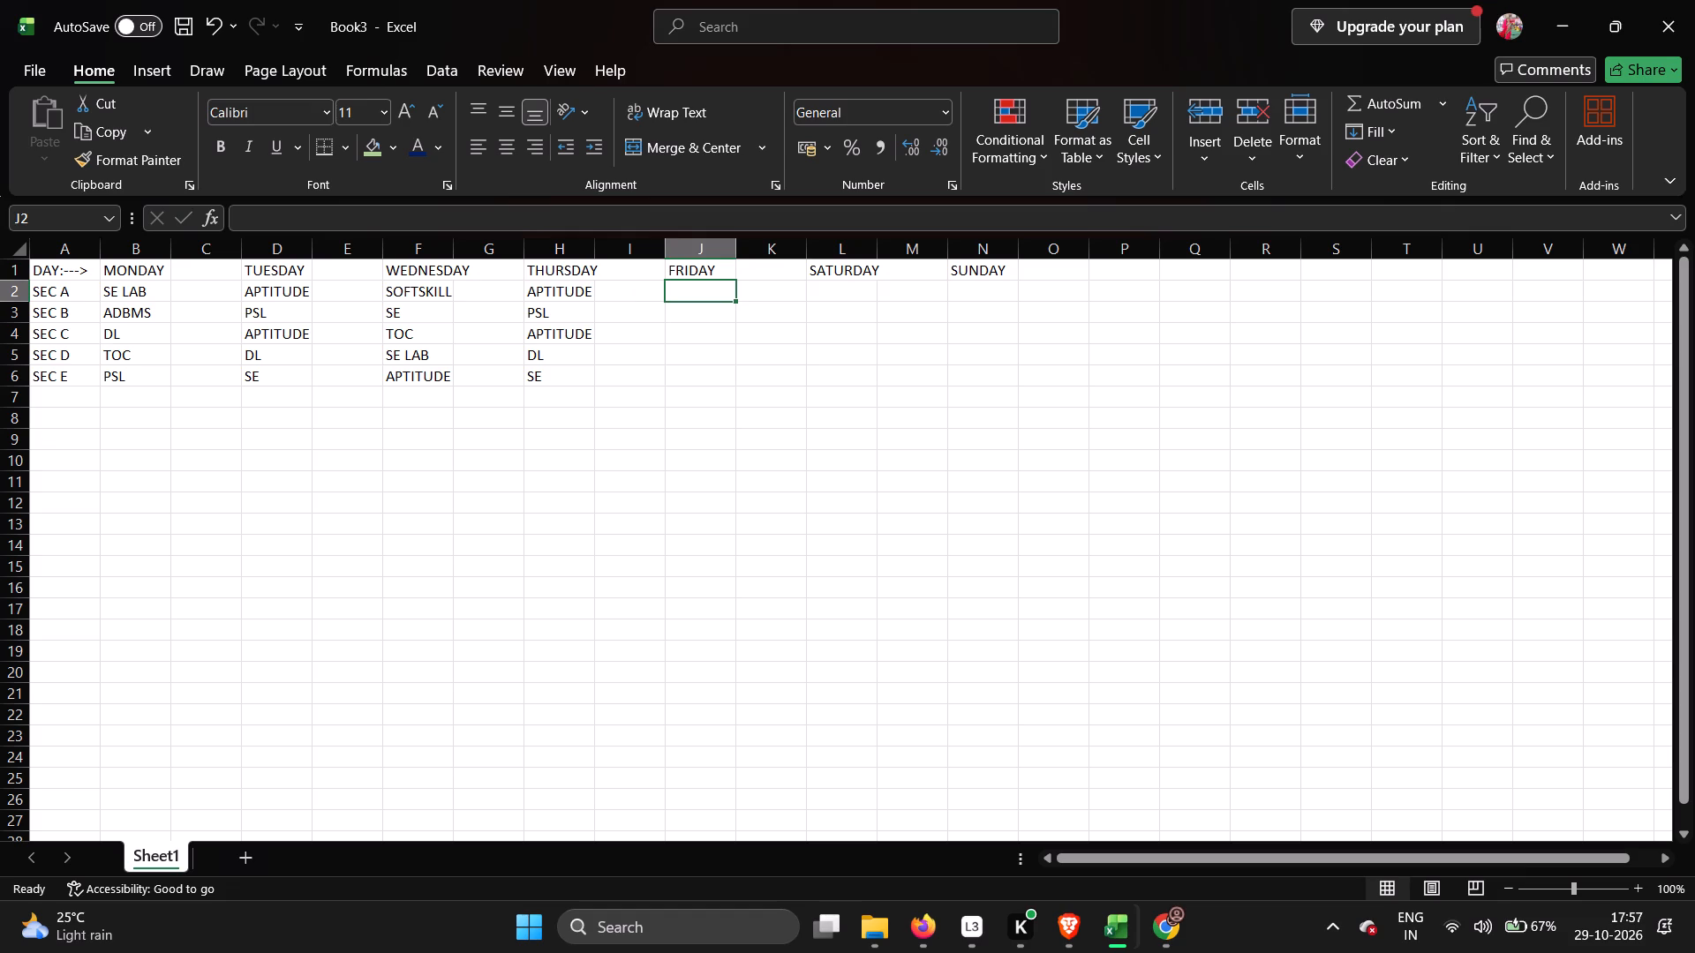
{"action": "left_click_drag", "start_coordinate": [101, 285], "coordinate": [120, 313]}
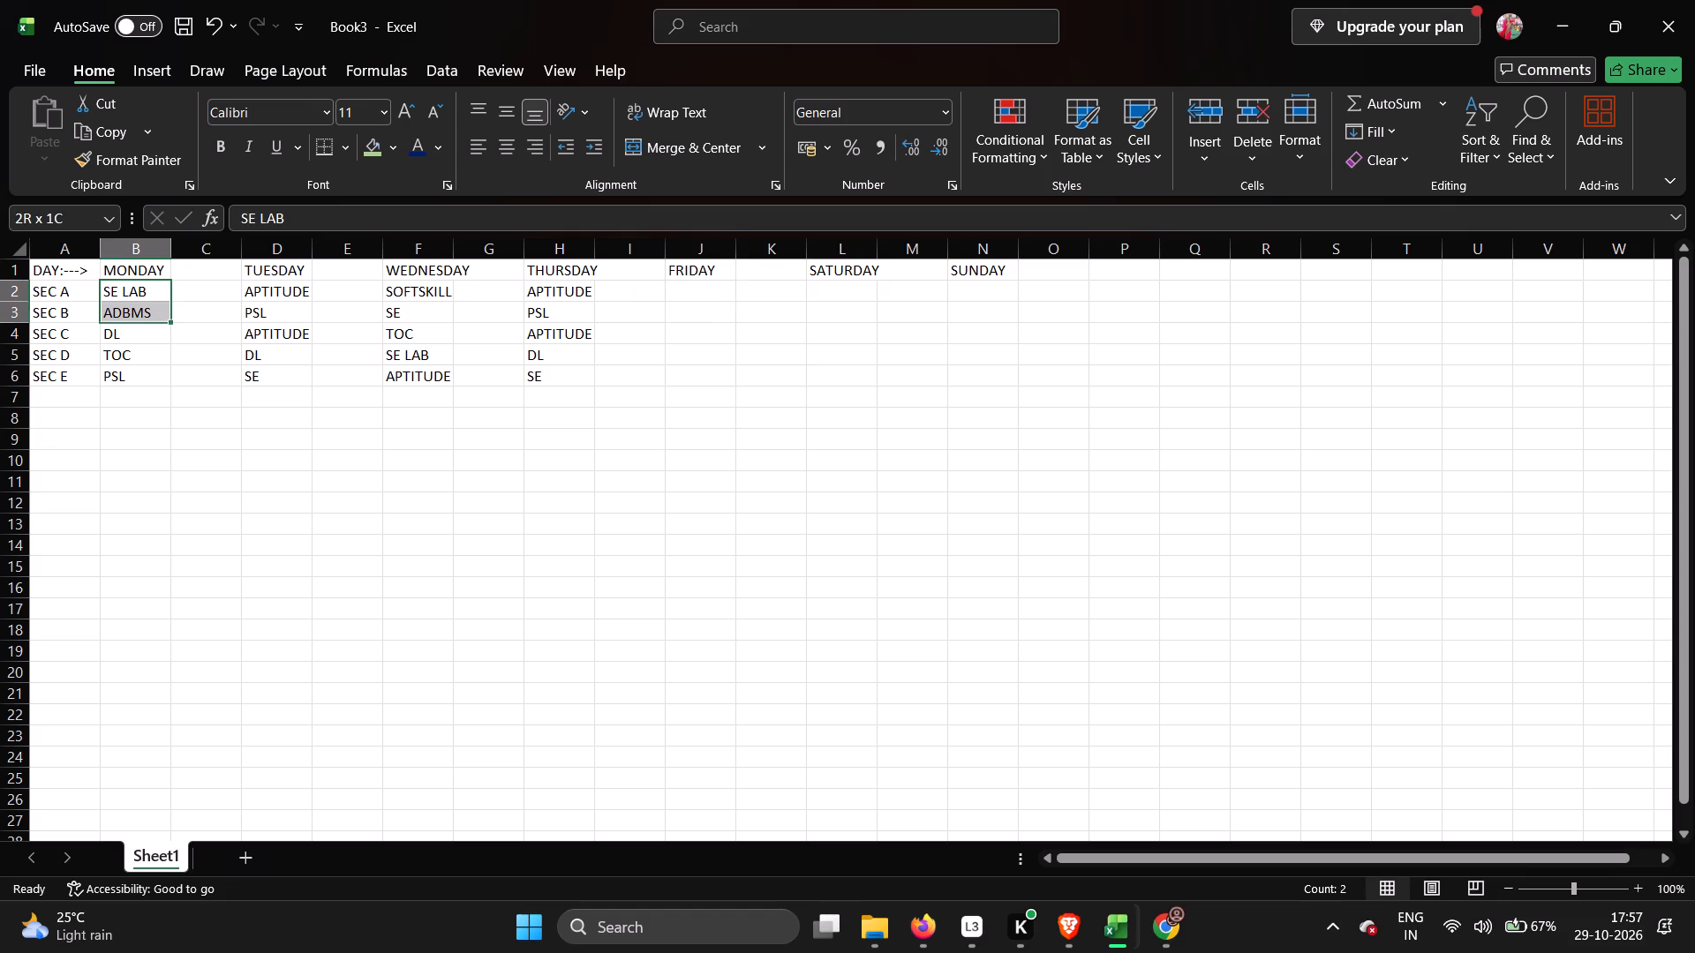
{"action": "left_click_drag", "start_coordinate": [120, 313], "coordinate": [139, 382]}
{"action": "key", "text": "ctrl+c"}
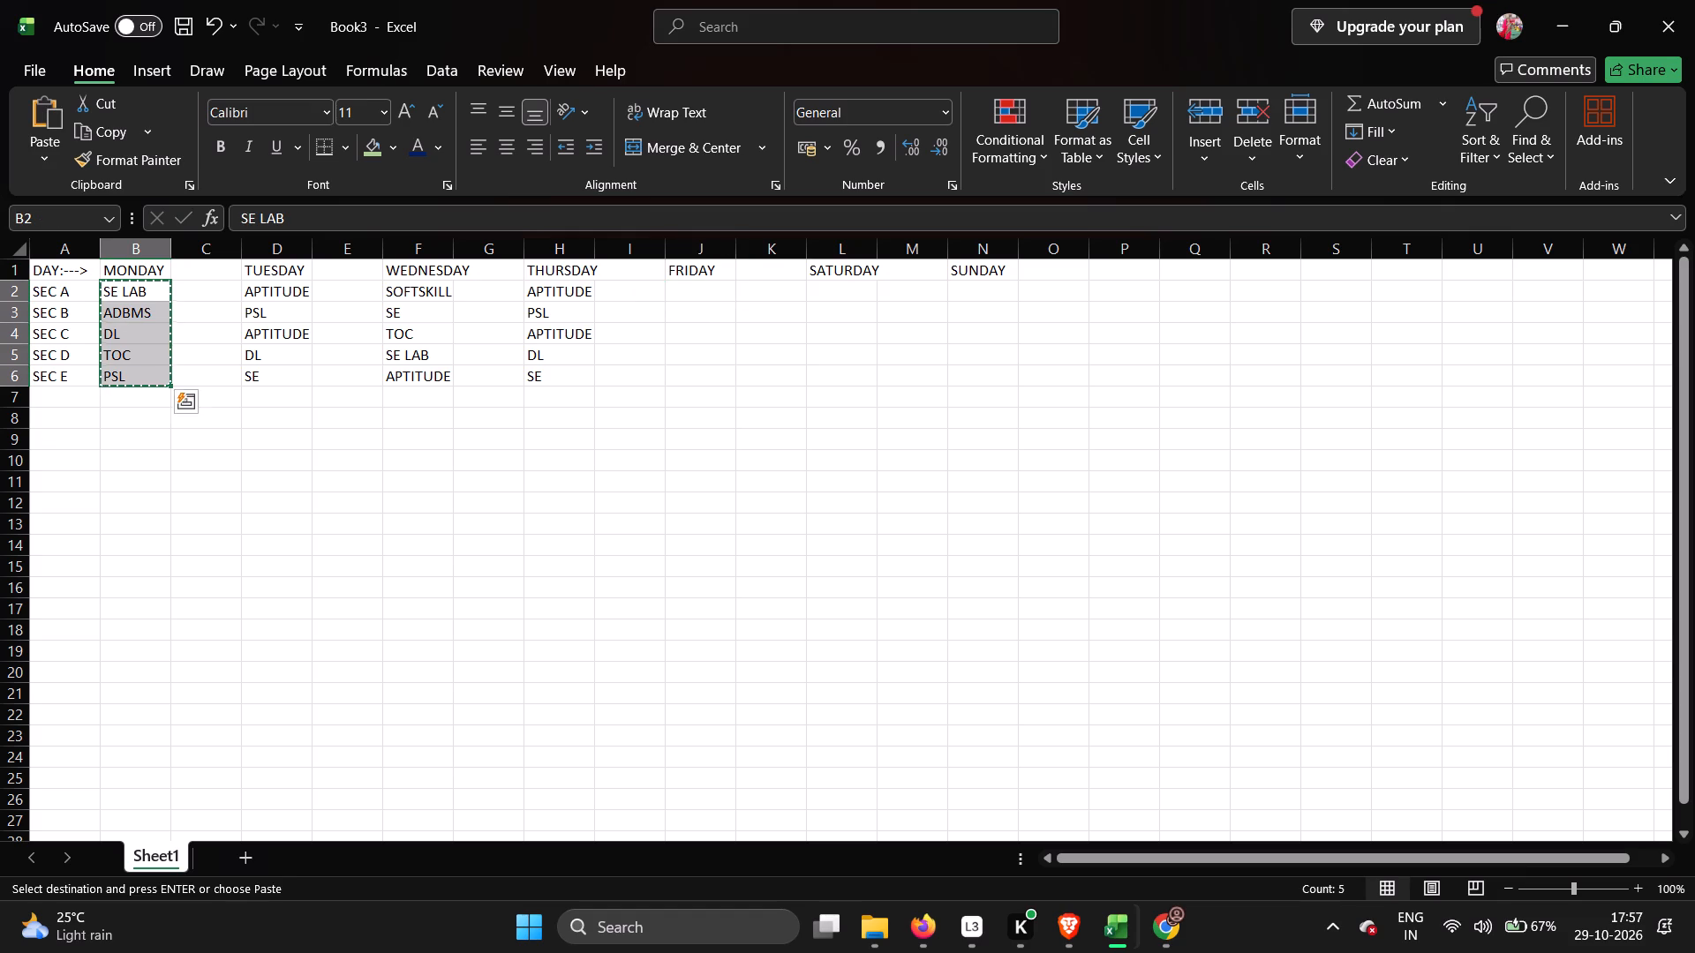
{"action": "left_click", "coordinate": [694, 291]}
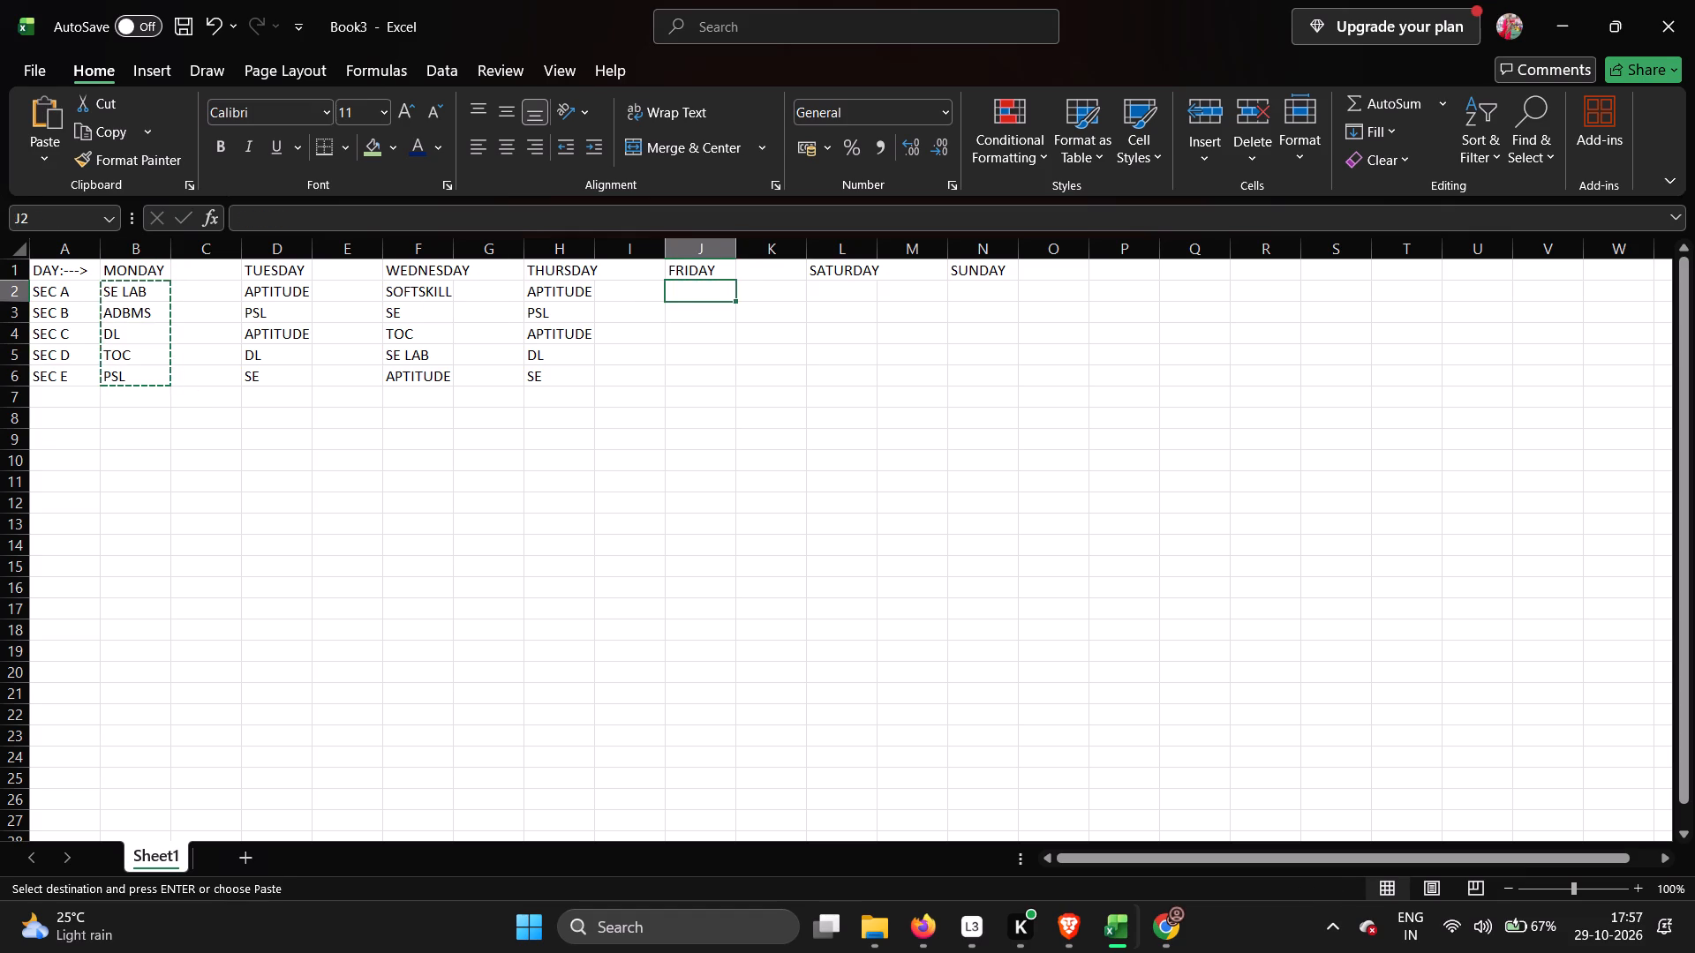
{"action": "key", "text": "ctrl+v"}
{"action": "double_click", "coordinate": [629, 454]}
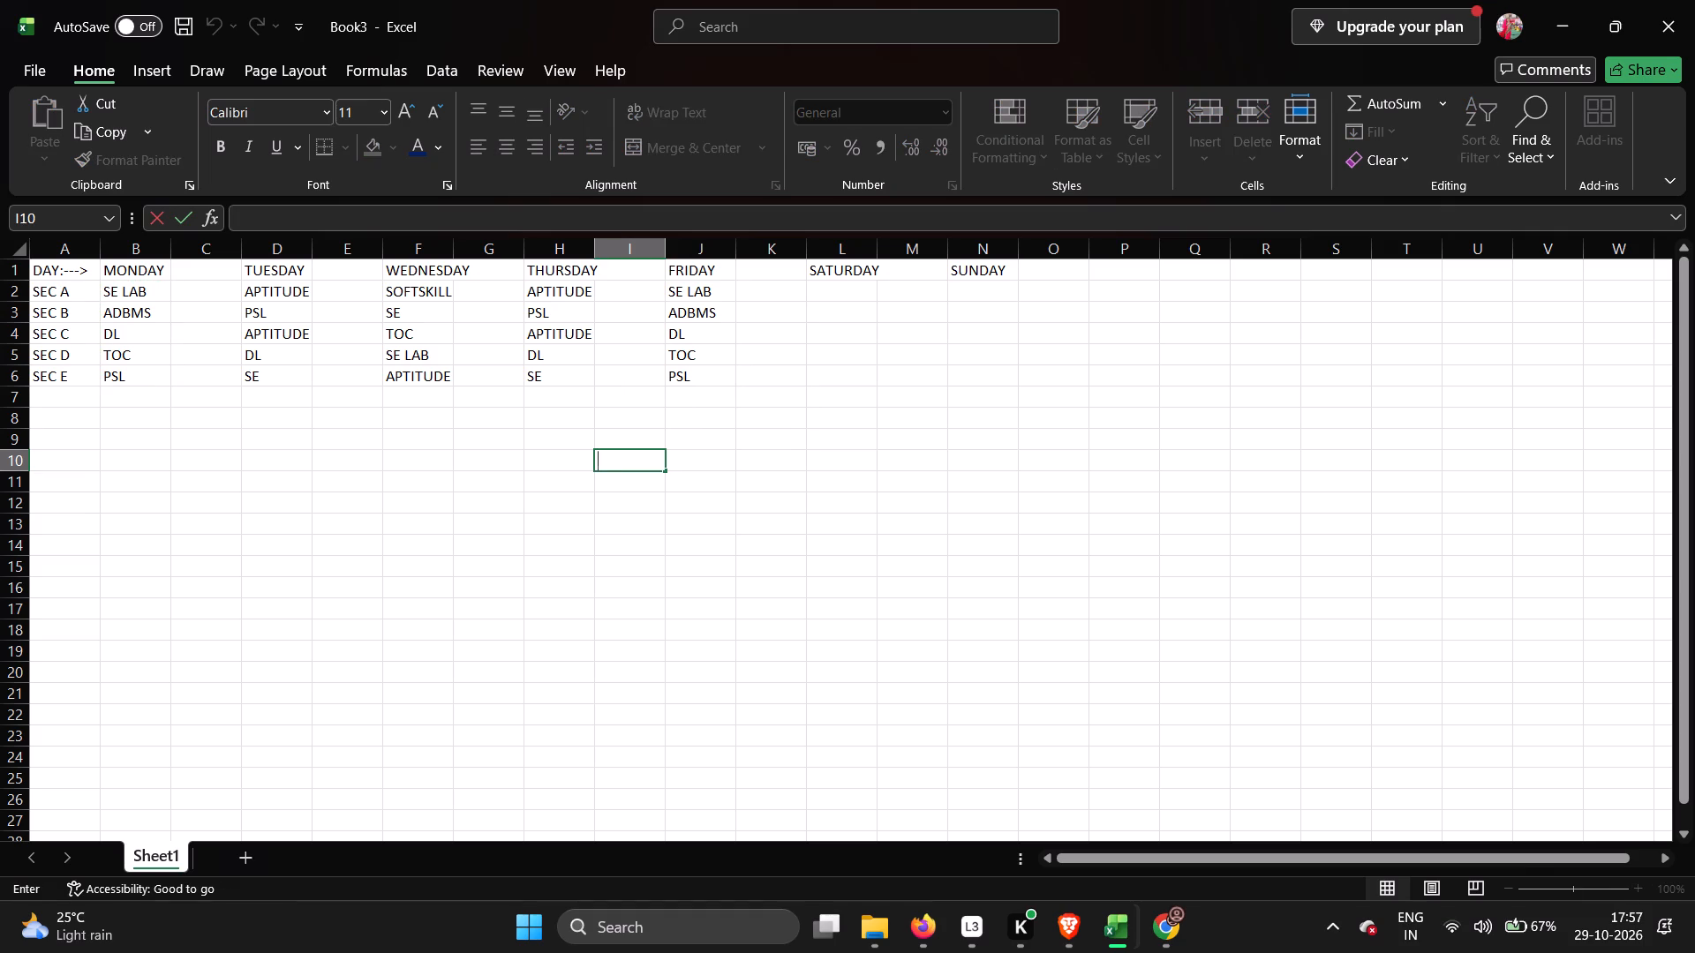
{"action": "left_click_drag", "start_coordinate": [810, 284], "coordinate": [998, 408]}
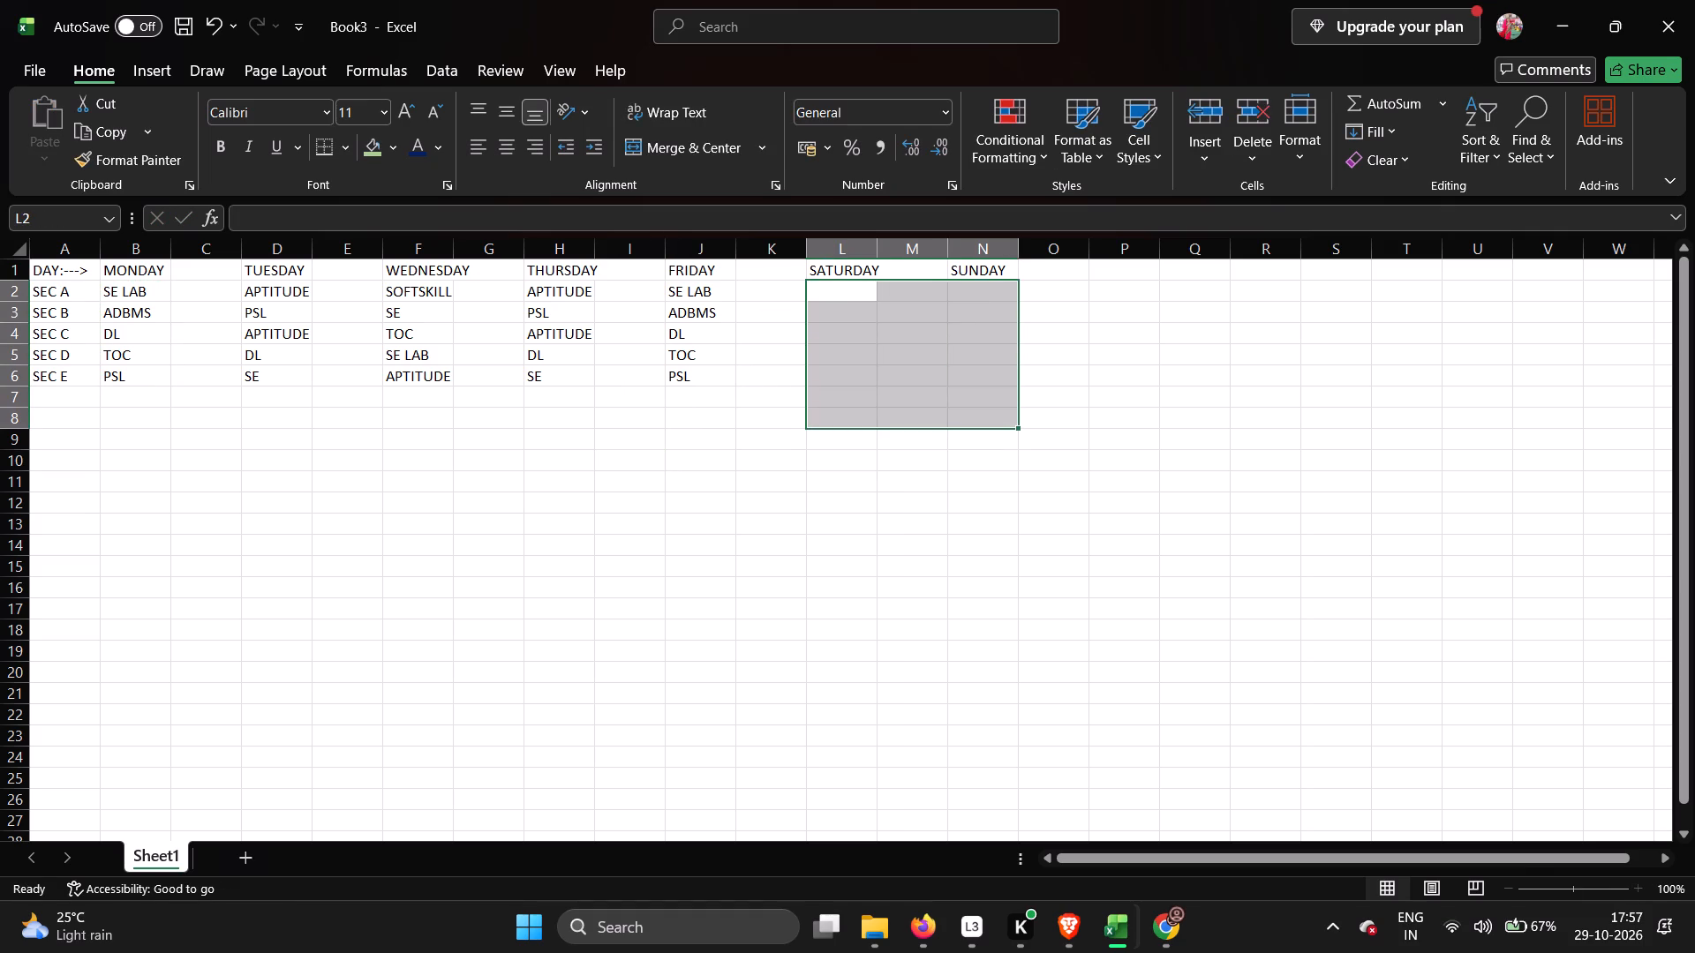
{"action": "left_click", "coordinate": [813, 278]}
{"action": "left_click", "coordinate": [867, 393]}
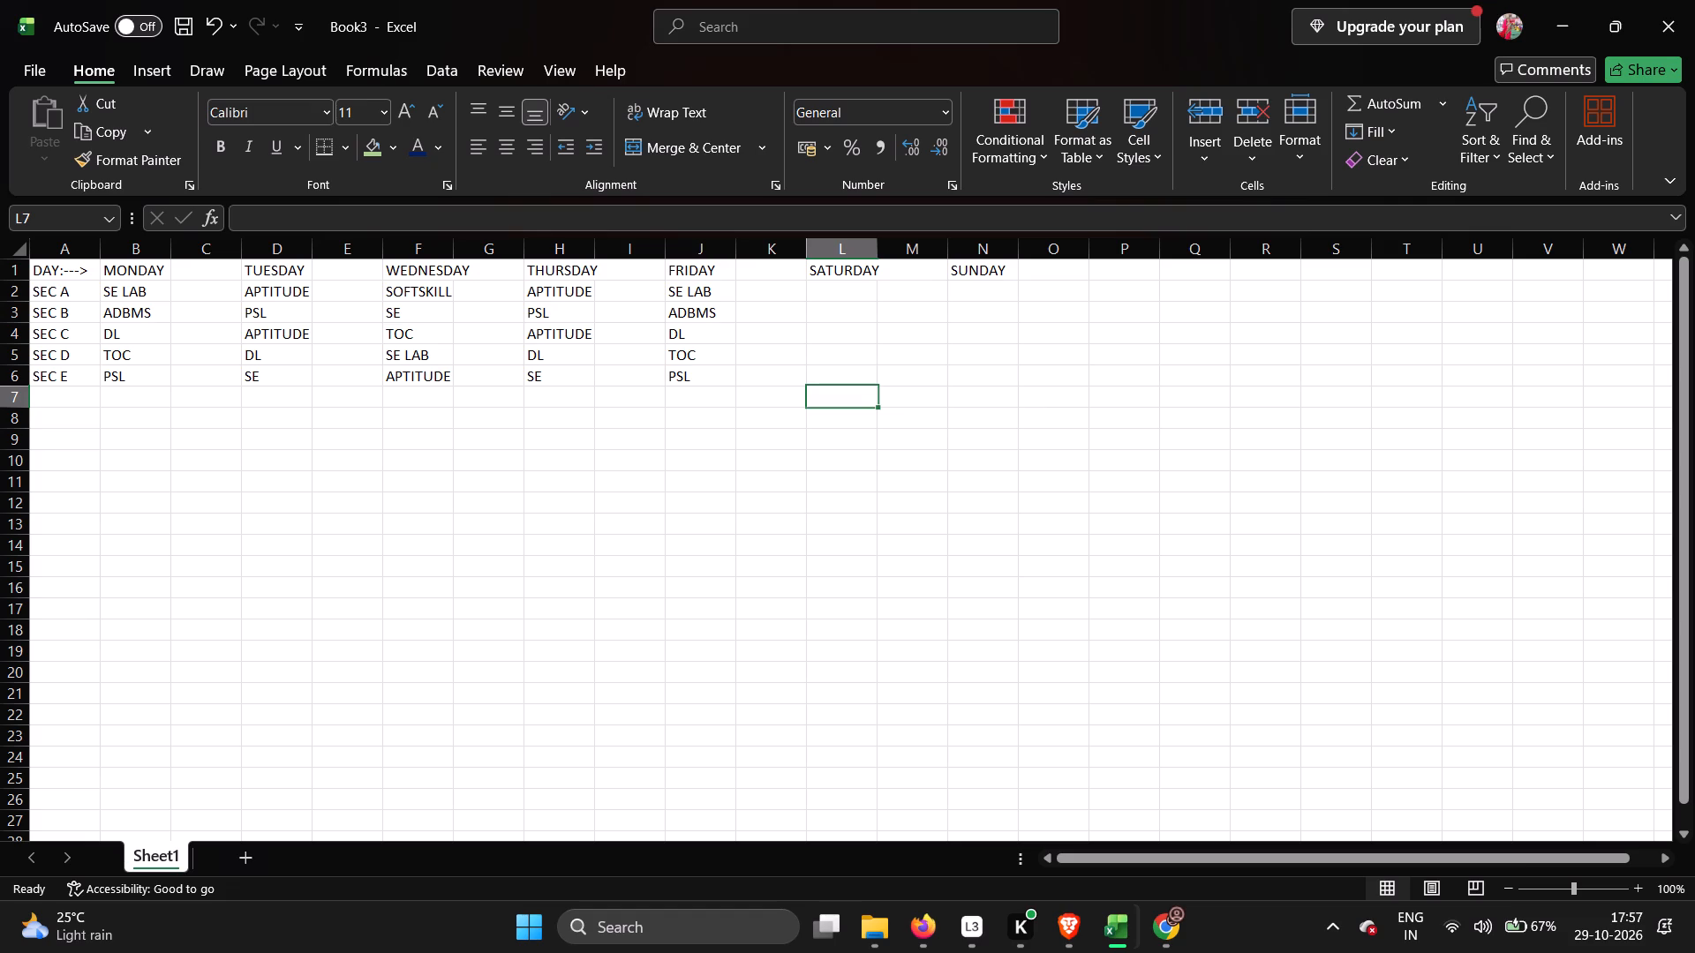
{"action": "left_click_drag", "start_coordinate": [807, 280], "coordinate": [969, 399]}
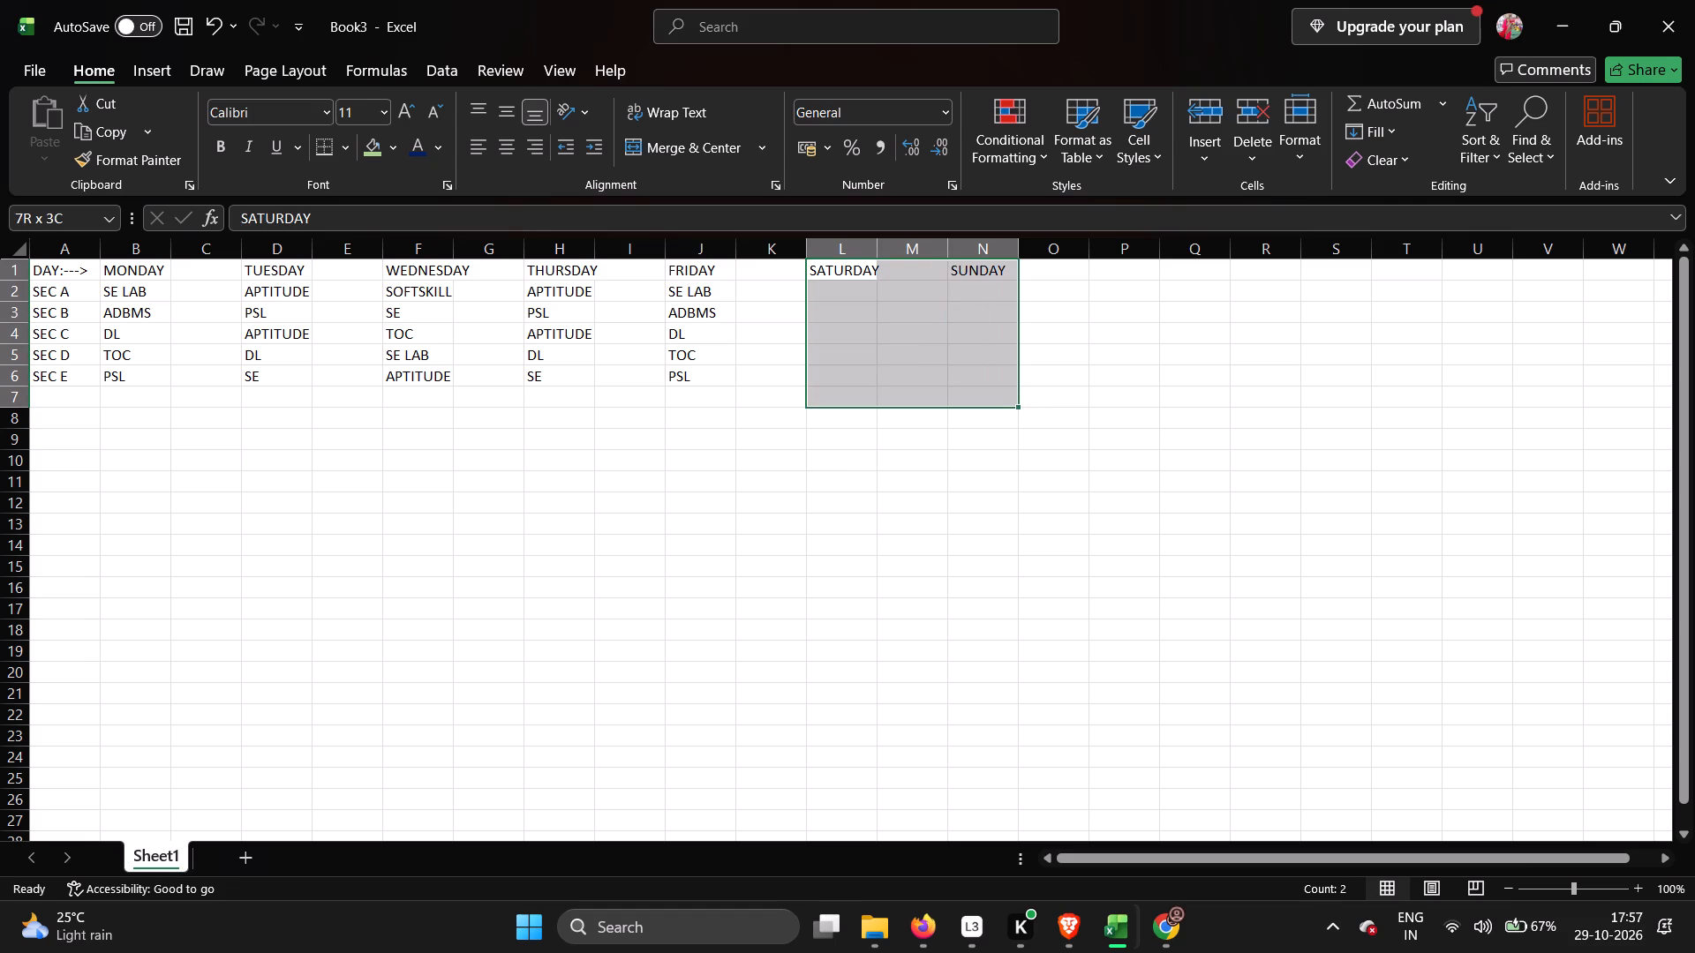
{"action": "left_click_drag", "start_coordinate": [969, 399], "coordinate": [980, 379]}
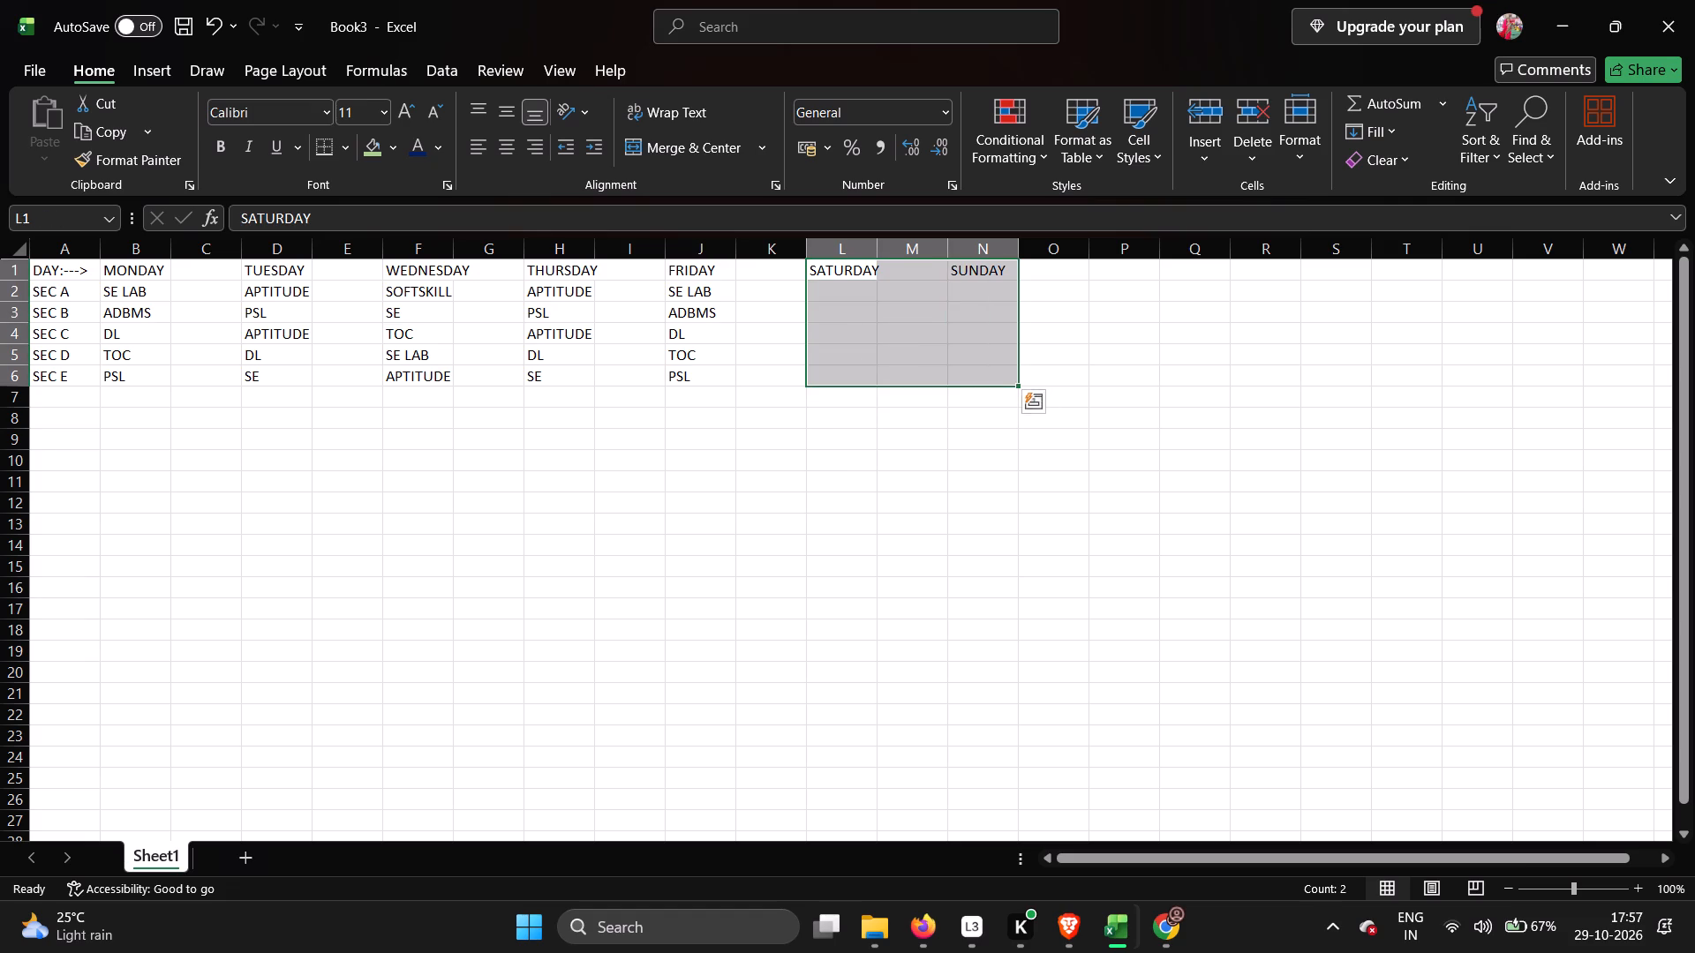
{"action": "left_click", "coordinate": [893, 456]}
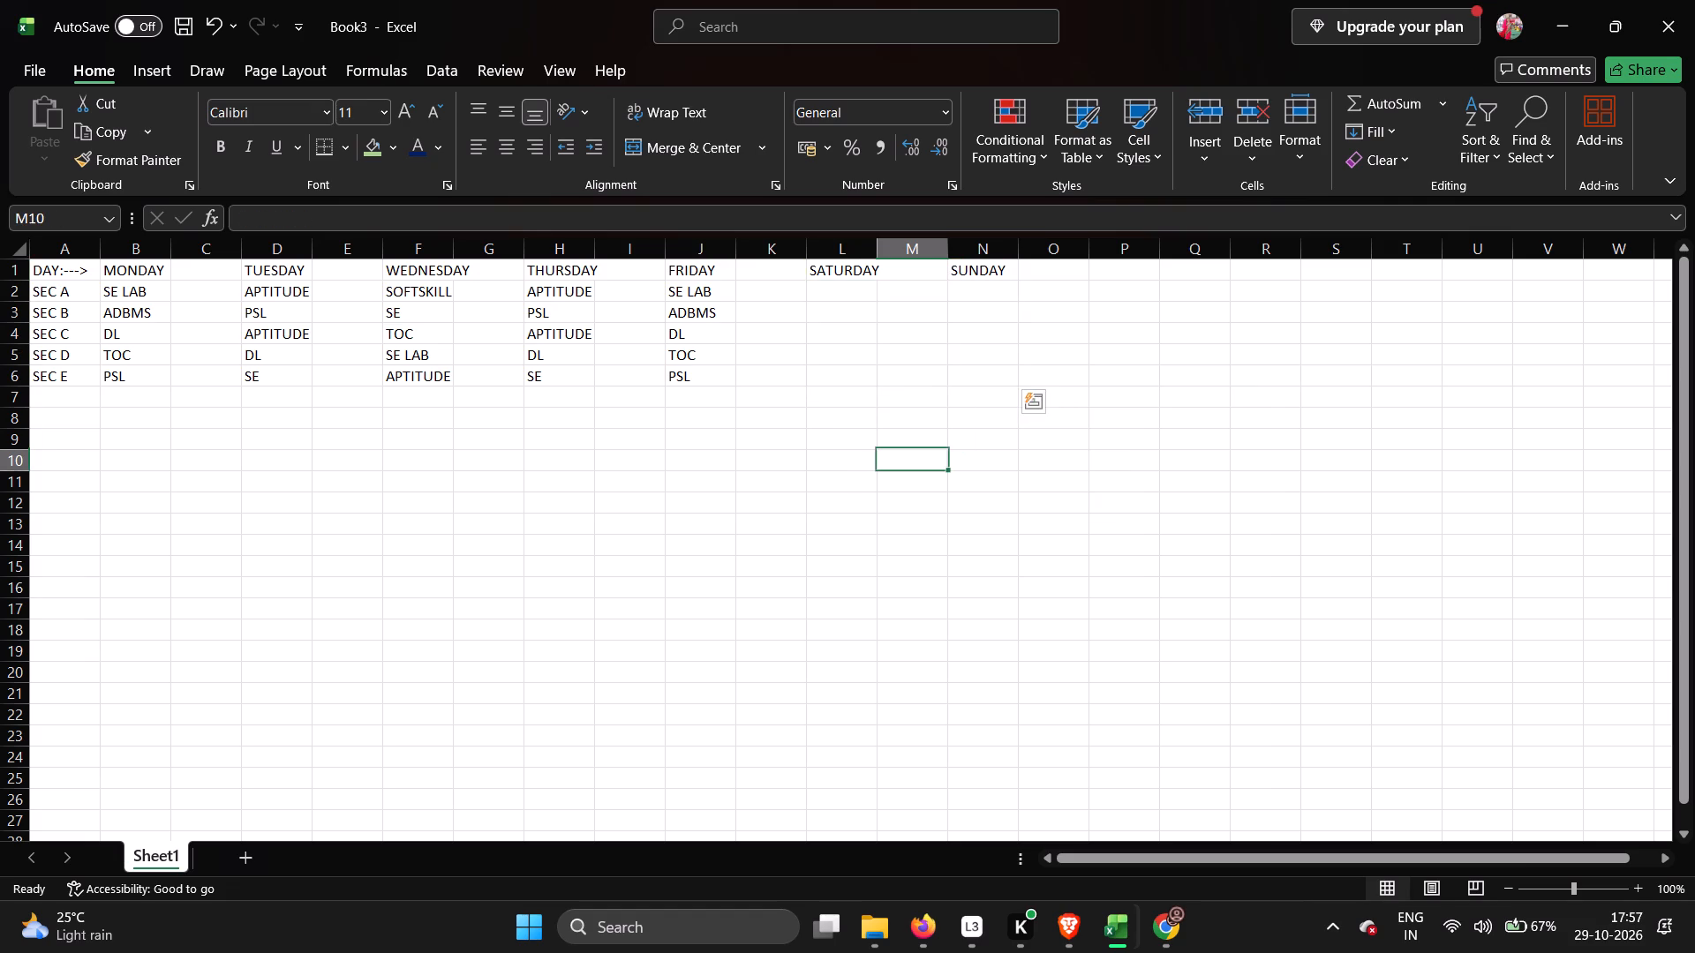
Enter WEEKEND HOLIDAY in L4, under the SATURDAY heading.
{"action": "left_click", "coordinate": [846, 338]}
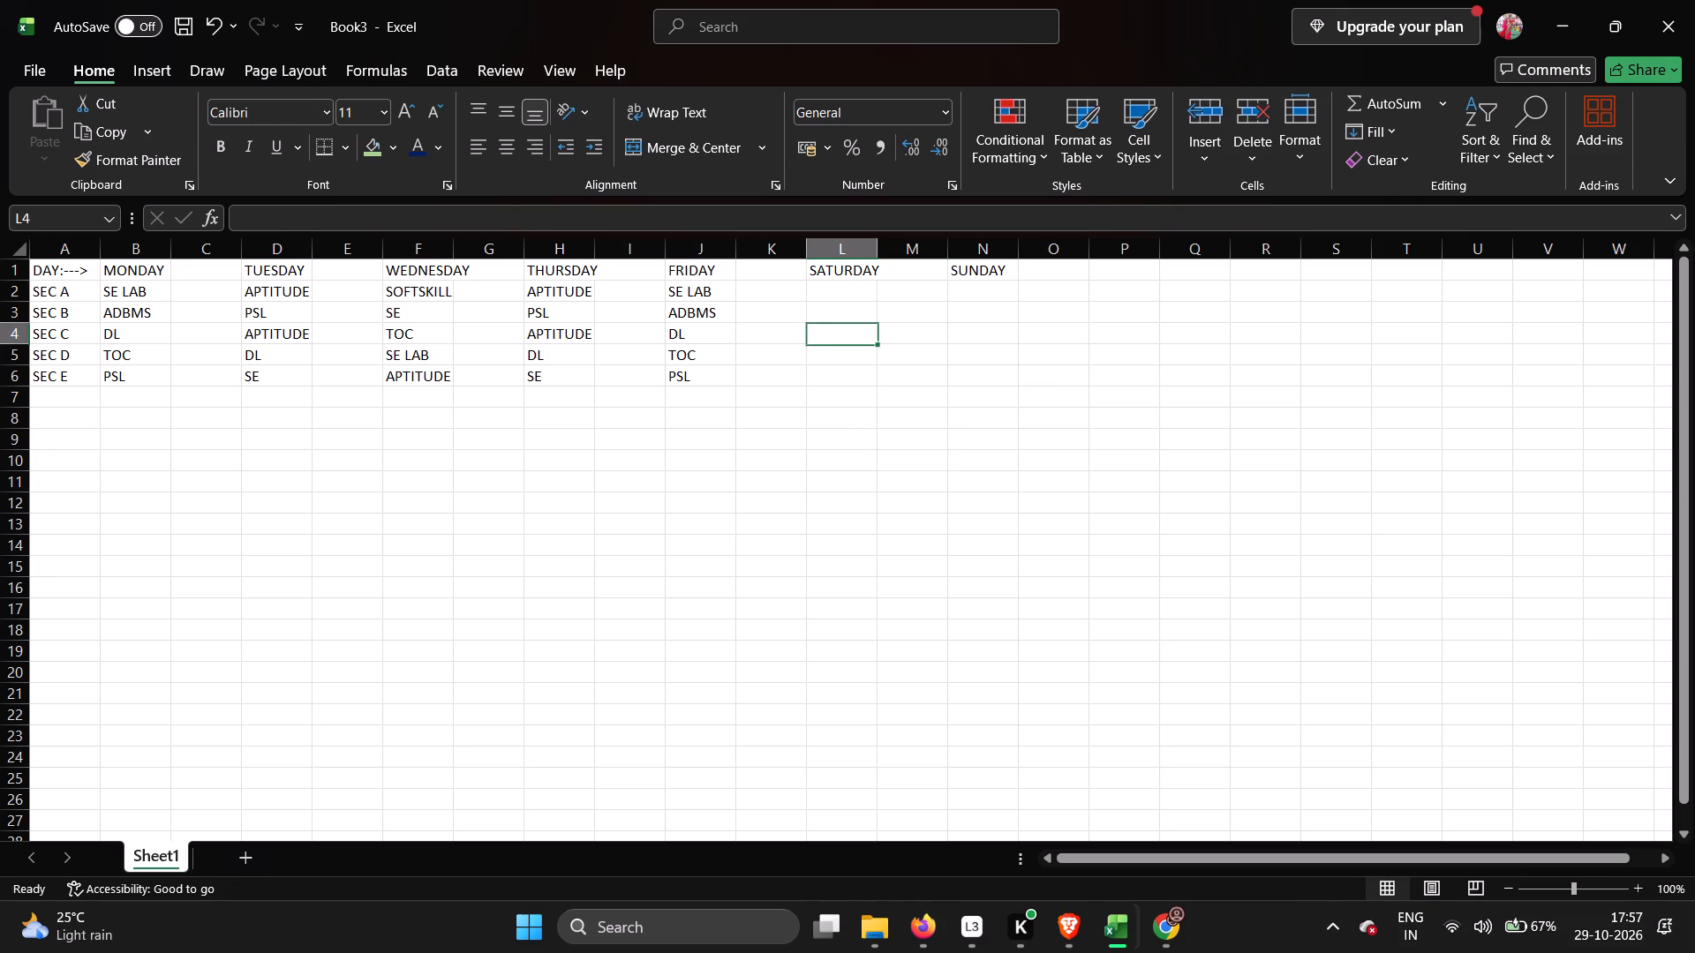
{"action": "type", "text": "WE"}
{"action": "type", "text": "EKEN"}
{"action": "type", "text": "D"}
{"action": "key", "text": "space"}
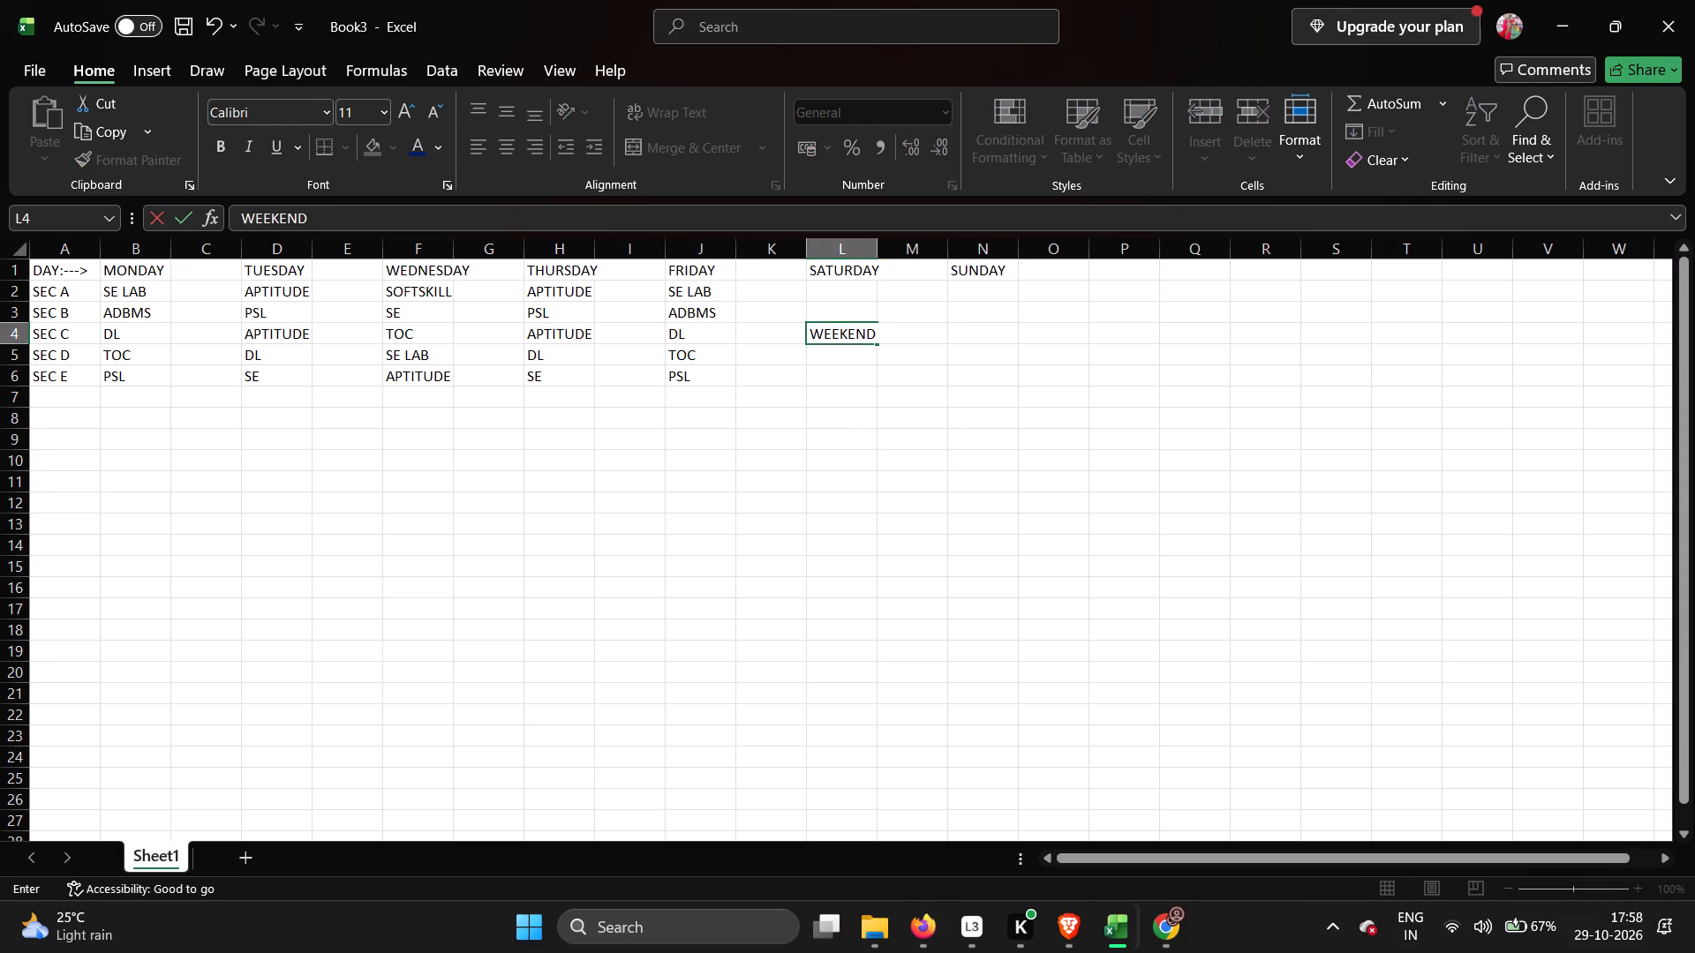
{"action": "type", "text": "HOLIDAY"}
Convert the whole timetable range A1:N6 into a table.
{"action": "left_click_drag", "start_coordinate": [37, 263], "coordinate": [773, 418]}
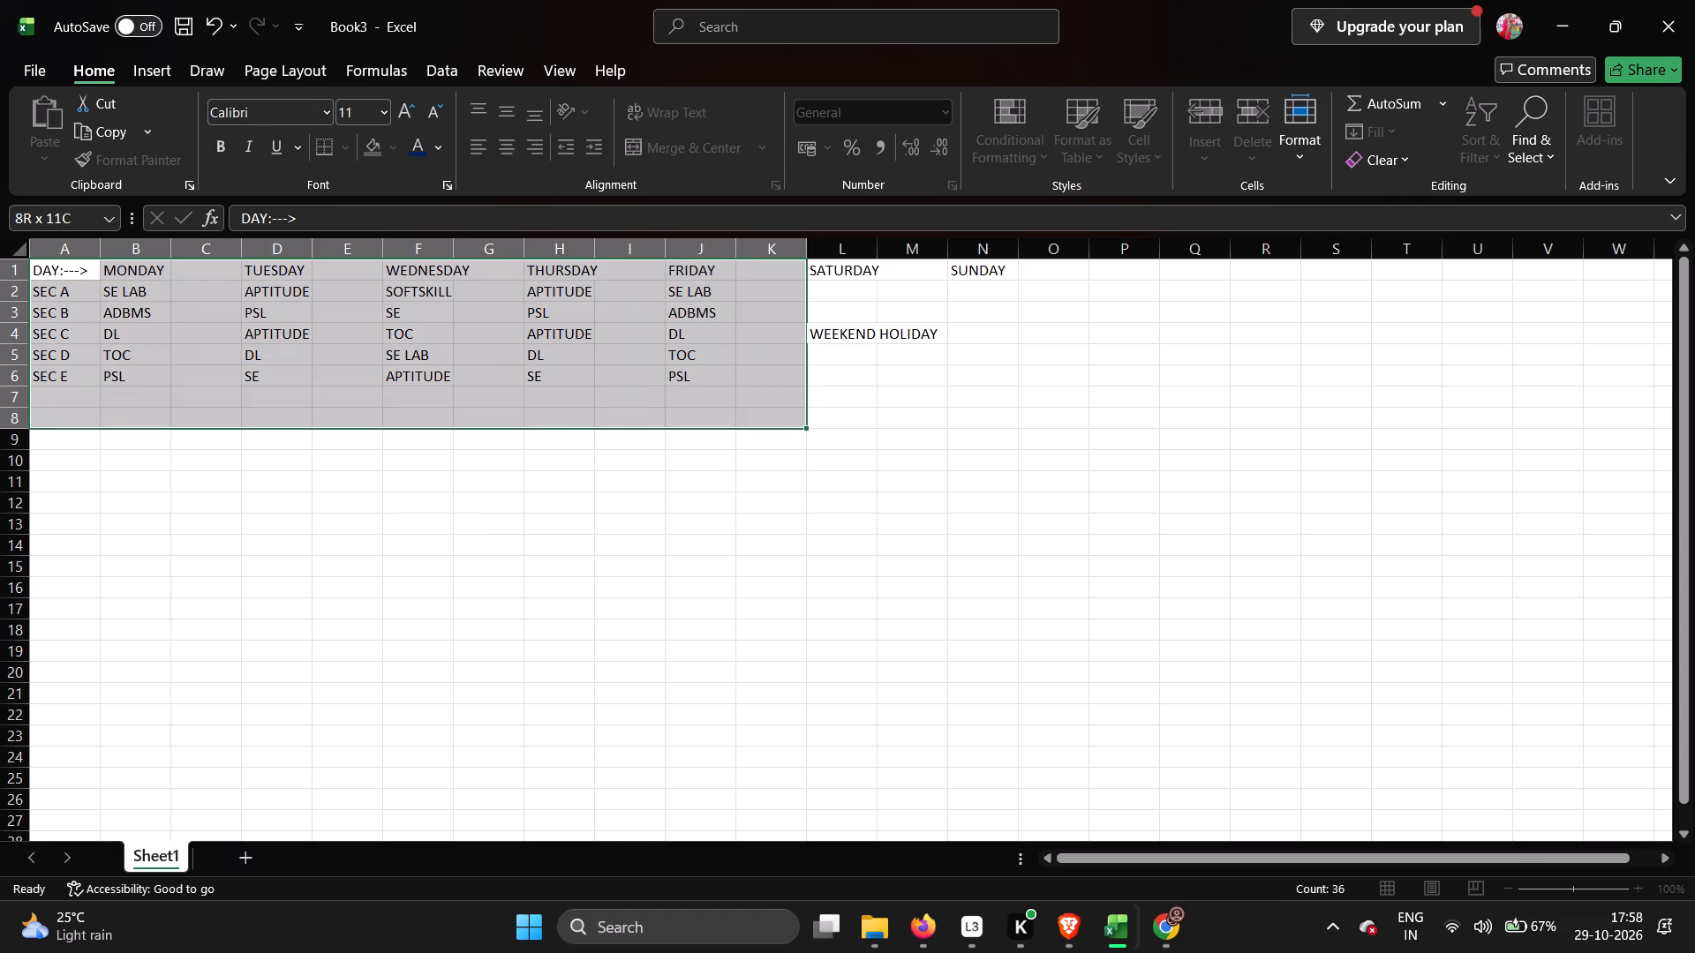
{"action": "left_click_drag", "start_coordinate": [773, 418], "coordinate": [968, 374]}
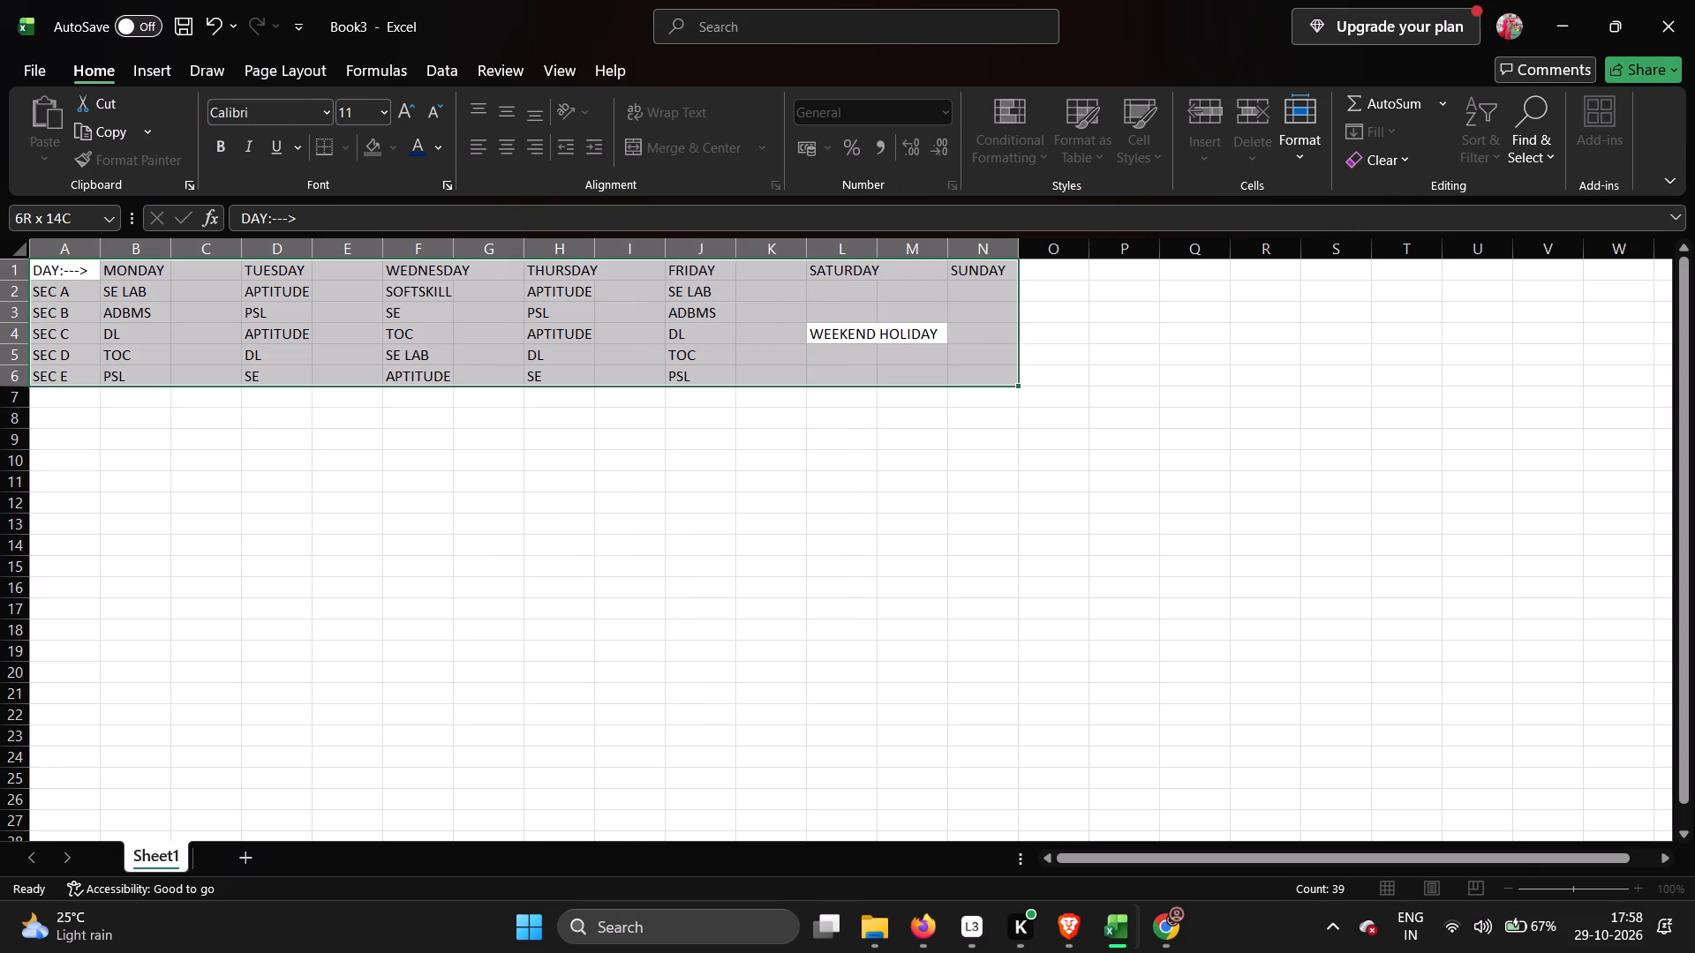
{"action": "left_click_drag", "start_coordinate": [968, 374], "coordinate": [974, 376]}
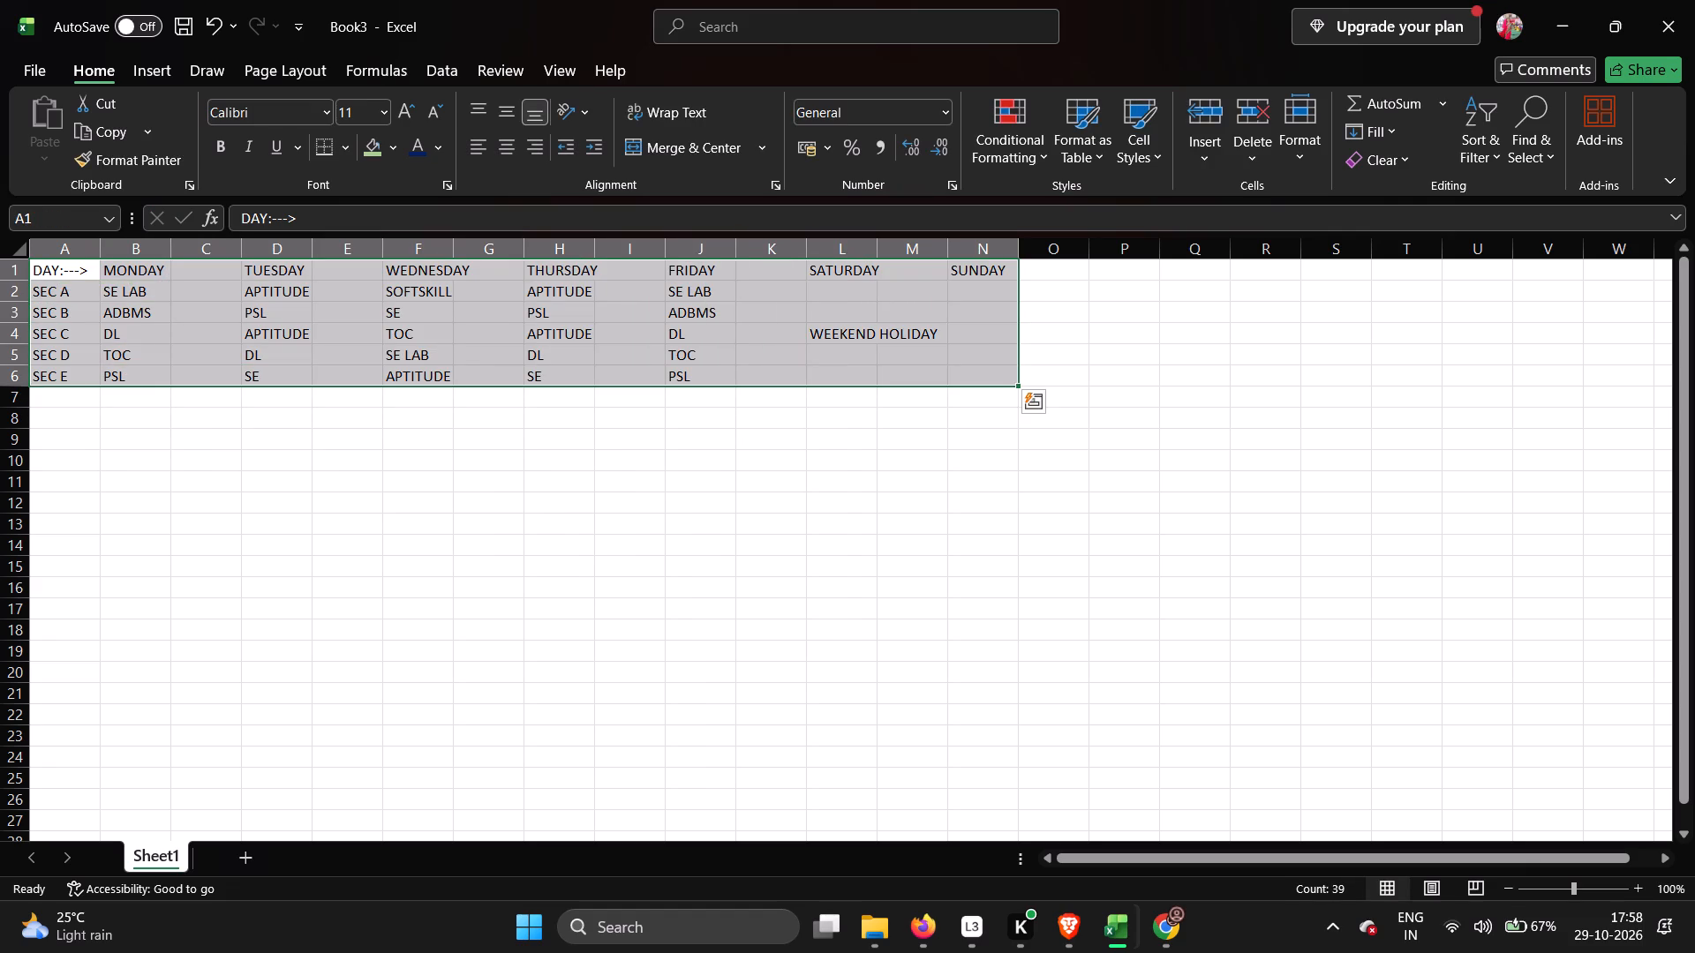
{"action": "left_click", "coordinate": [1039, 397]}
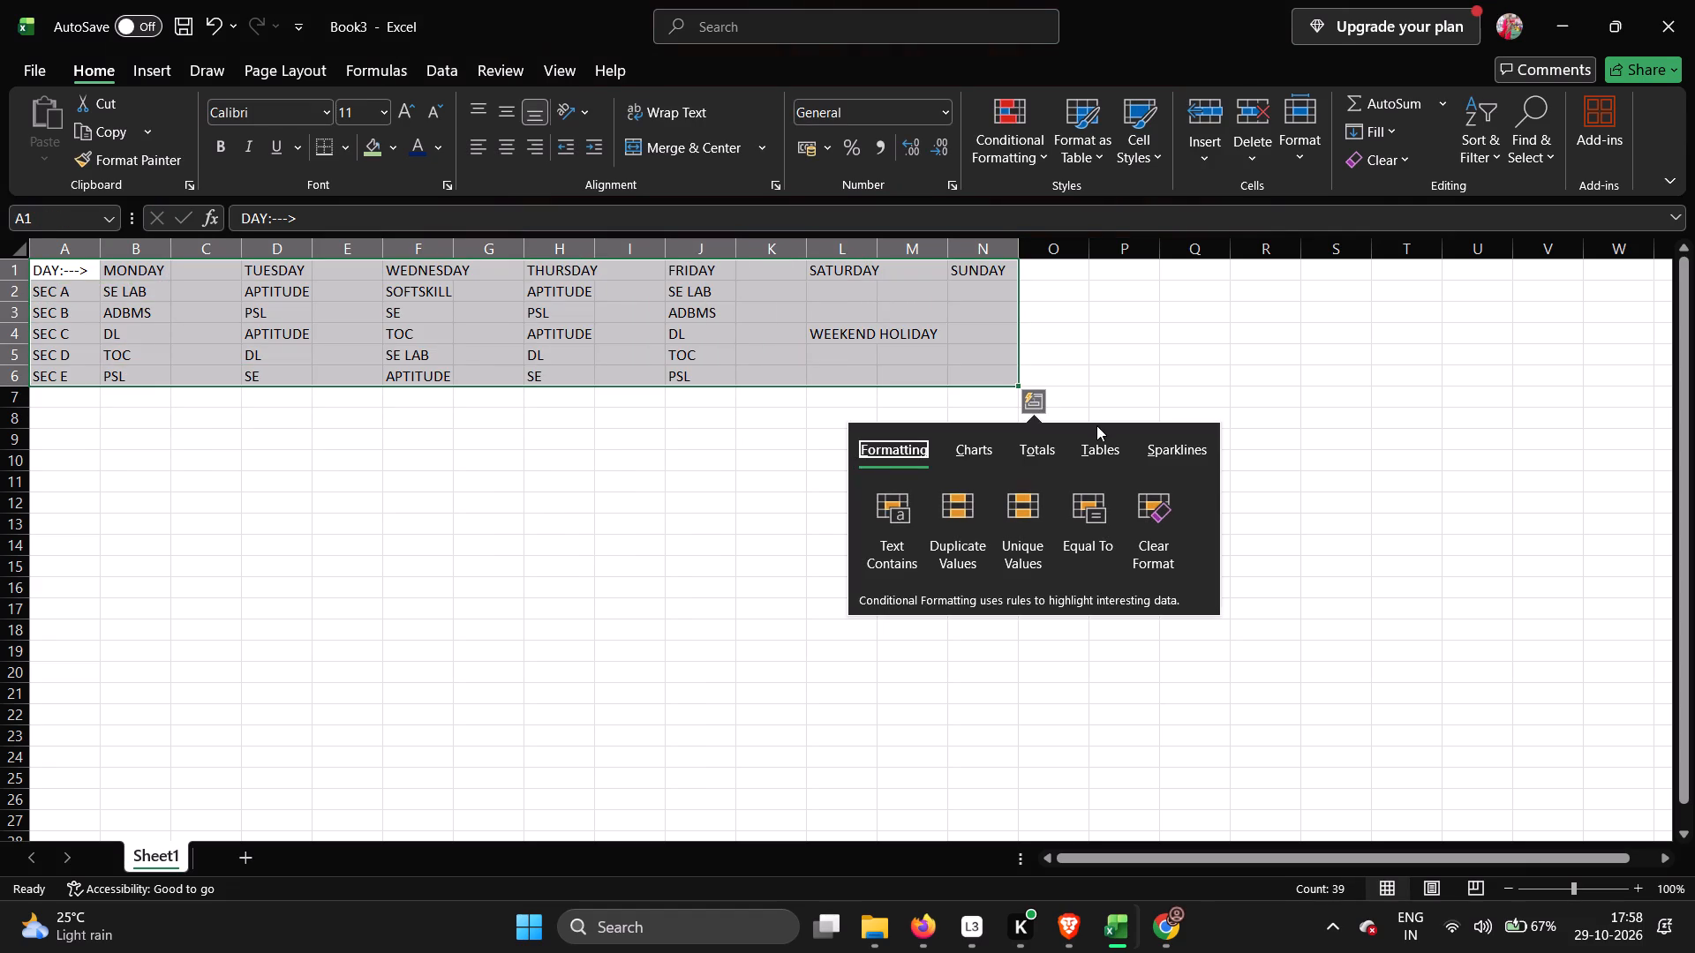
{"action": "left_click", "coordinate": [1101, 455]}
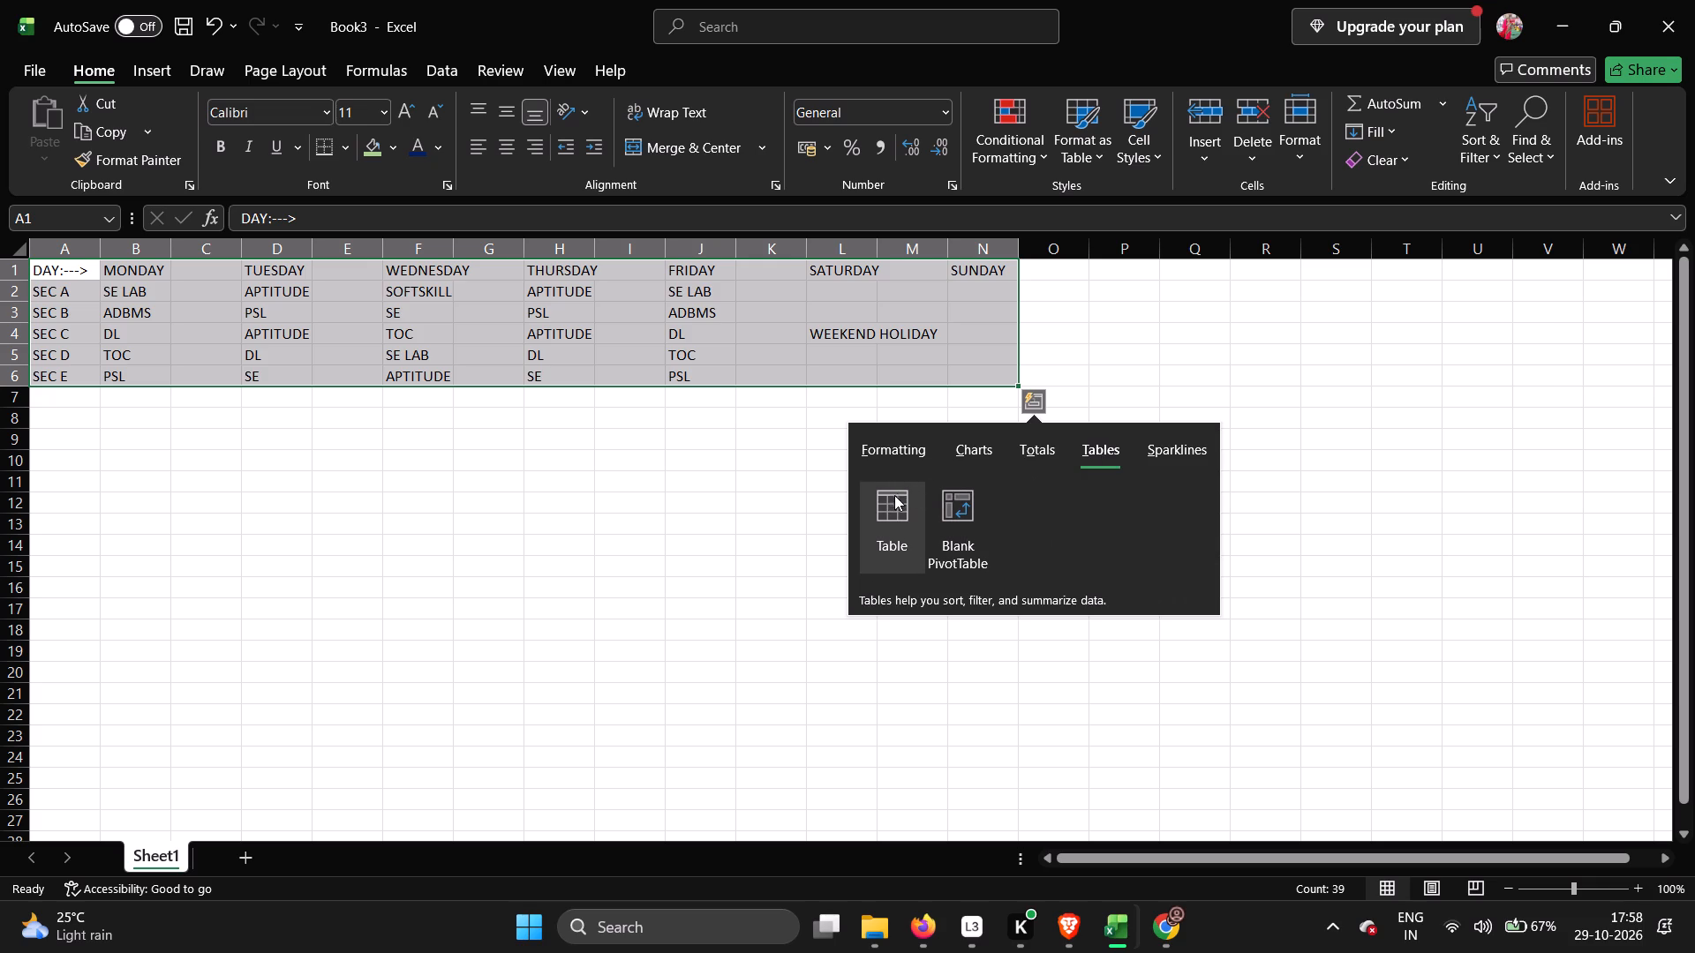
{"action": "left_click", "coordinate": [893, 497]}
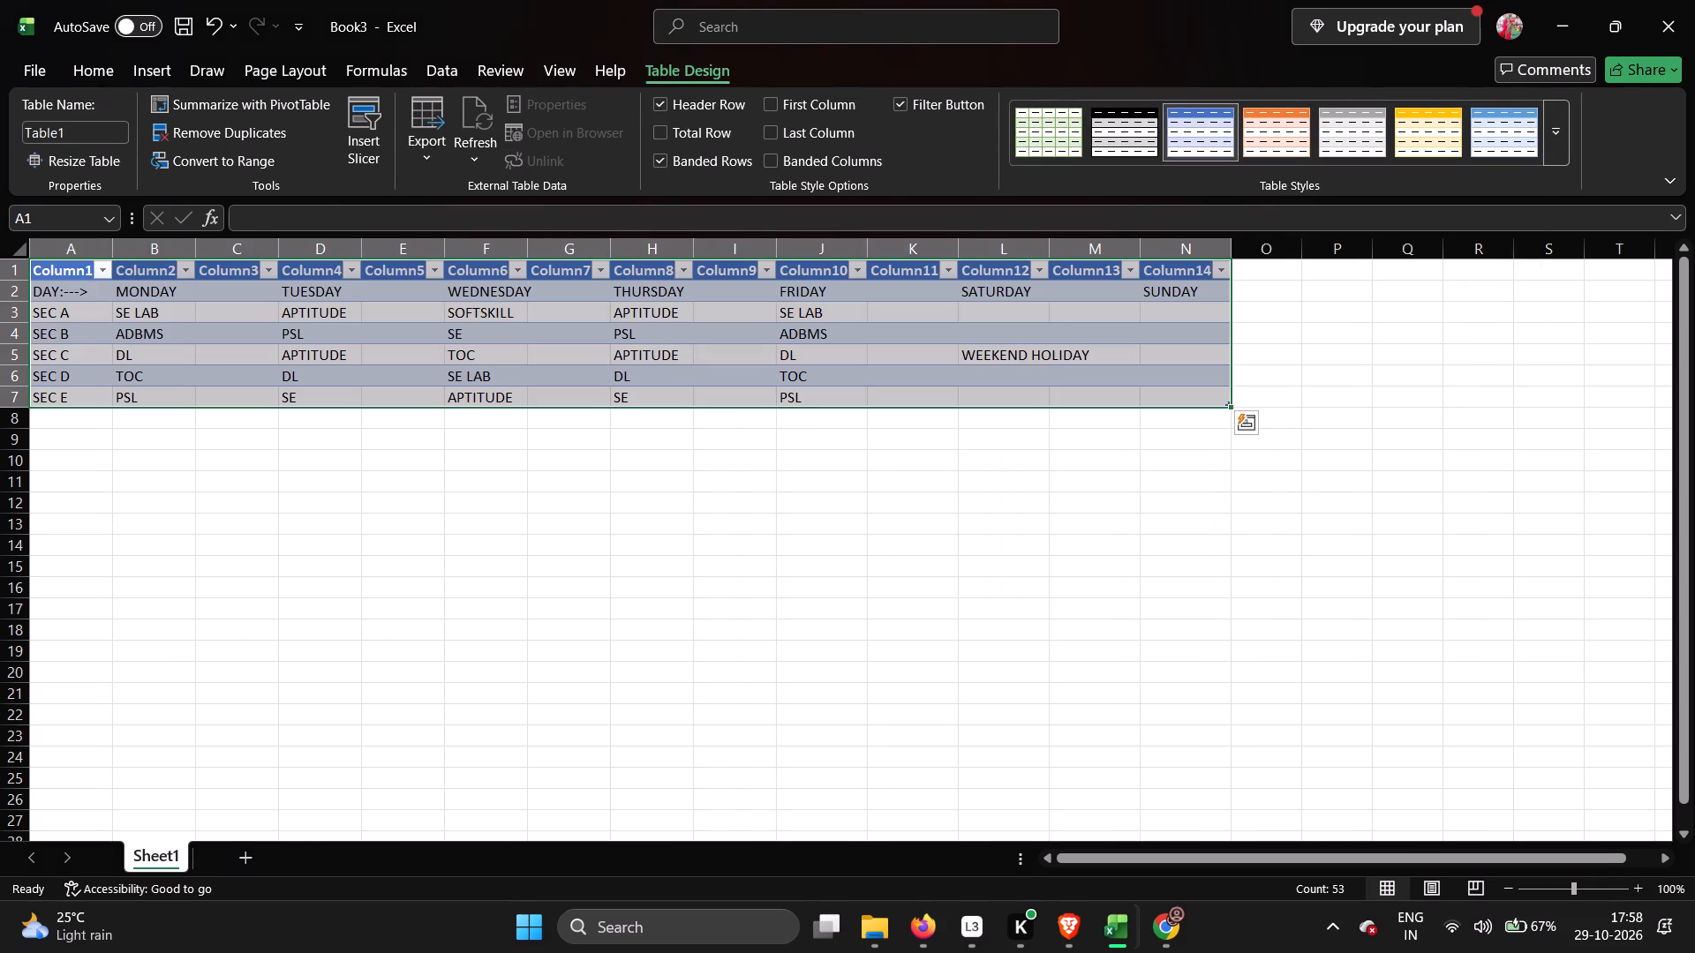
Try the orange and light blue table styles, and apply the light green style with gridlines to the timetable.
{"action": "left_click", "coordinate": [1277, 128]}
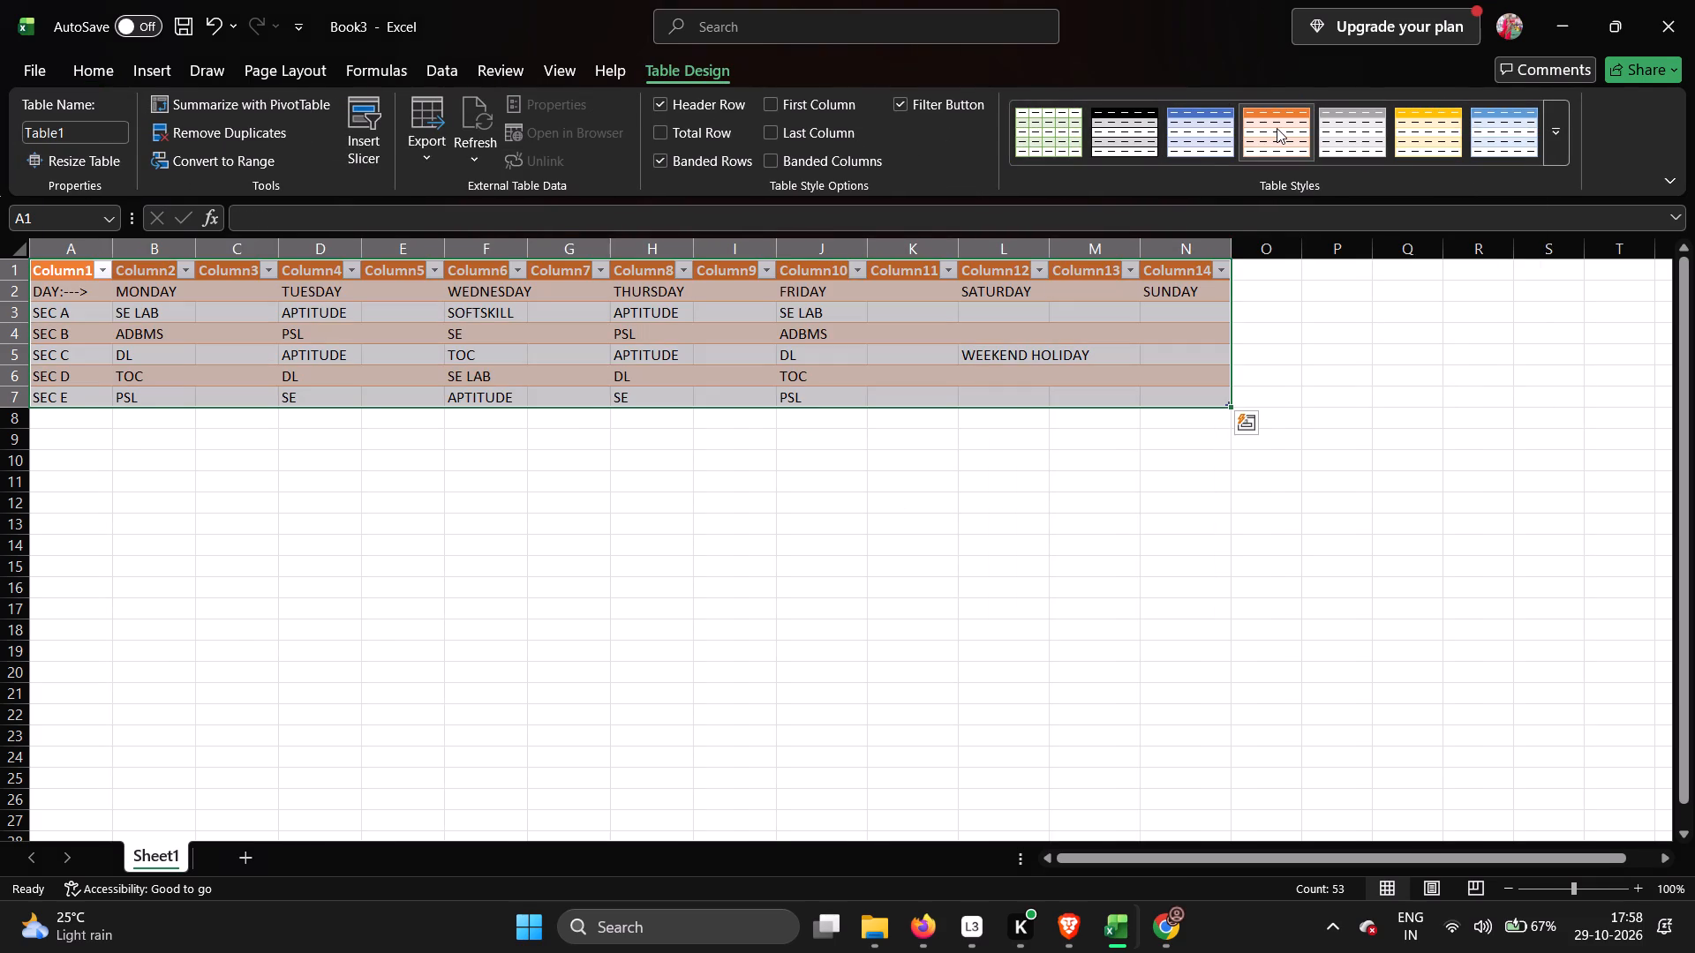
{"action": "left_click", "coordinate": [1486, 133]}
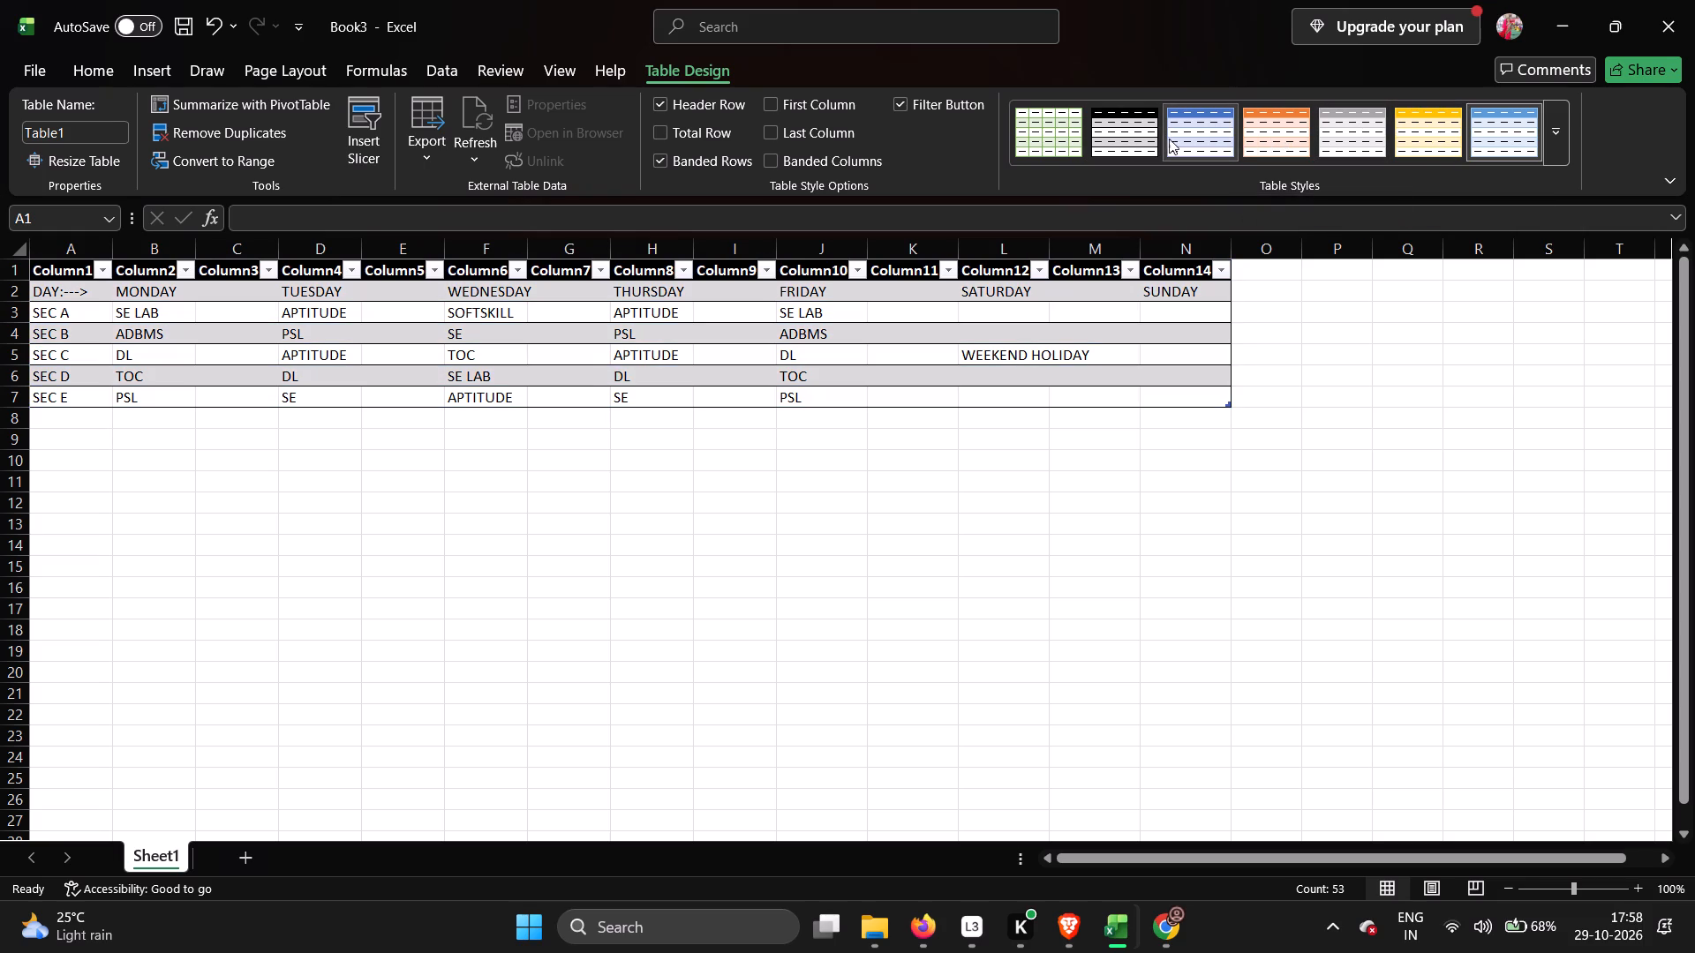
{"action": "left_click", "coordinate": [1022, 133]}
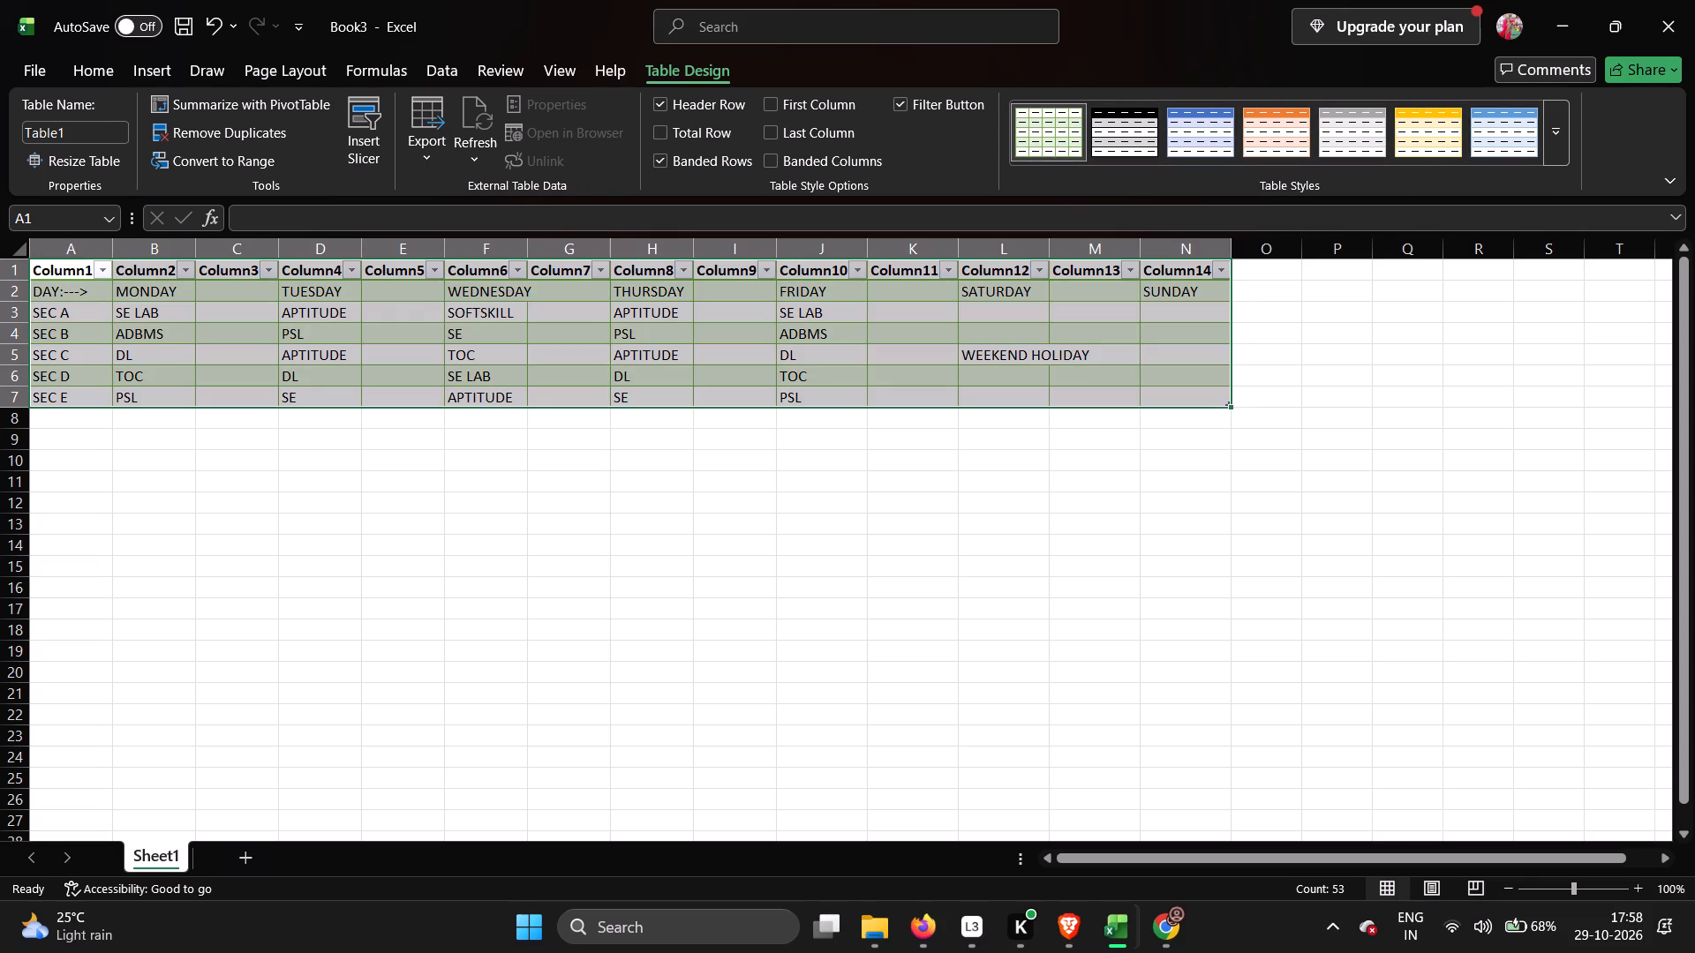
{"action": "left_click", "coordinate": [633, 539]}
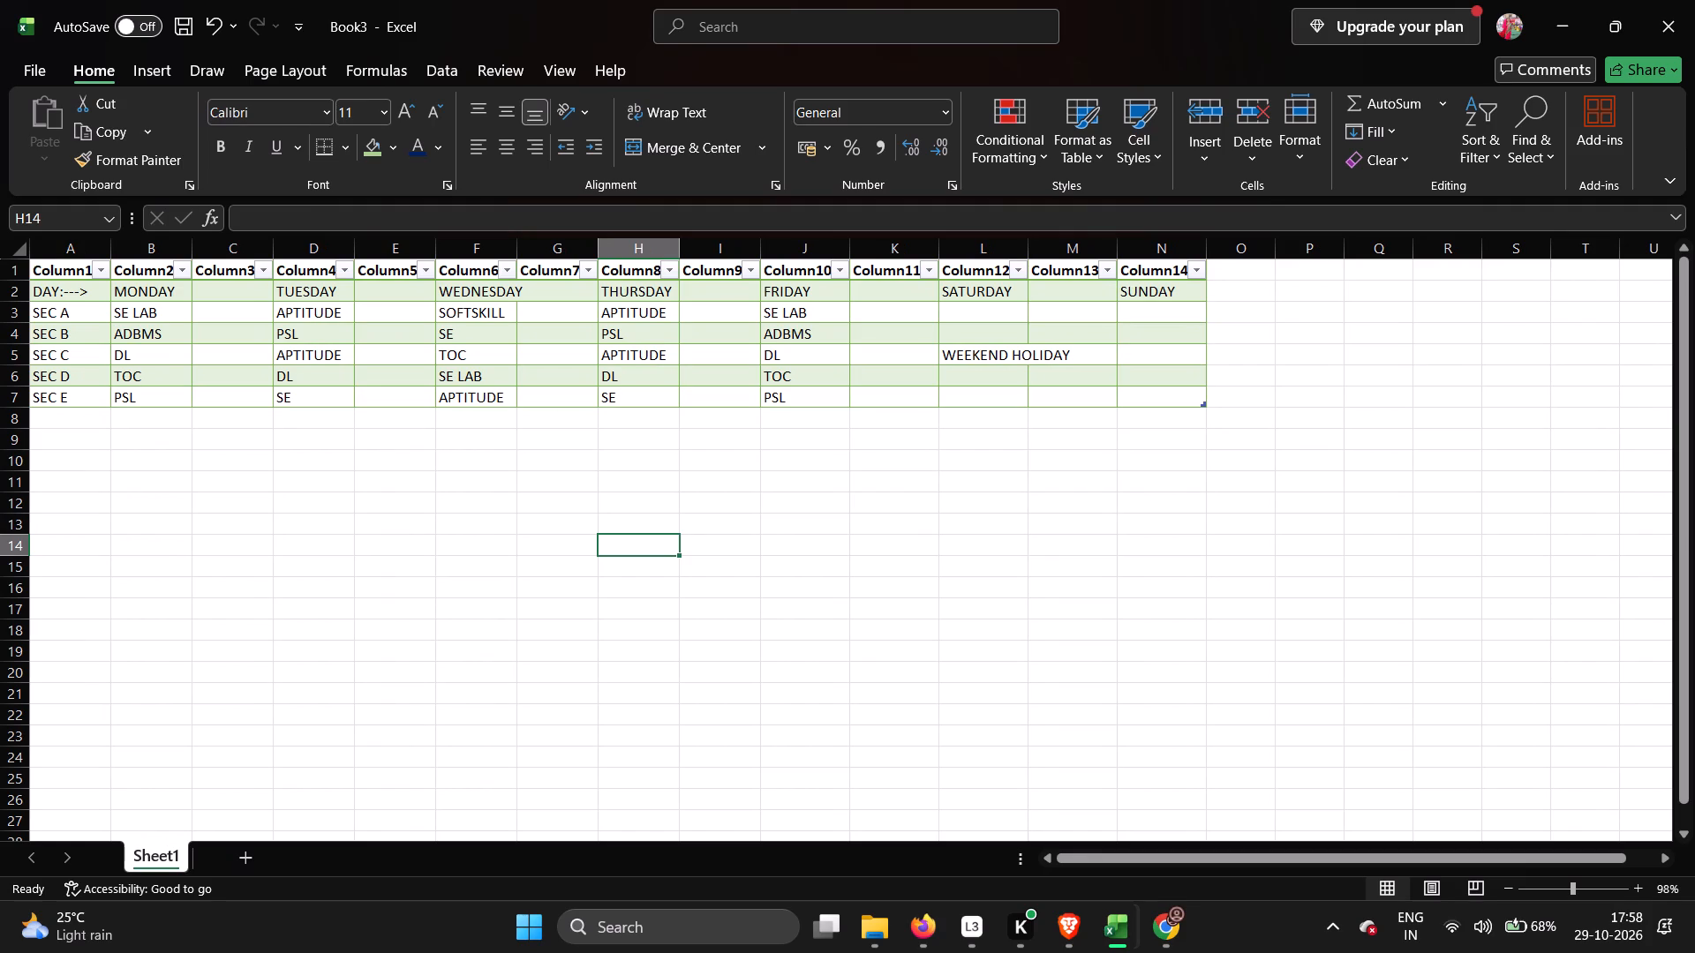
Format the WEEKEND HOLIDAY cells L5:N5 with font size 20 and bold.
{"action": "double_click", "coordinate": [1012, 356]}
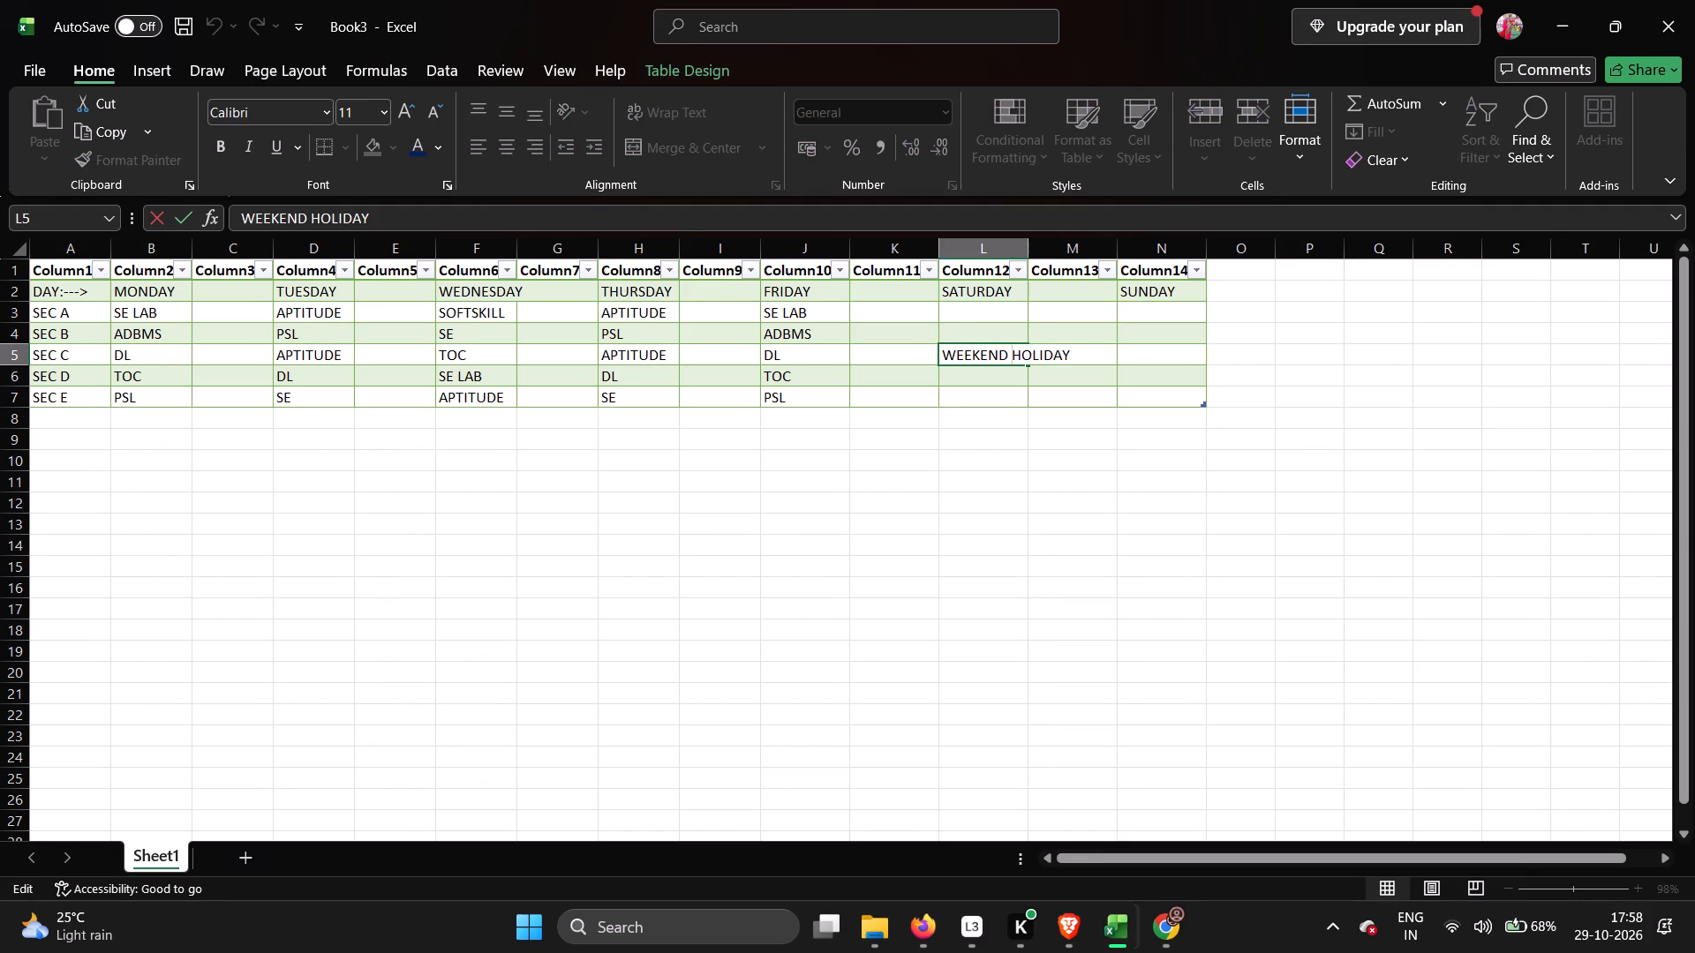
{"action": "left_click_drag", "start_coordinate": [1174, 357], "coordinate": [968, 352]}
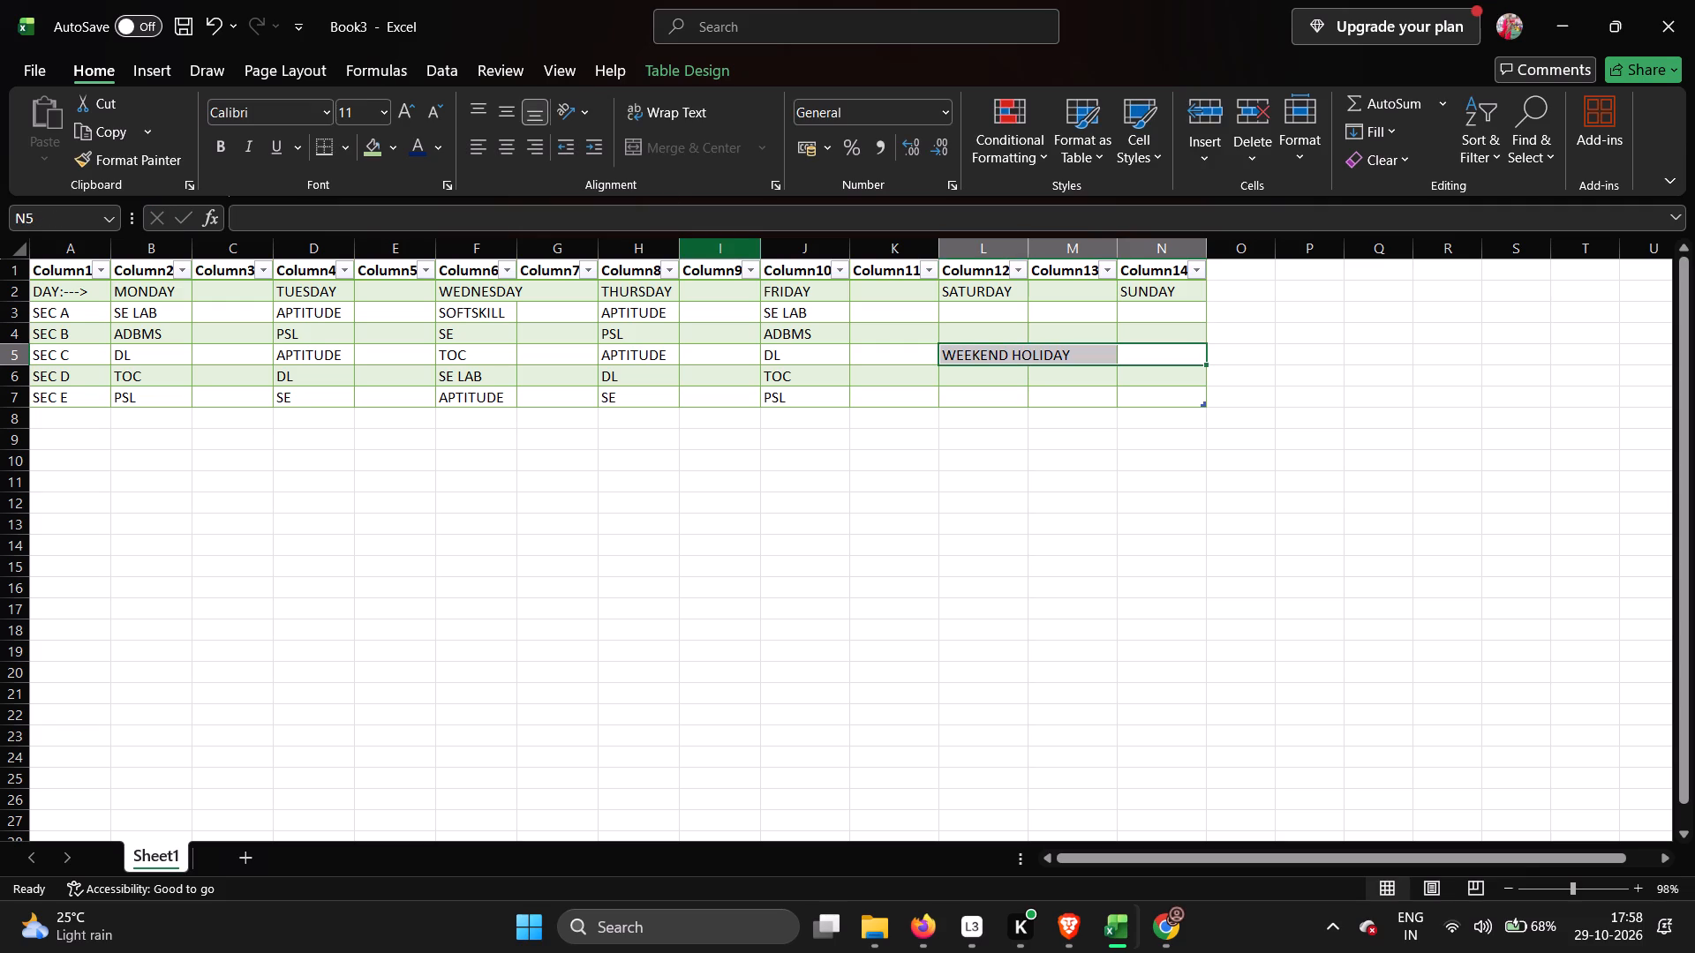
{"action": "left_click", "coordinate": [379, 105]}
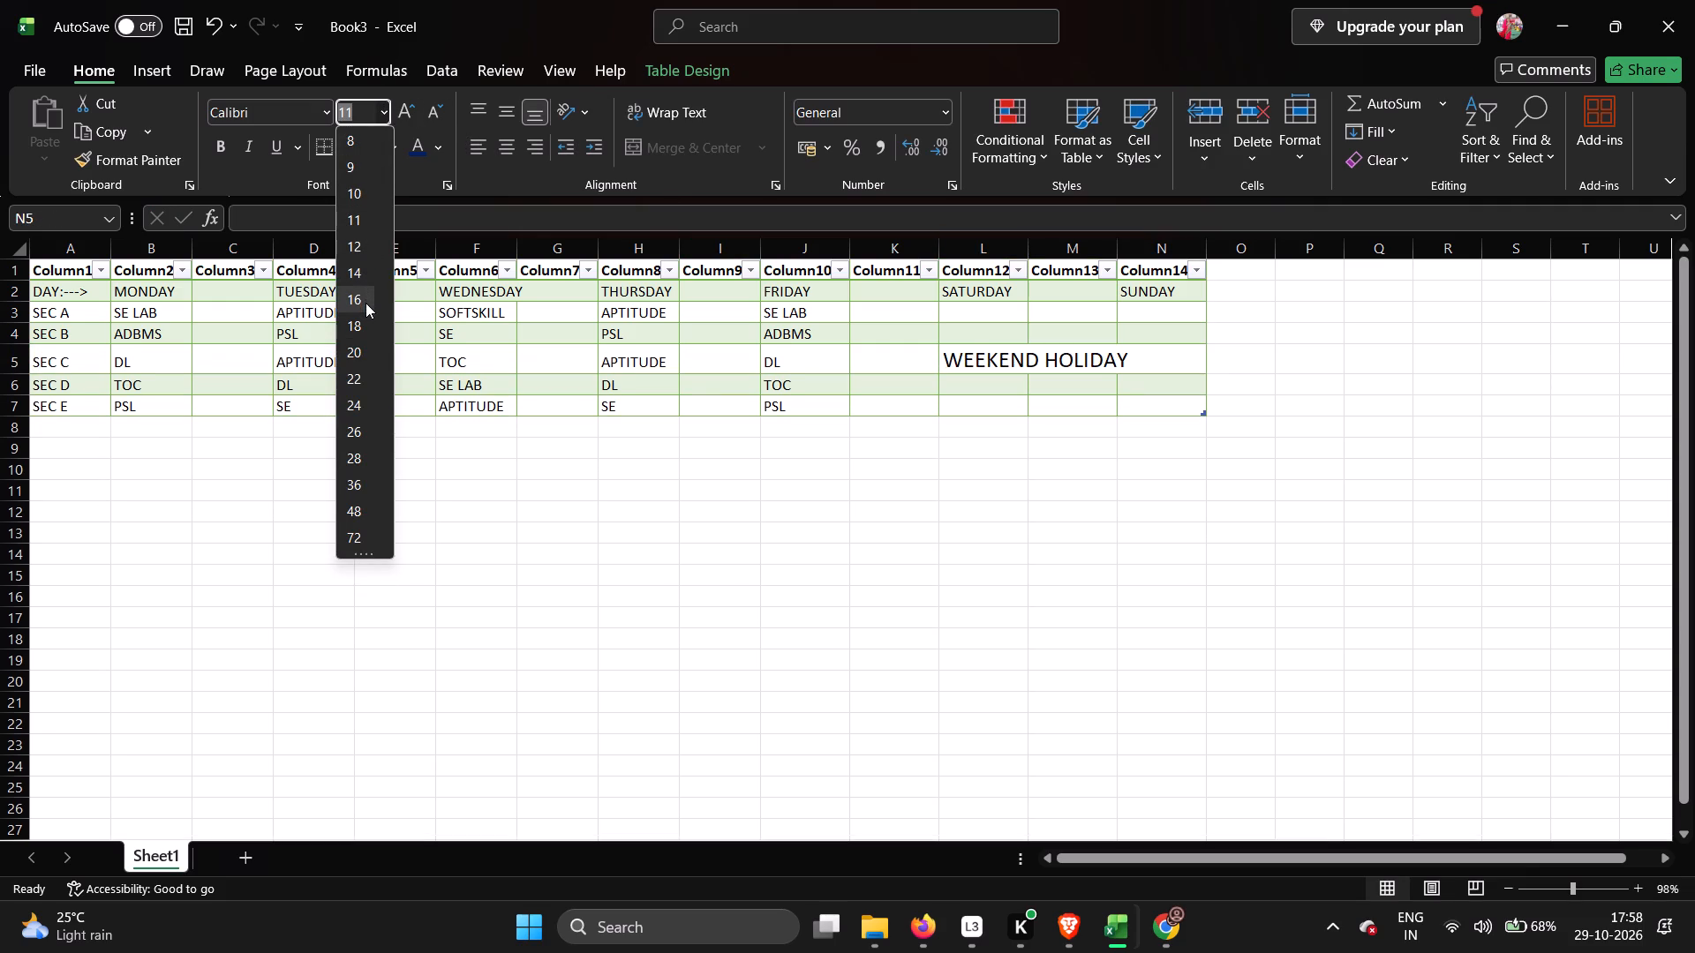
{"action": "left_click", "coordinate": [363, 352]}
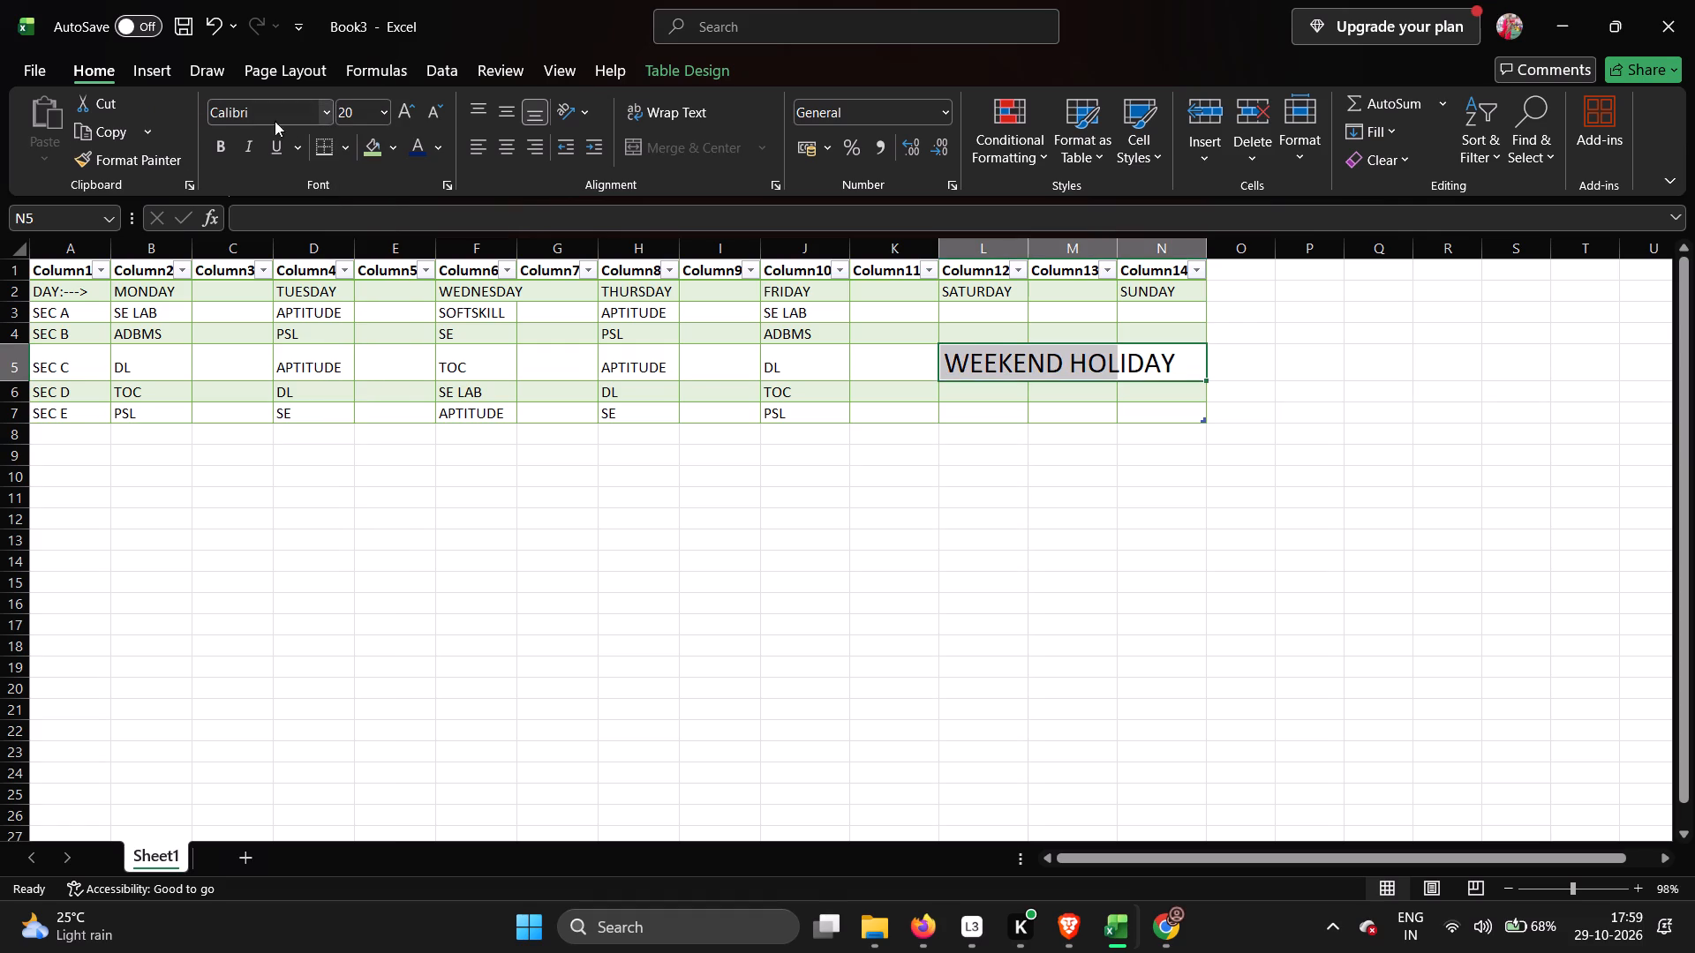
{"action": "left_click", "coordinate": [222, 149]}
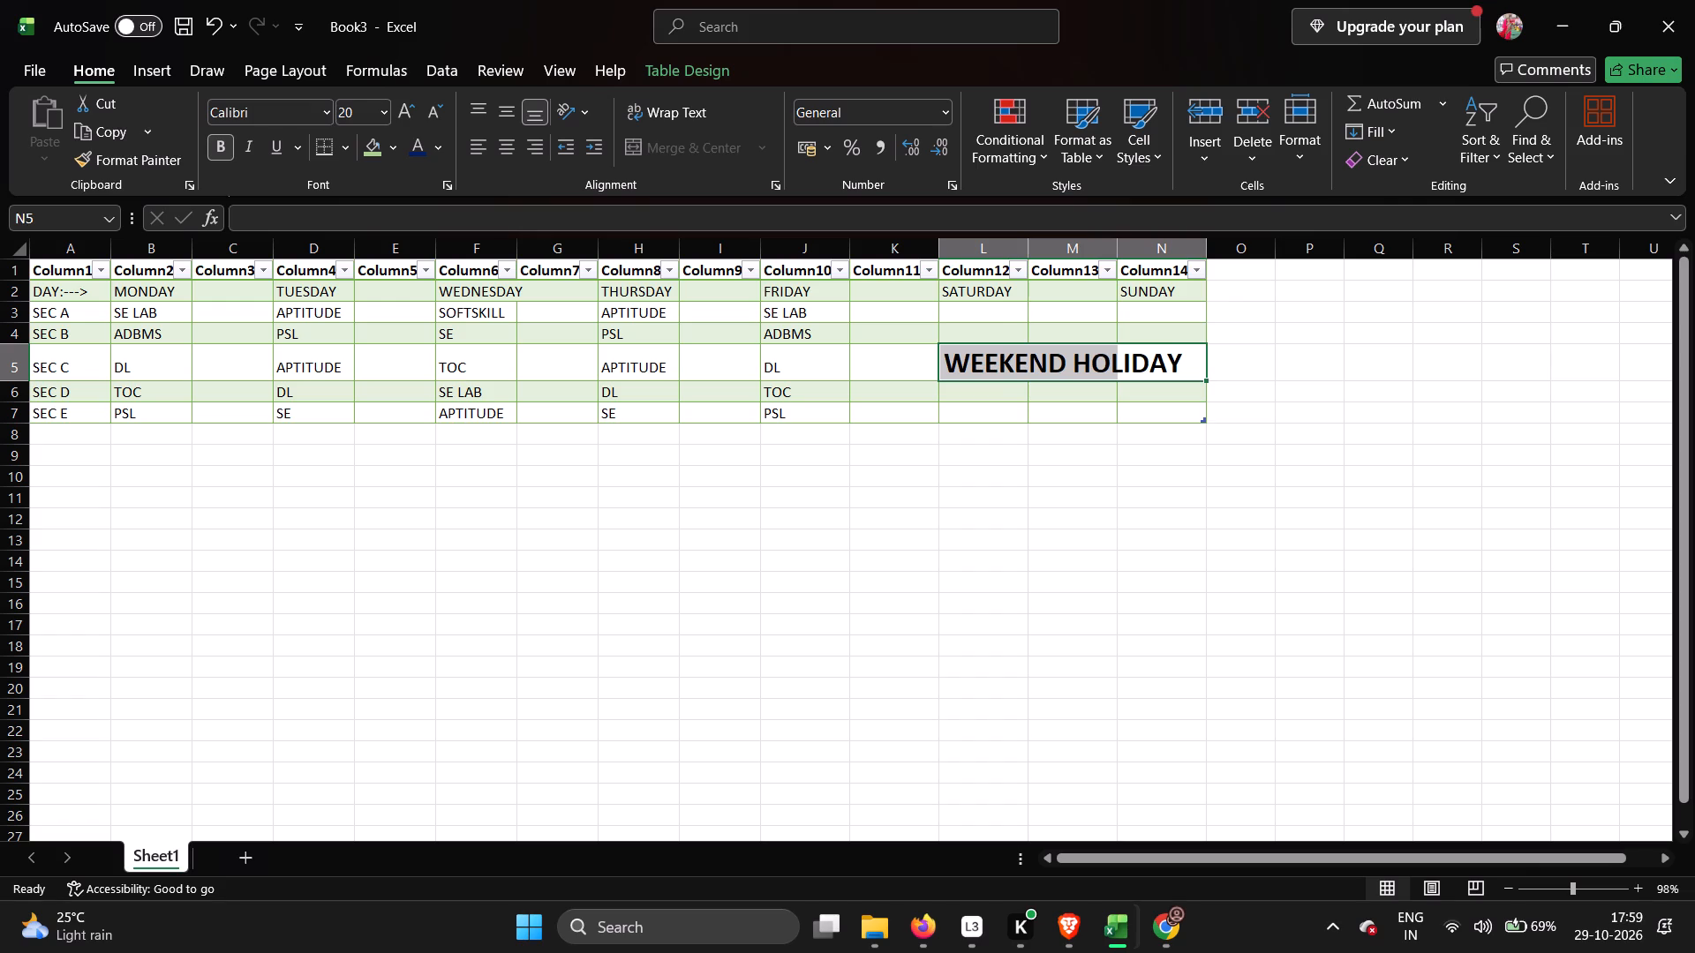
{"action": "left_click", "coordinate": [337, 448]}
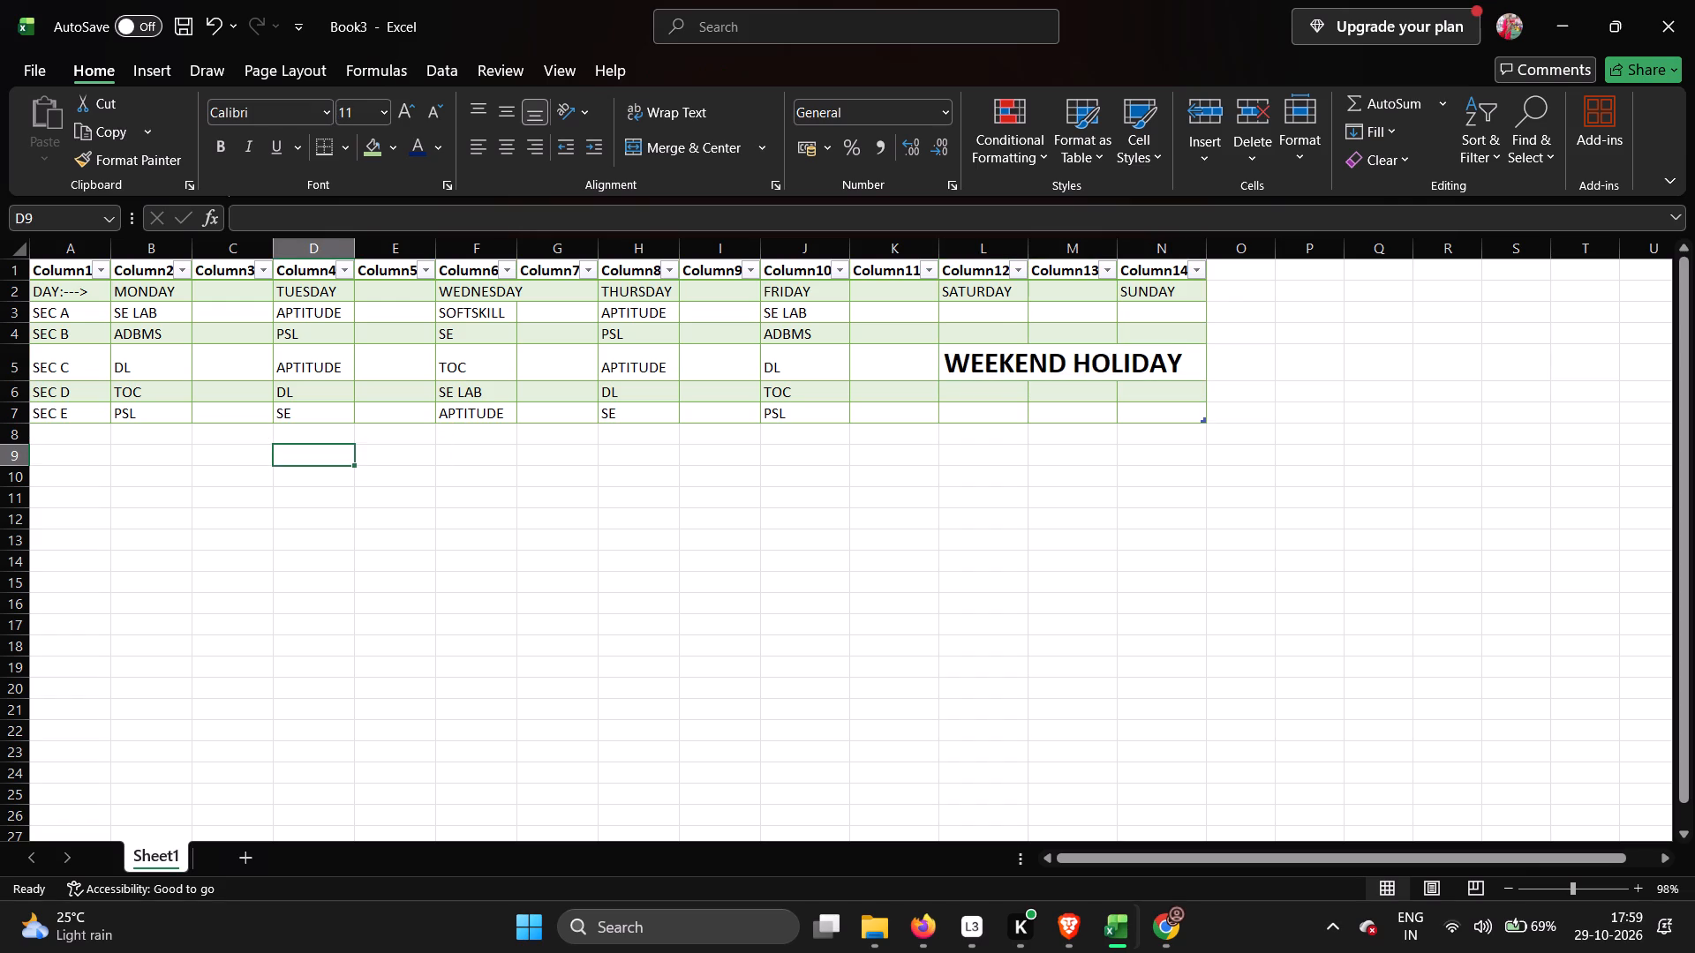
Fill the MONDAY SE LAB cell B3 for section A with the orange theme colour.
{"action": "left_click", "coordinate": [166, 309]}
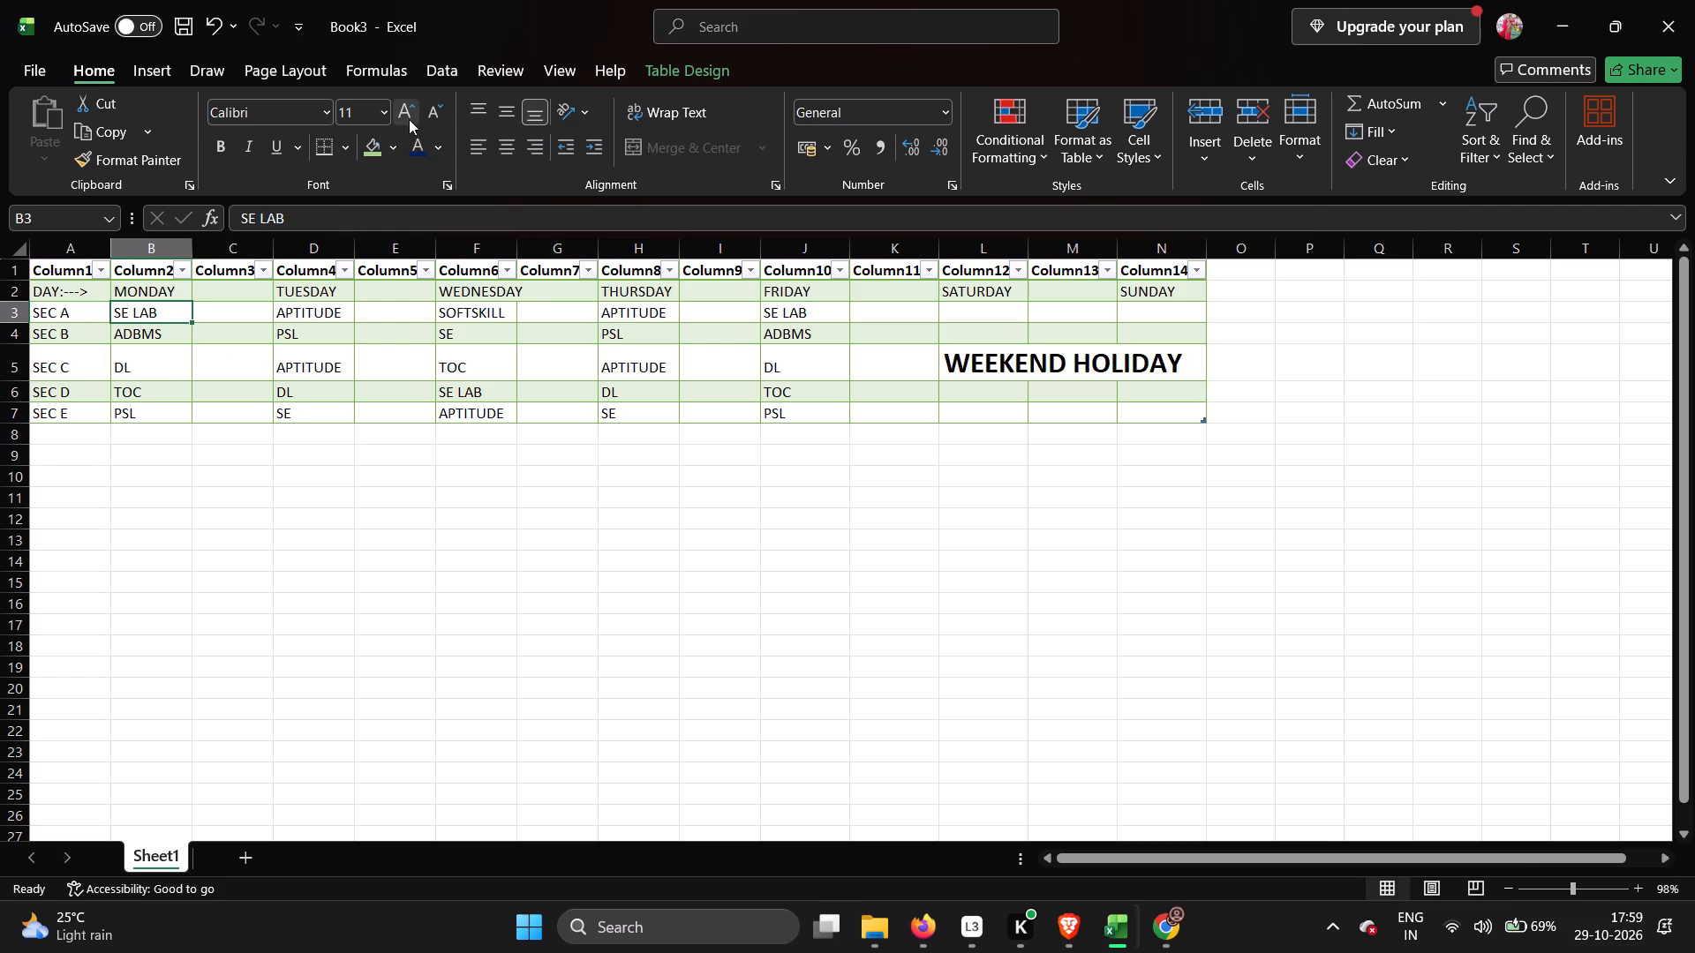
{"action": "left_click", "coordinate": [386, 115]}
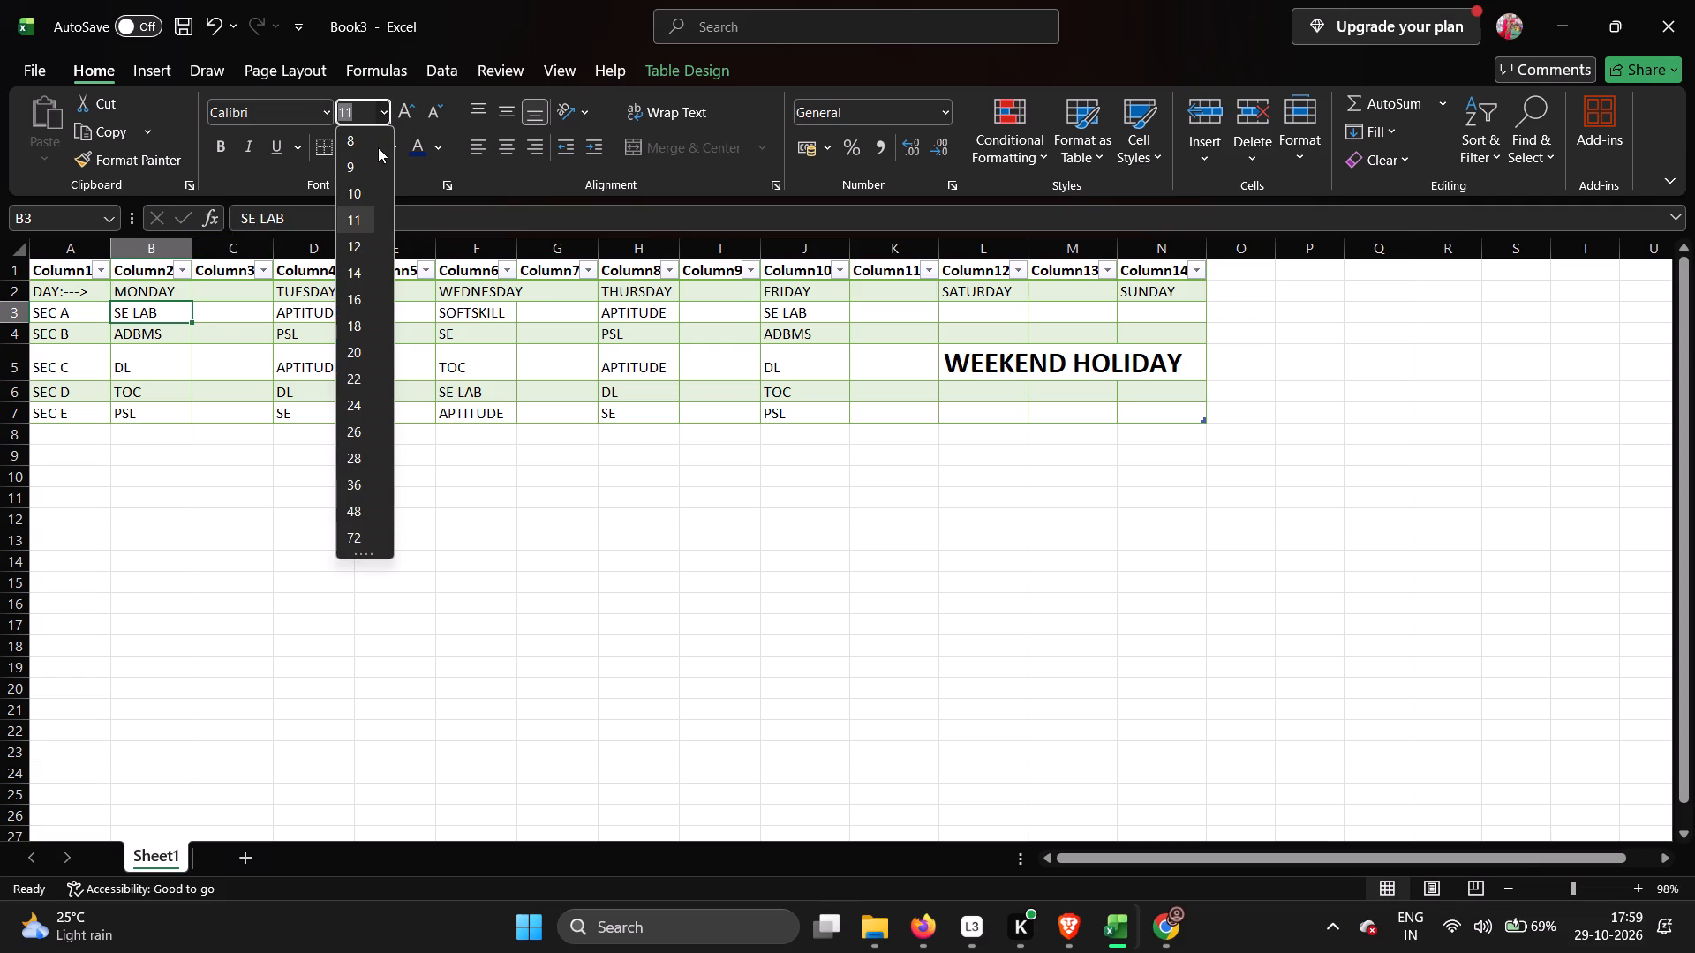
{"action": "left_click", "coordinate": [440, 144]}
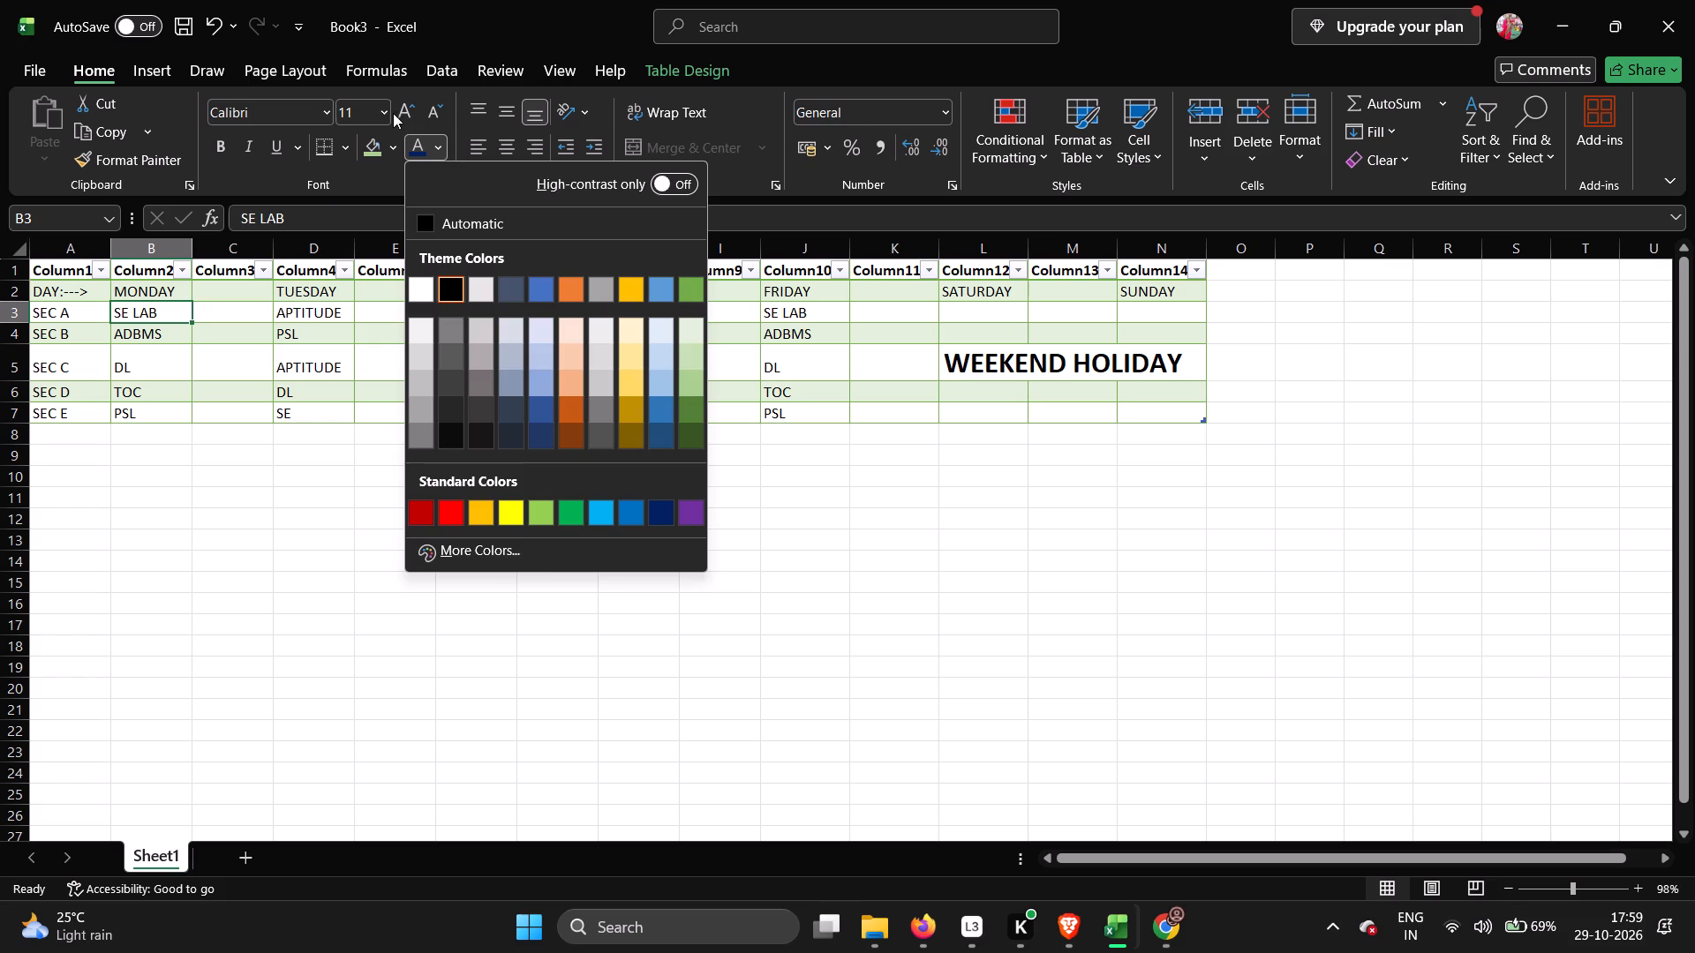
{"action": "left_click", "coordinate": [392, 148]}
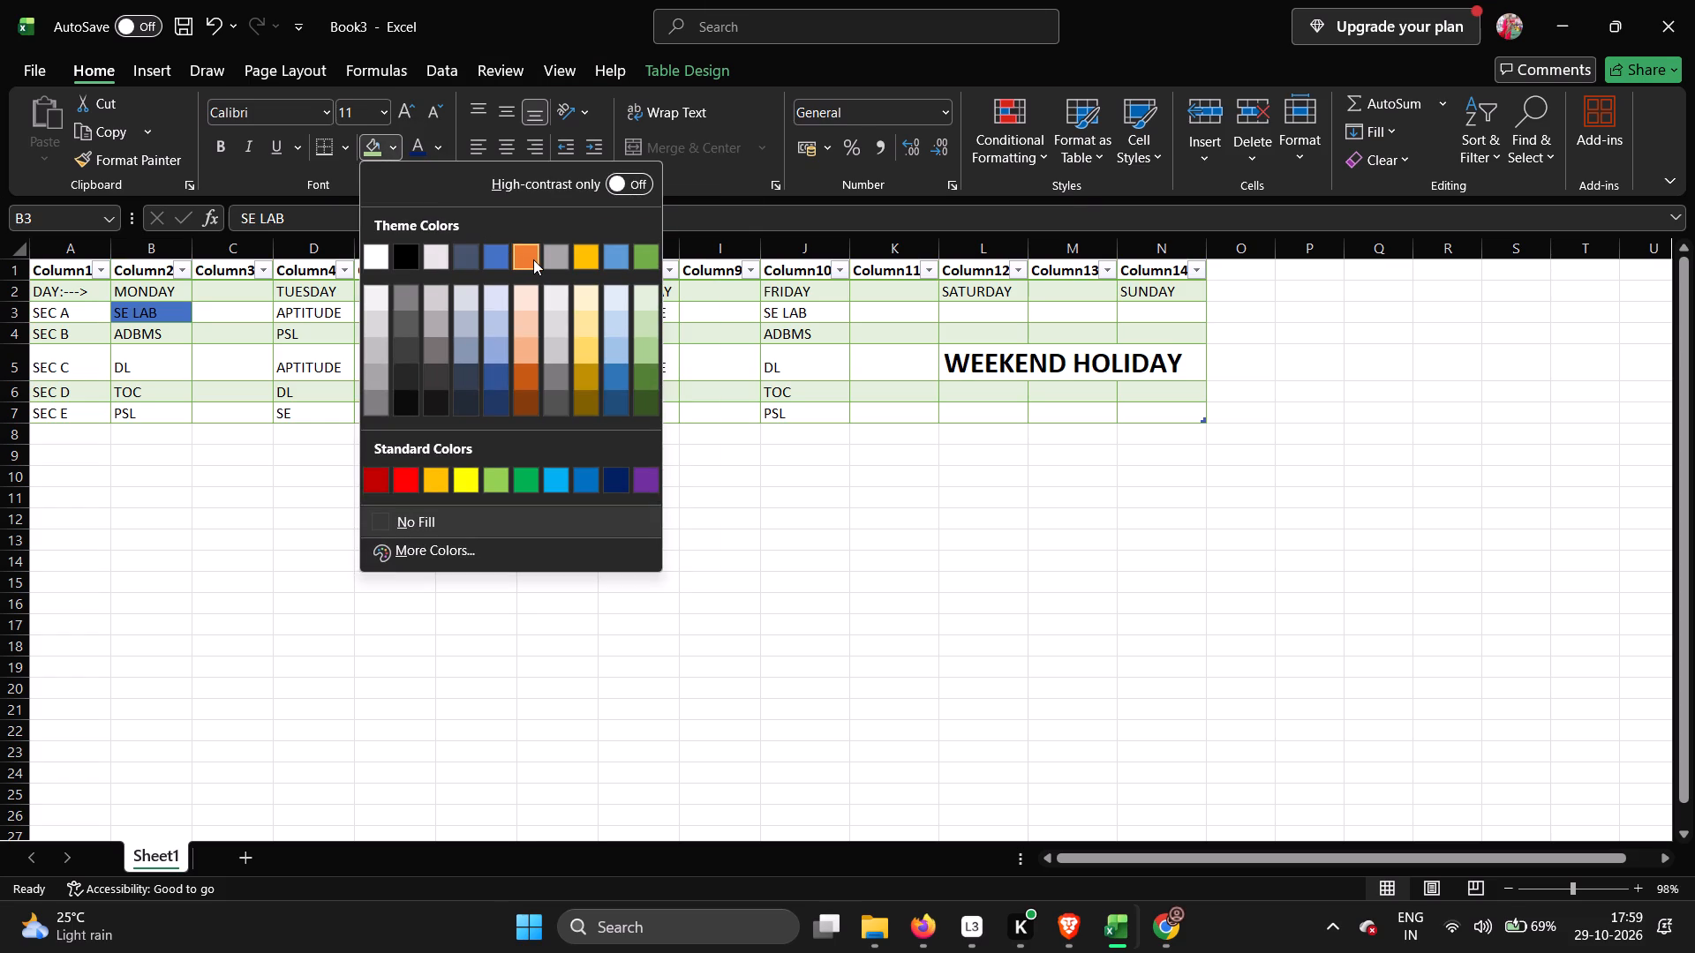
{"action": "left_click", "coordinate": [533, 259]}
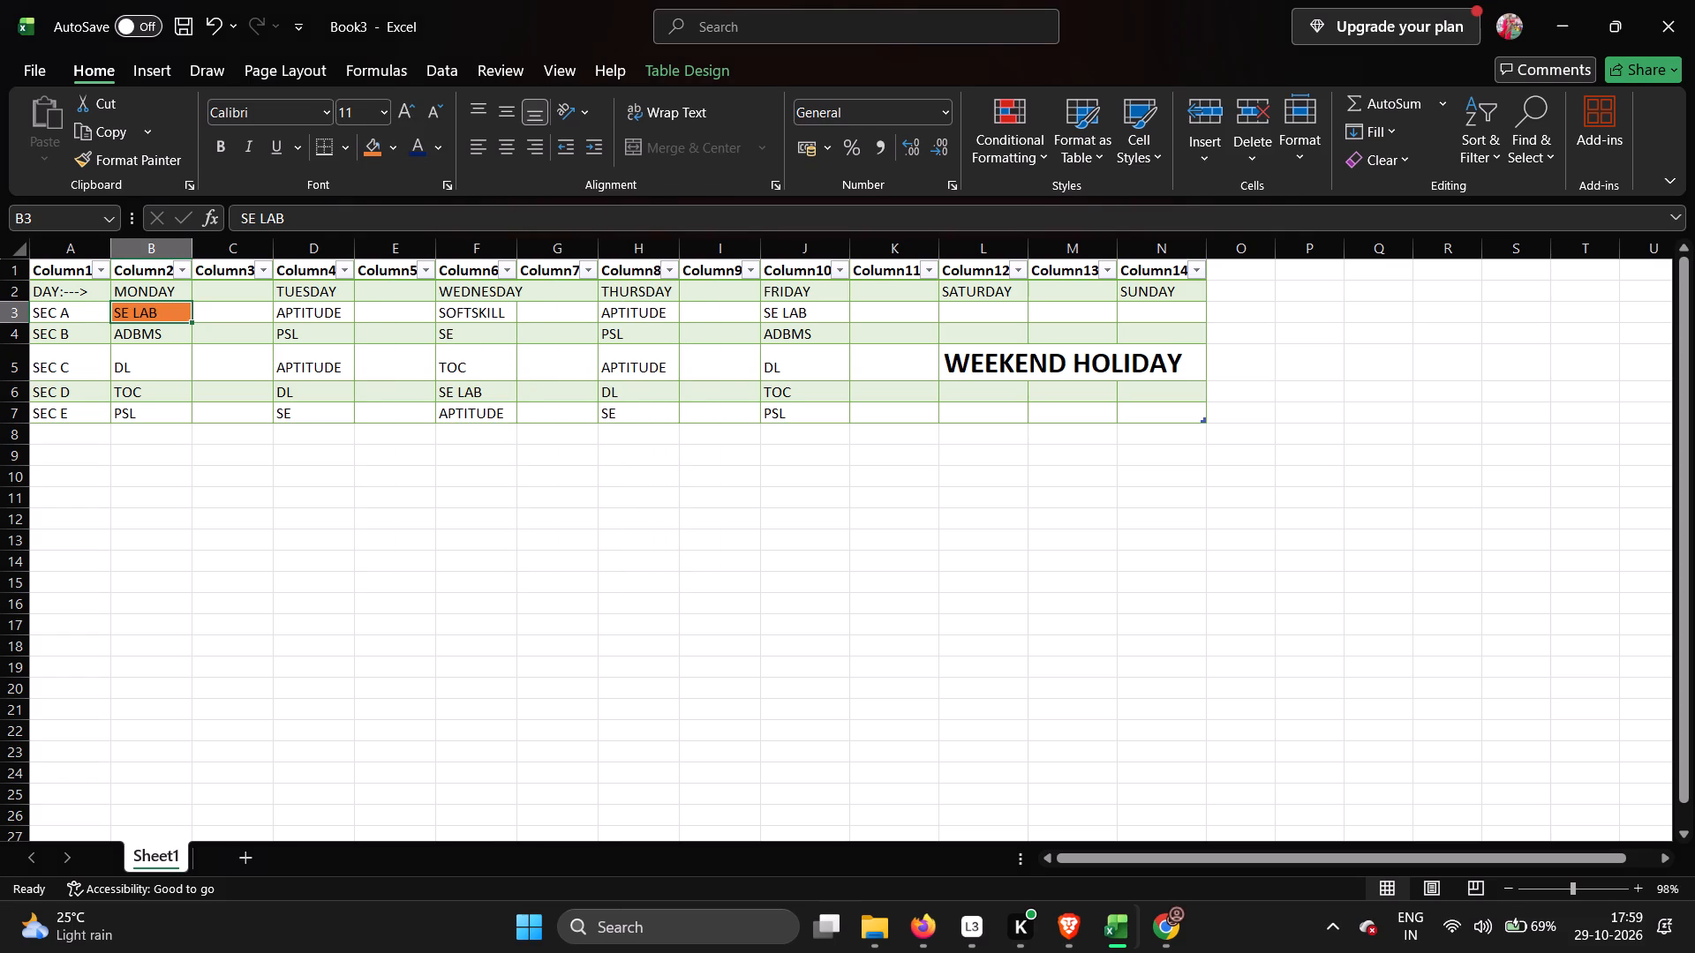
Fill the remaining SE LAB cells F6 and J3 with the same orange theme colour.
{"action": "left_click", "coordinate": [486, 393]}
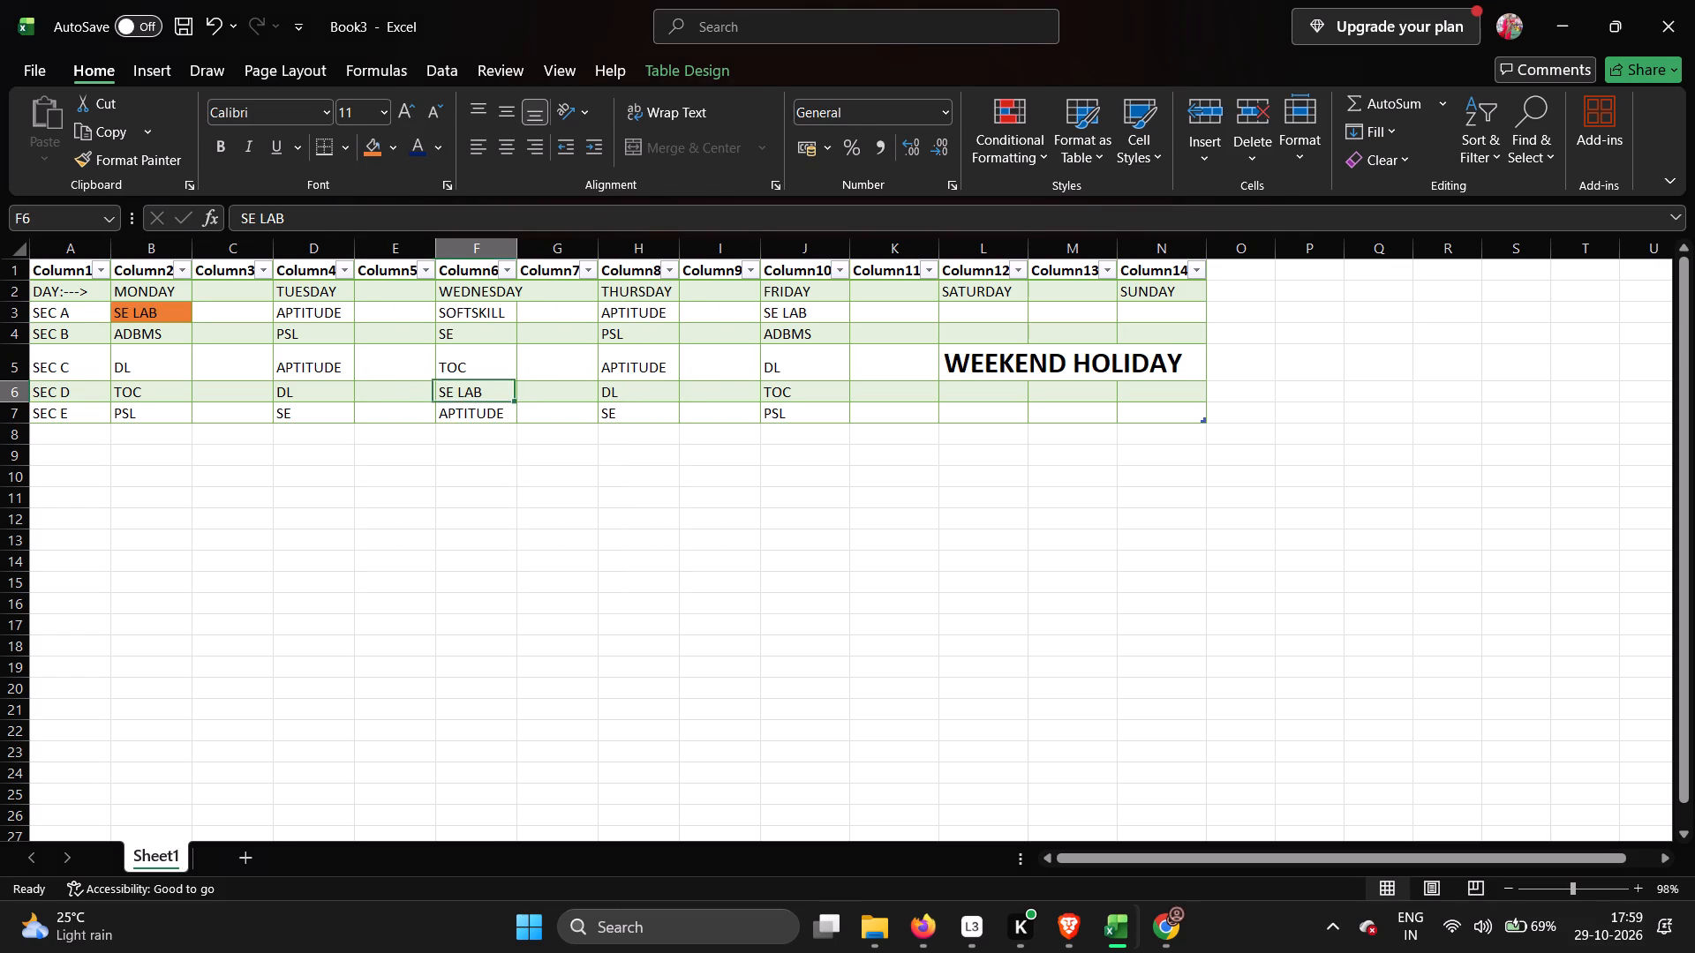
{"action": "left_click", "coordinate": [376, 152]}
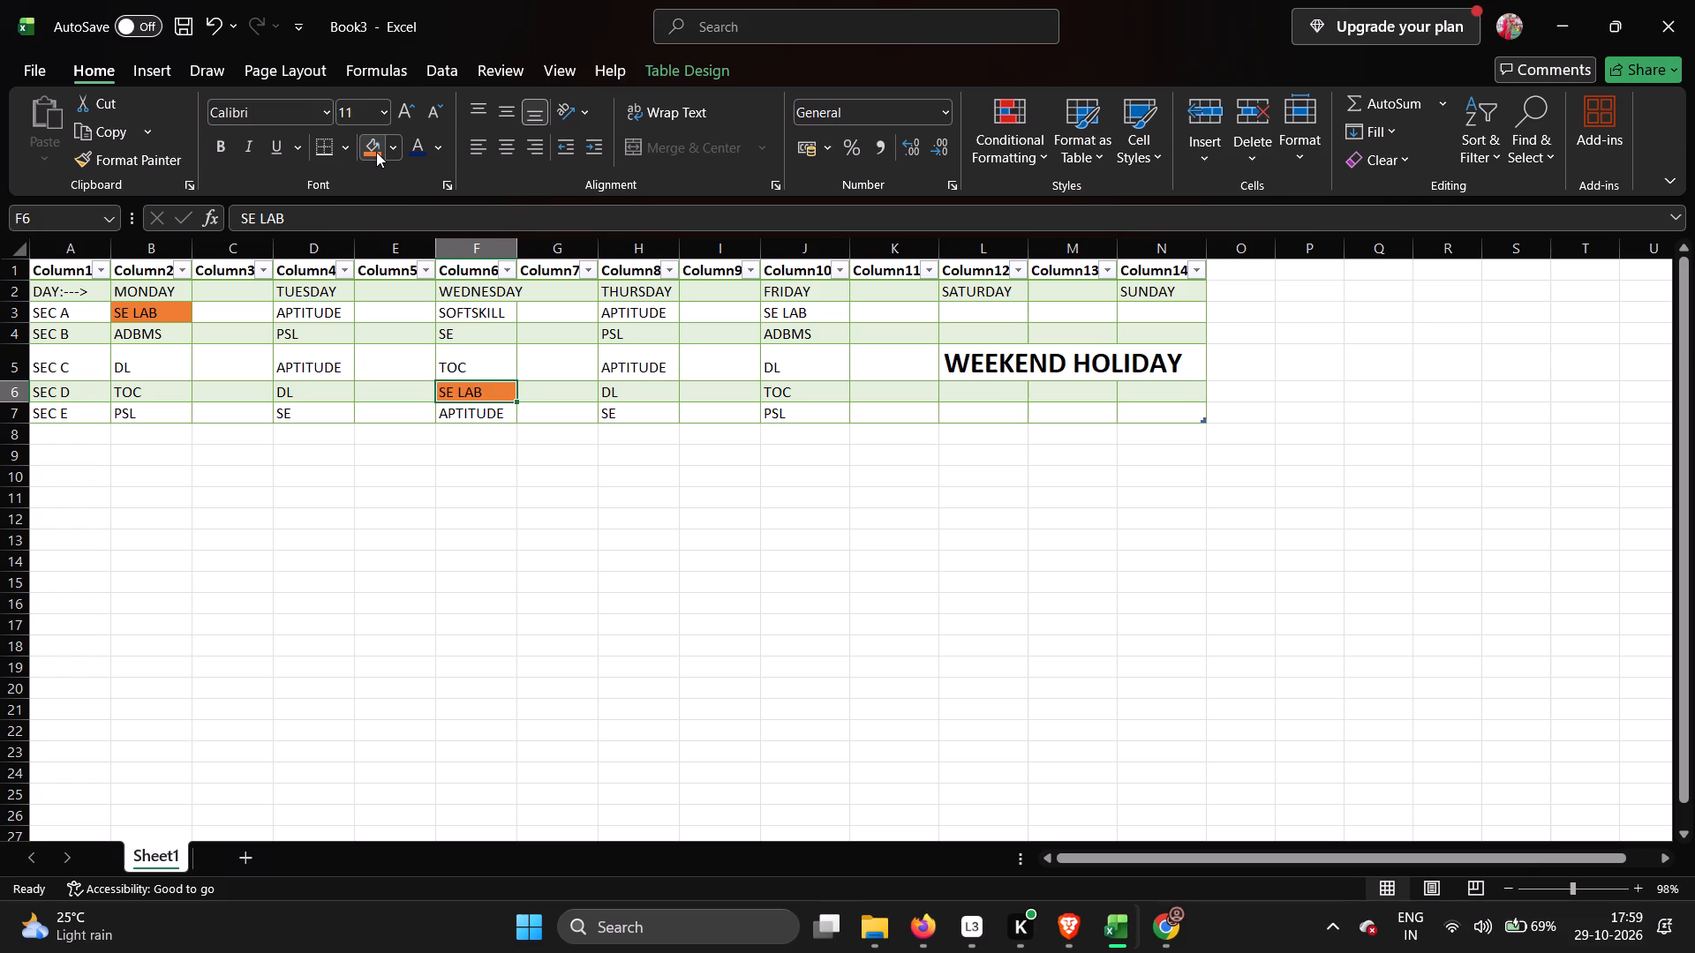
{"action": "left_click", "coordinate": [794, 312]}
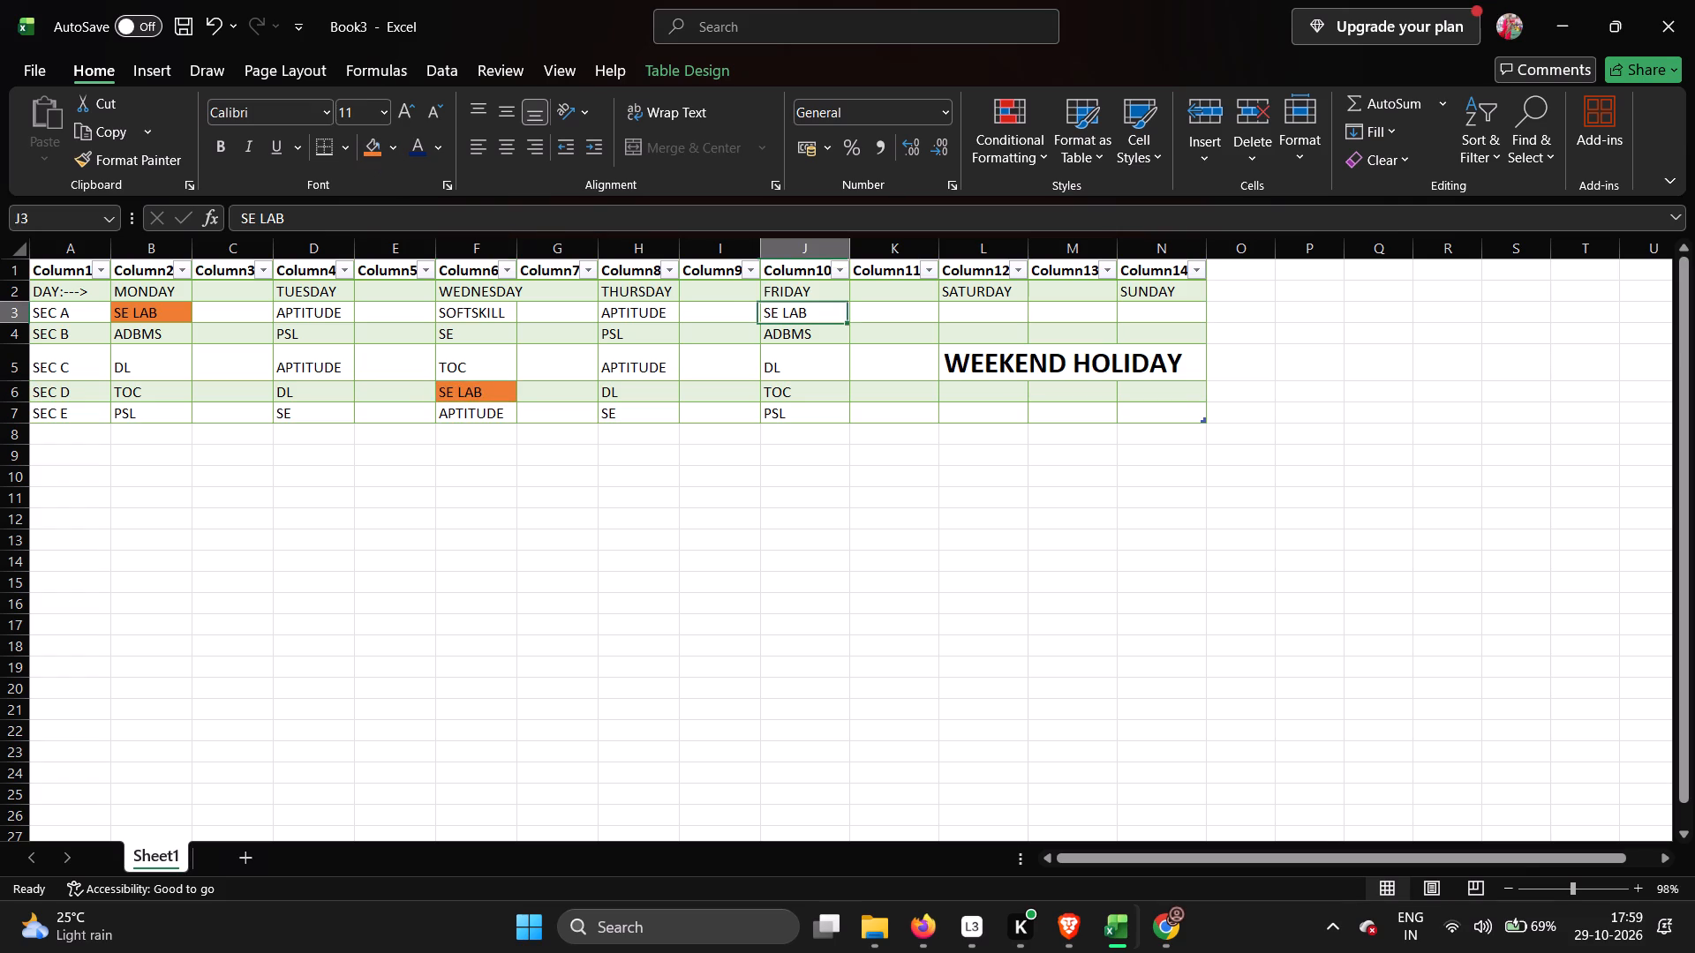
{"action": "left_click", "coordinate": [368, 142]}
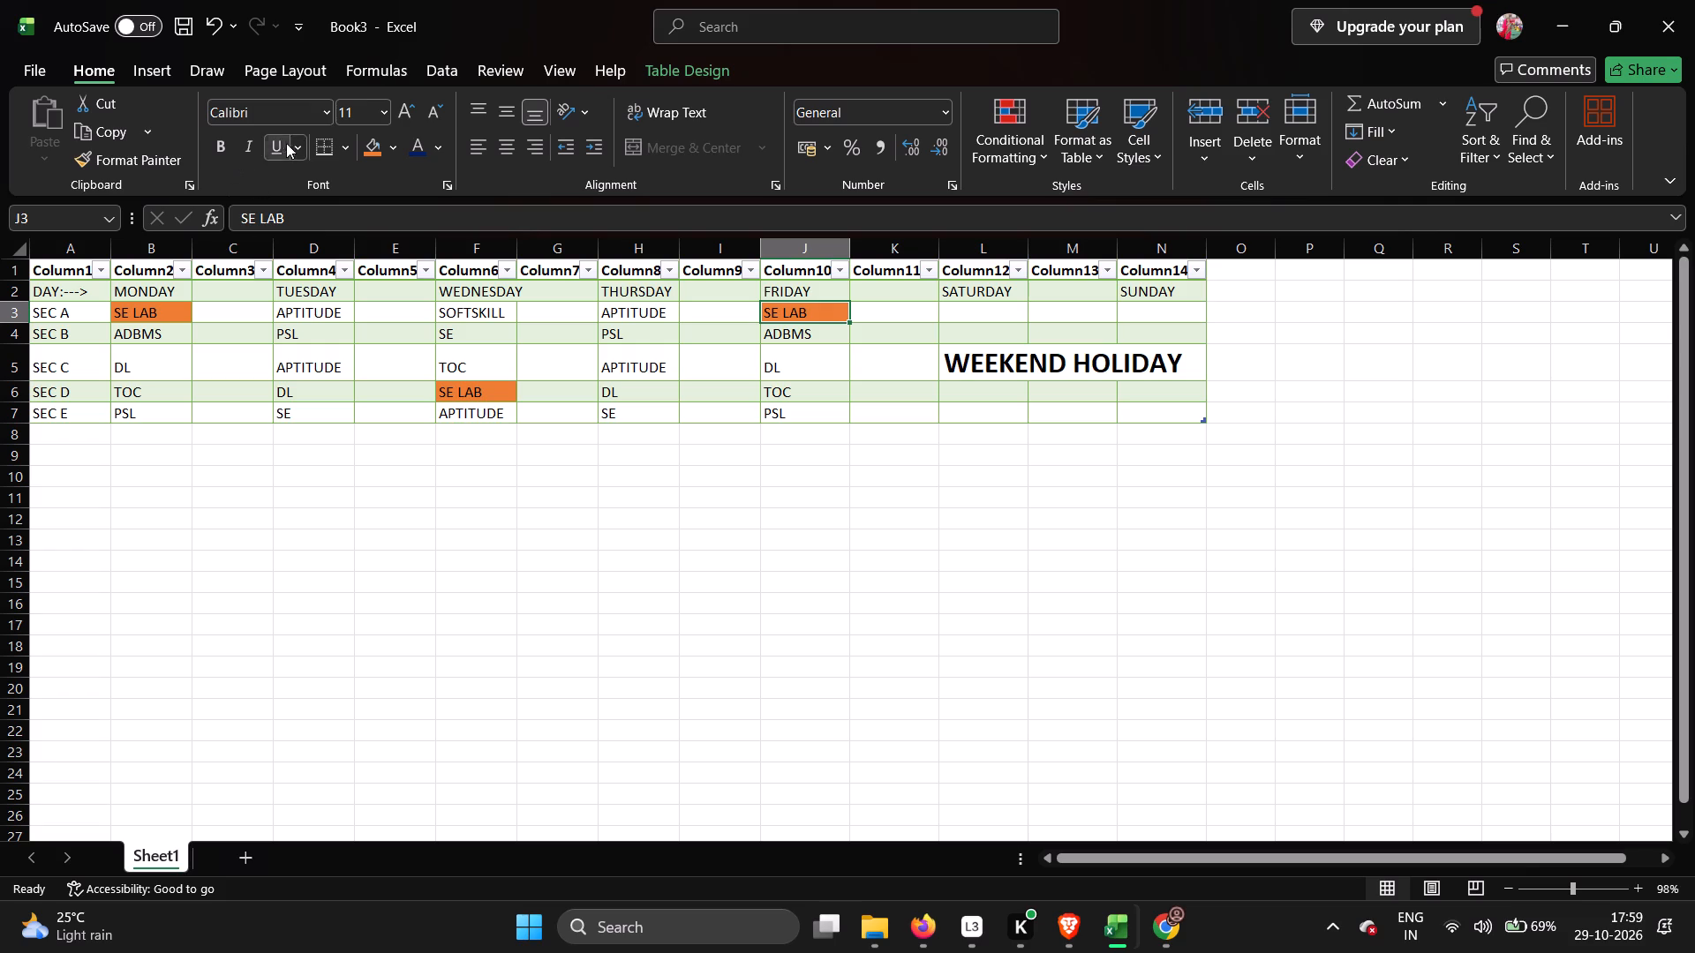
Fill the ADBMS cells B4 and J4 for section B with the standard light green colour.
{"action": "left_click", "coordinate": [383, 111]}
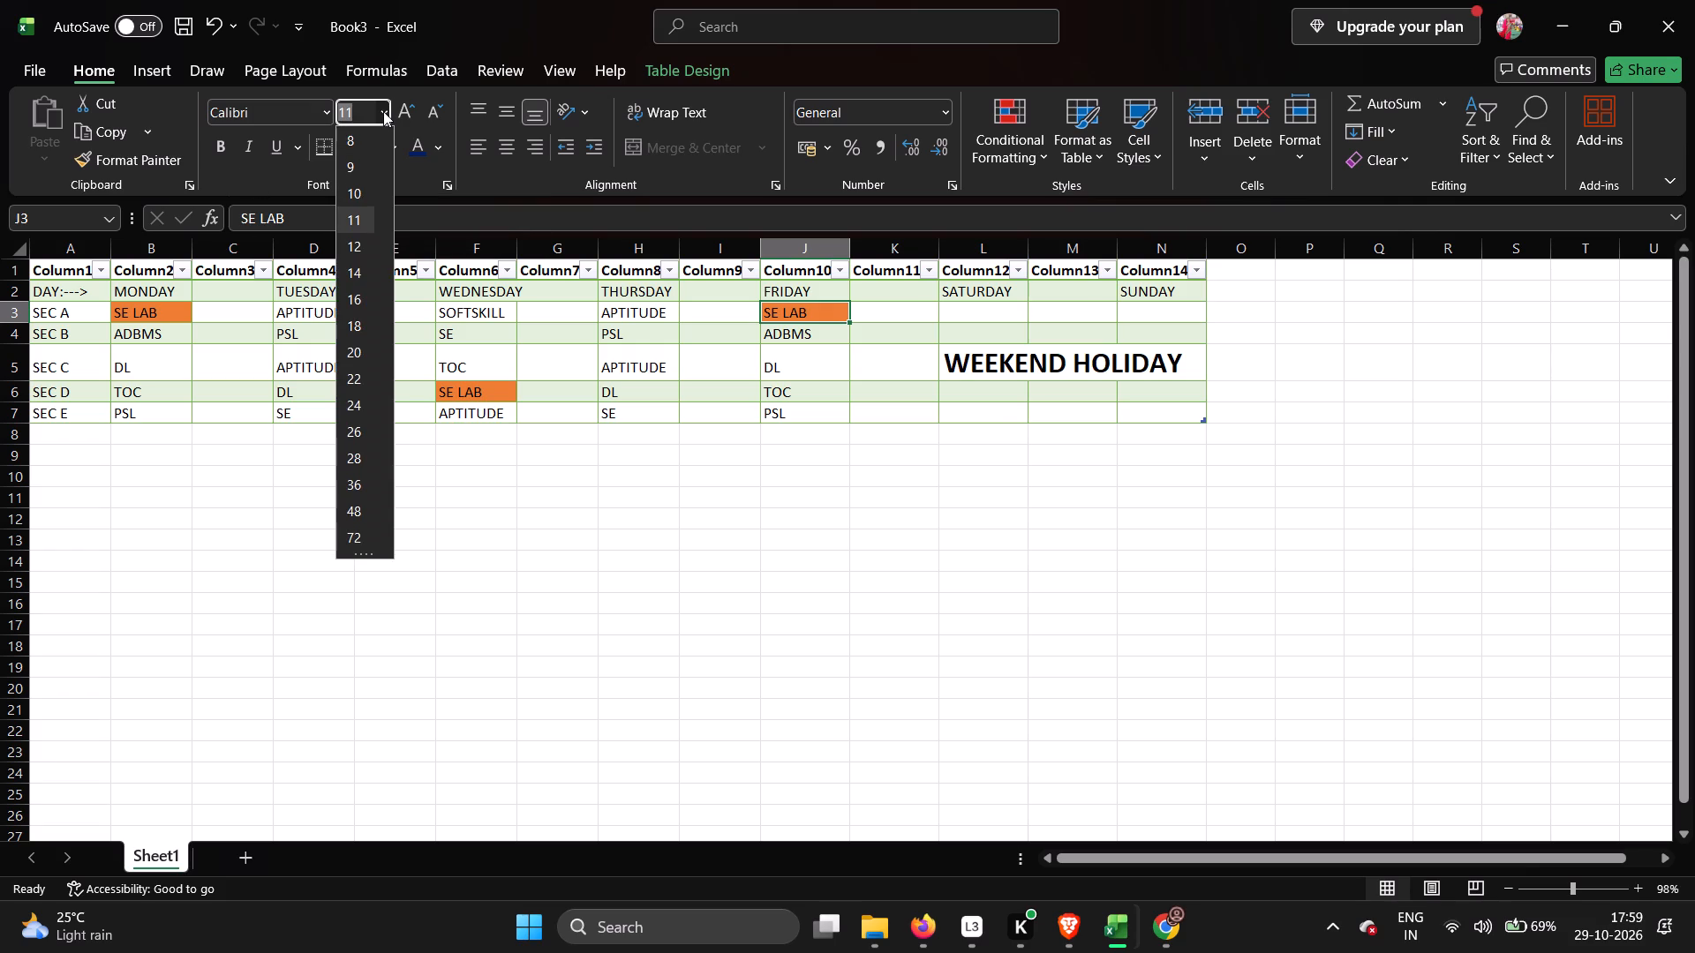
{"action": "left_click", "coordinate": [157, 322]}
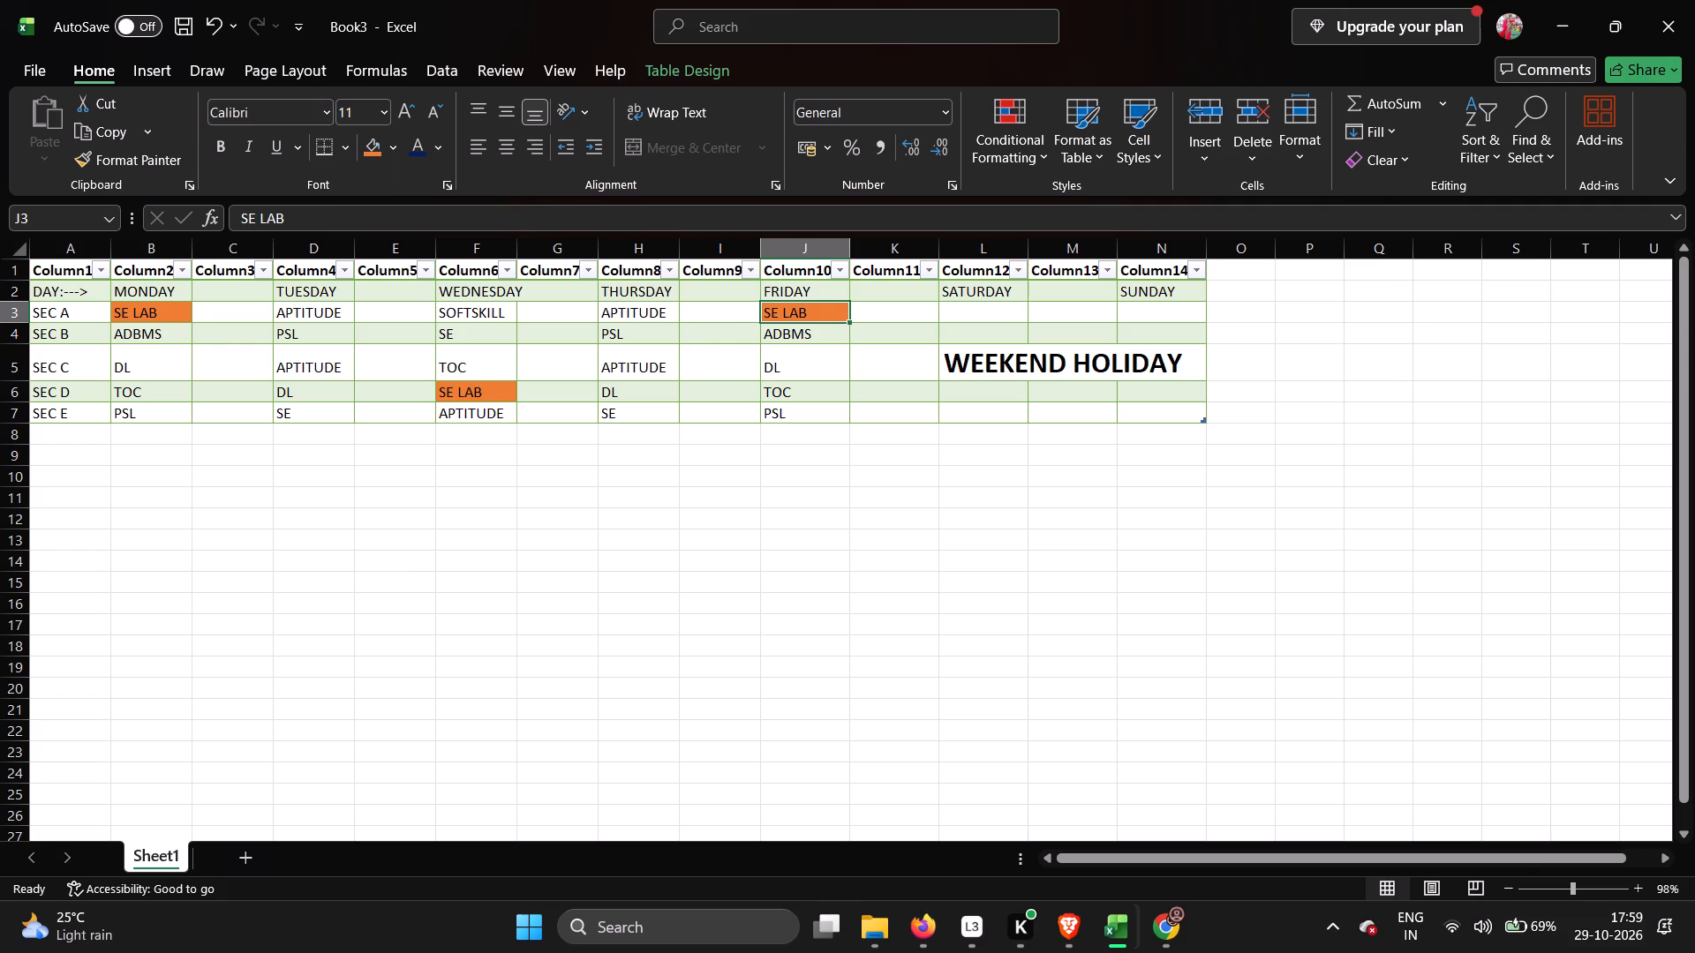
{"action": "left_click", "coordinate": [176, 330]}
{"action": "left_click", "coordinate": [382, 113]}
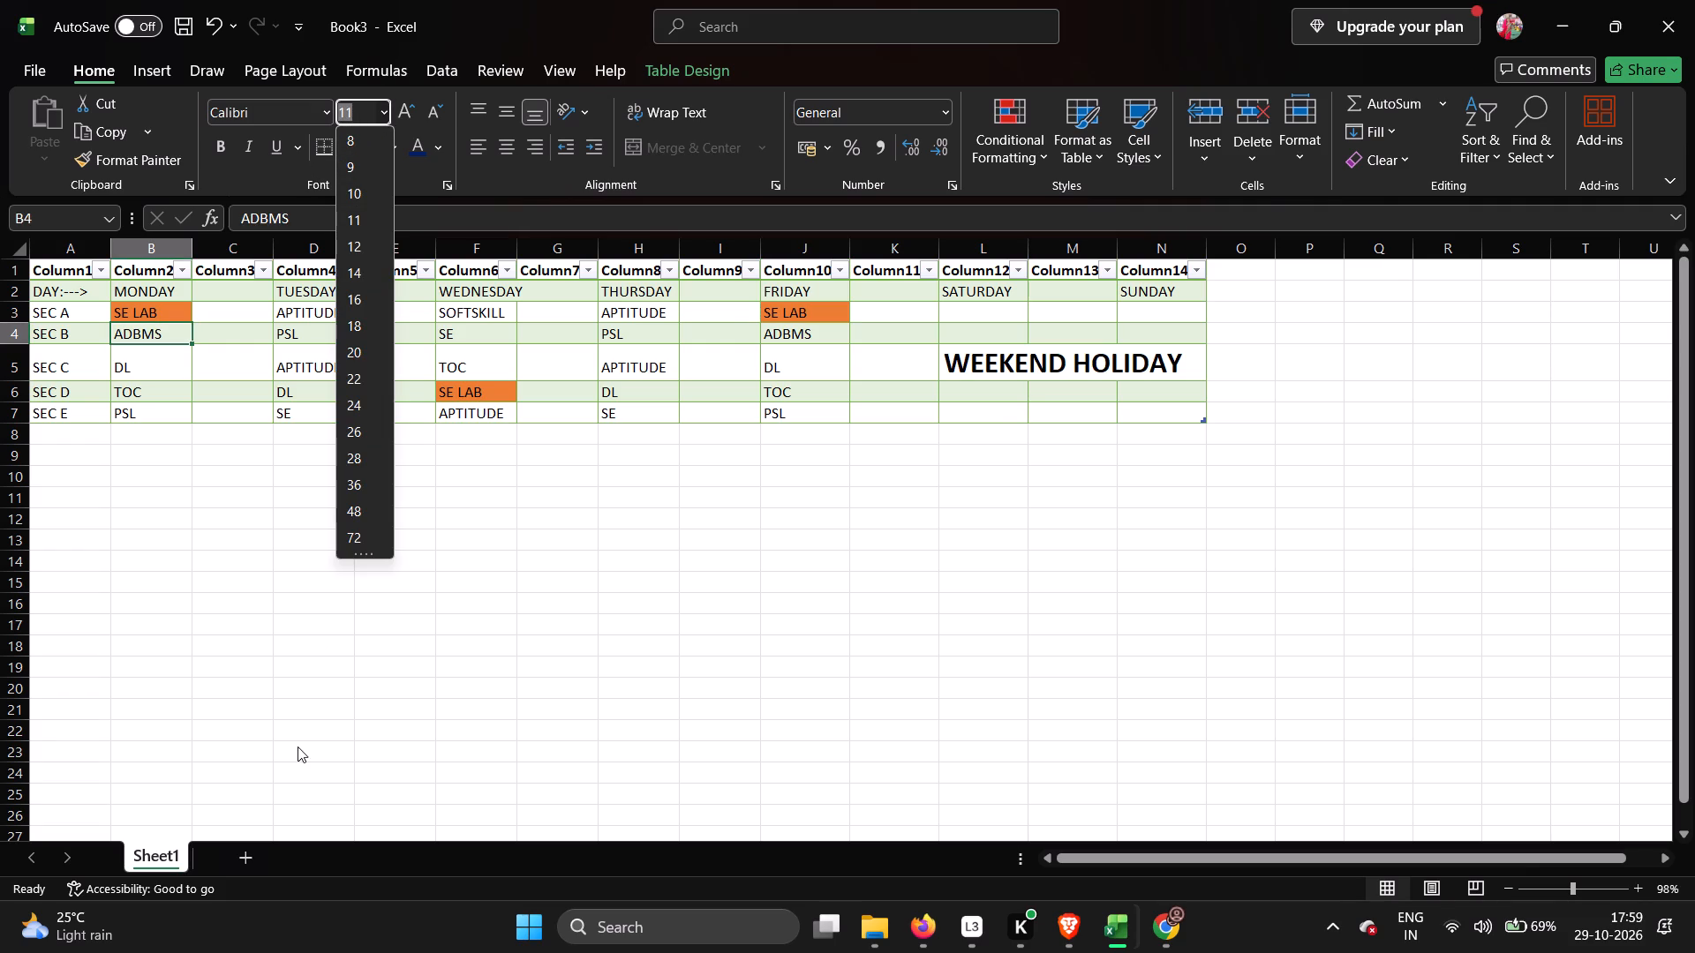
{"action": "left_click", "coordinate": [237, 165]}
{"action": "left_click", "coordinate": [397, 145]}
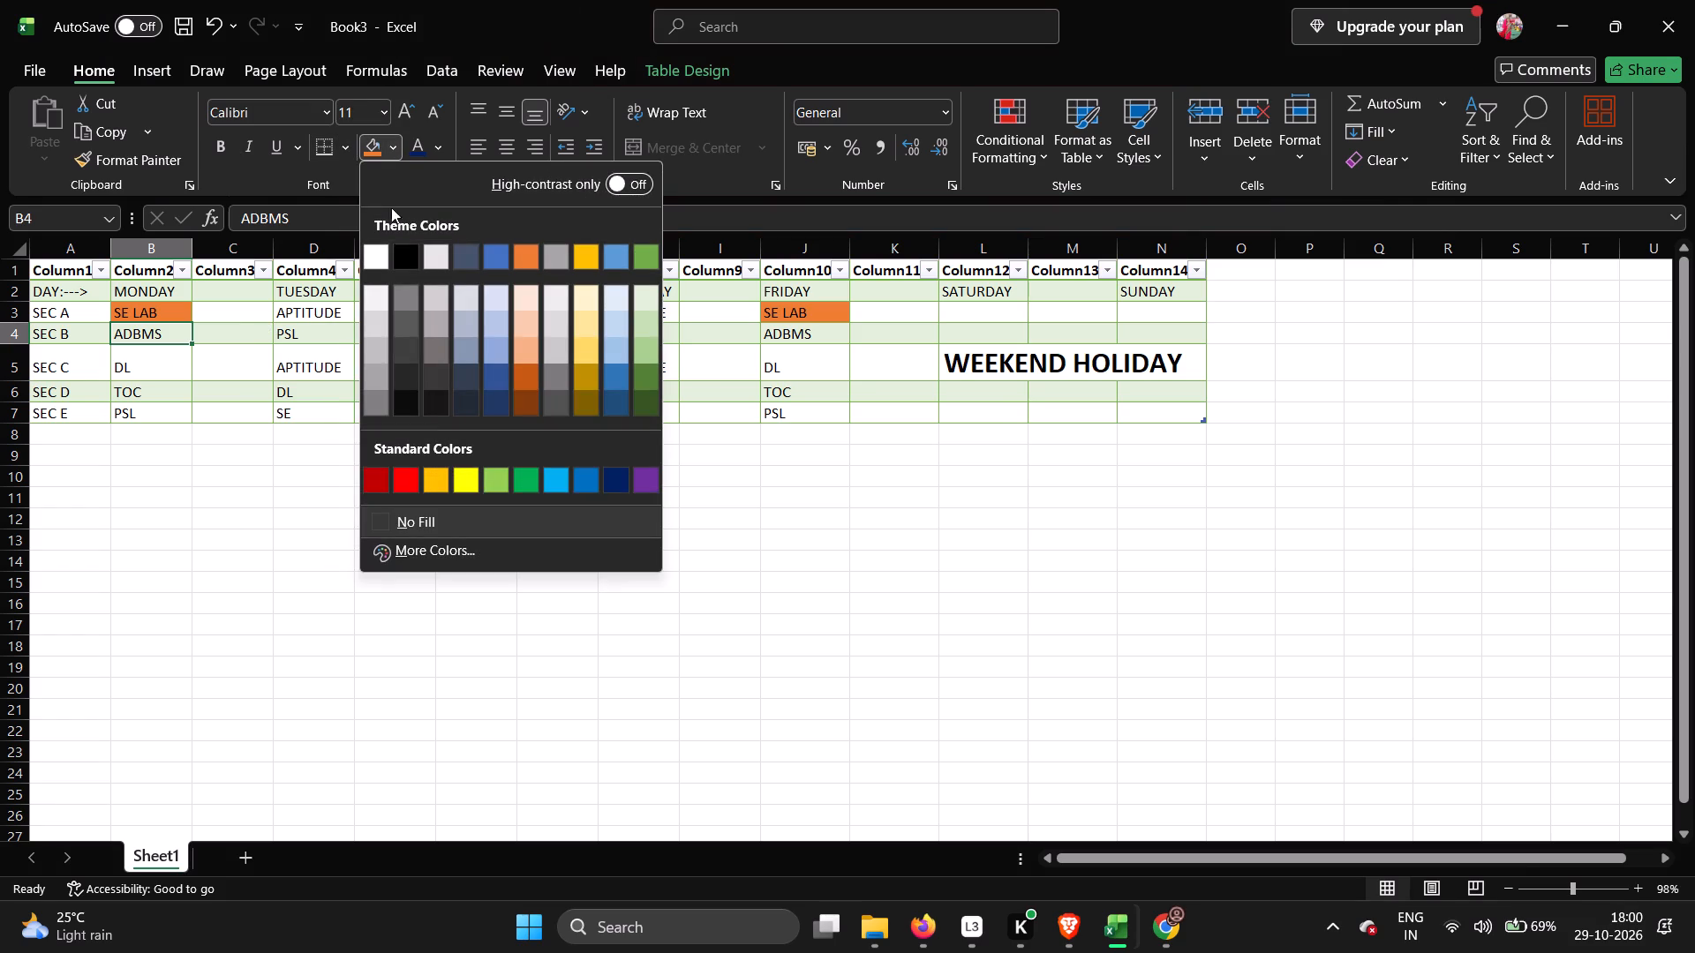
{"action": "left_click", "coordinate": [502, 477]}
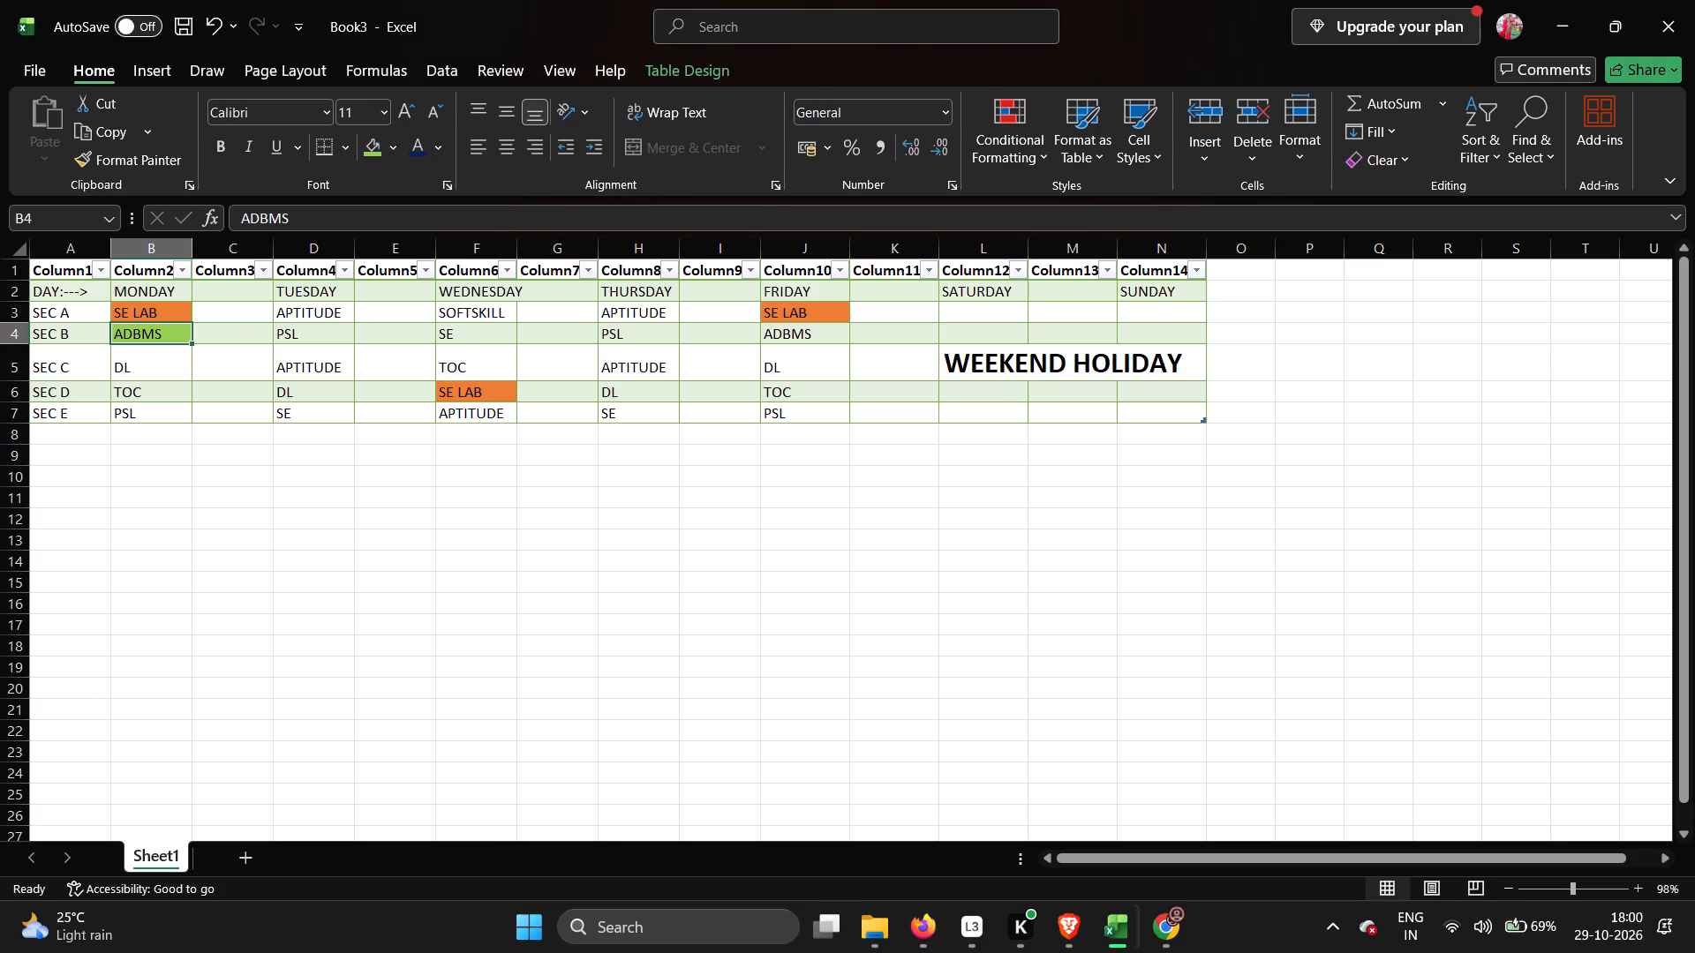
{"action": "left_click", "coordinate": [810, 329]}
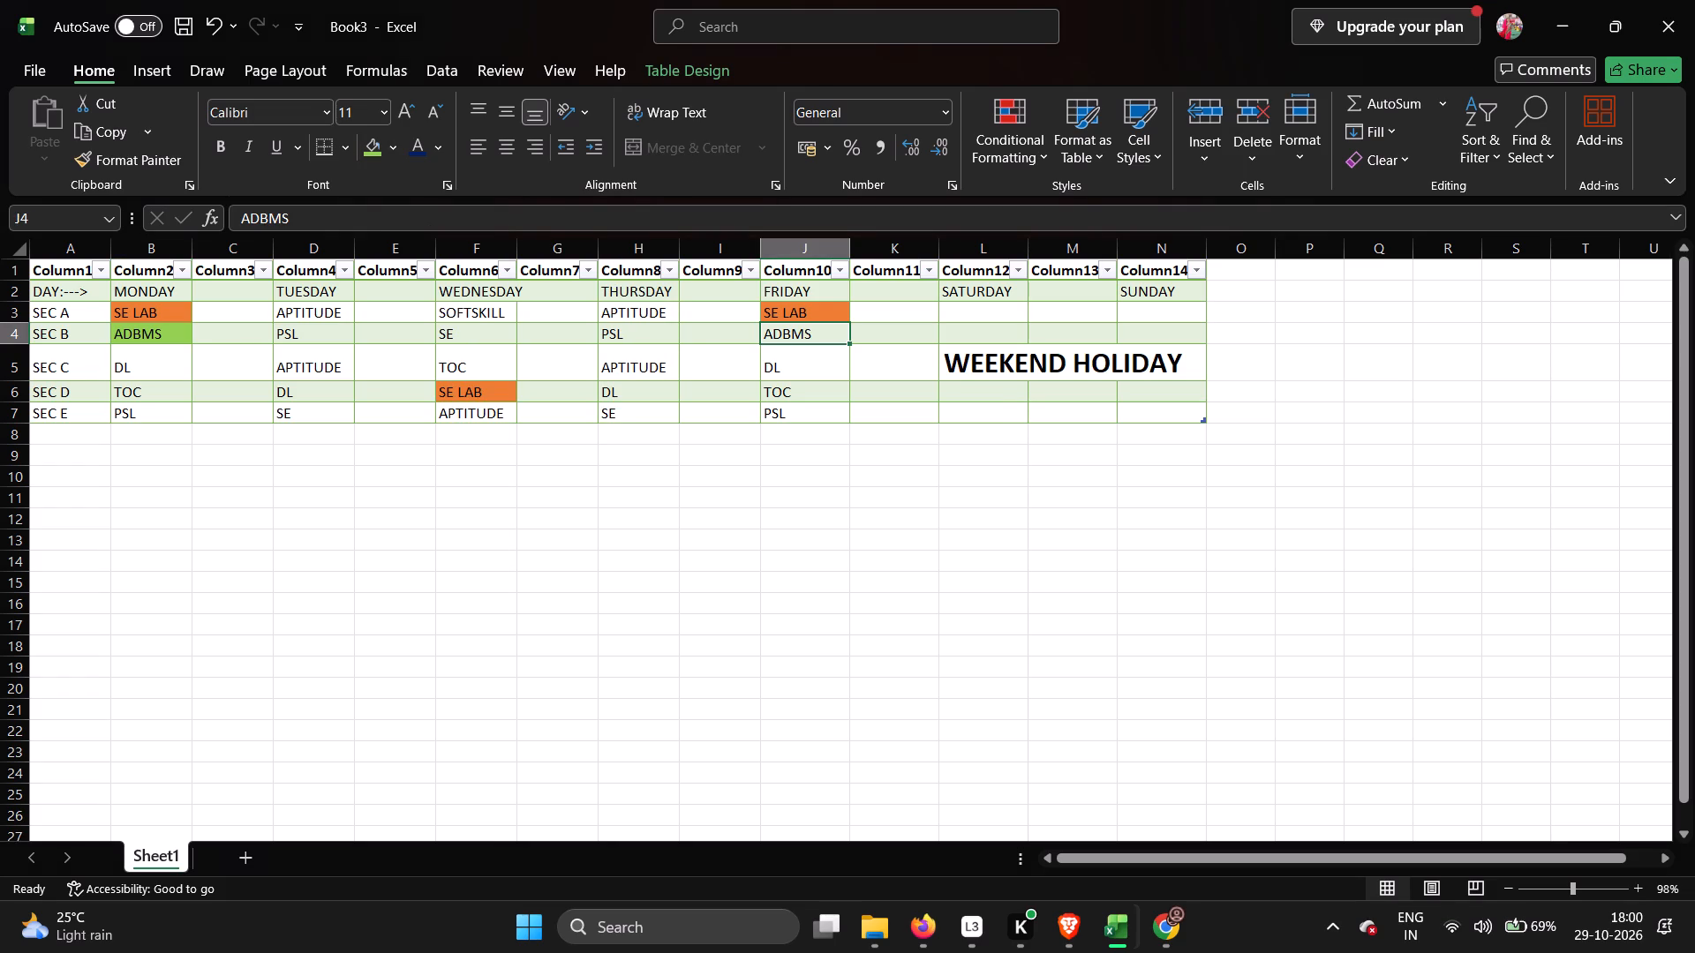
{"action": "left_click", "coordinate": [370, 143]}
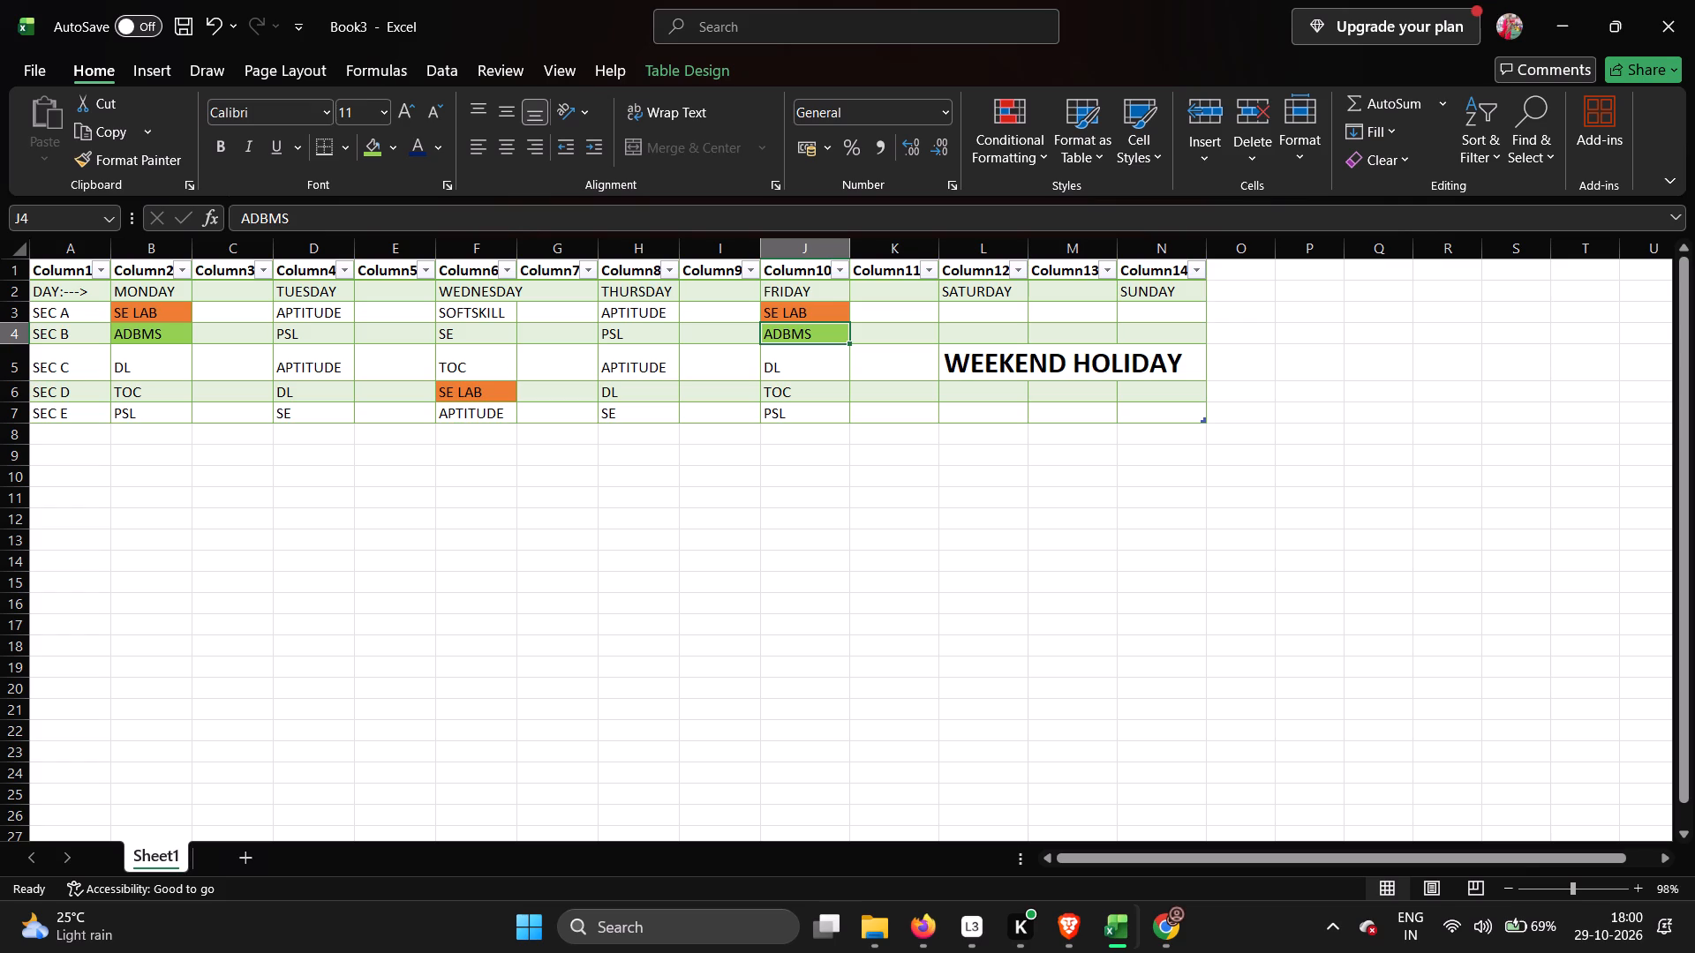
Fill the PSL cells B7, D4, H4 and J7 with the amber-orange standard colour.
{"action": "left_click", "coordinate": [146, 411]}
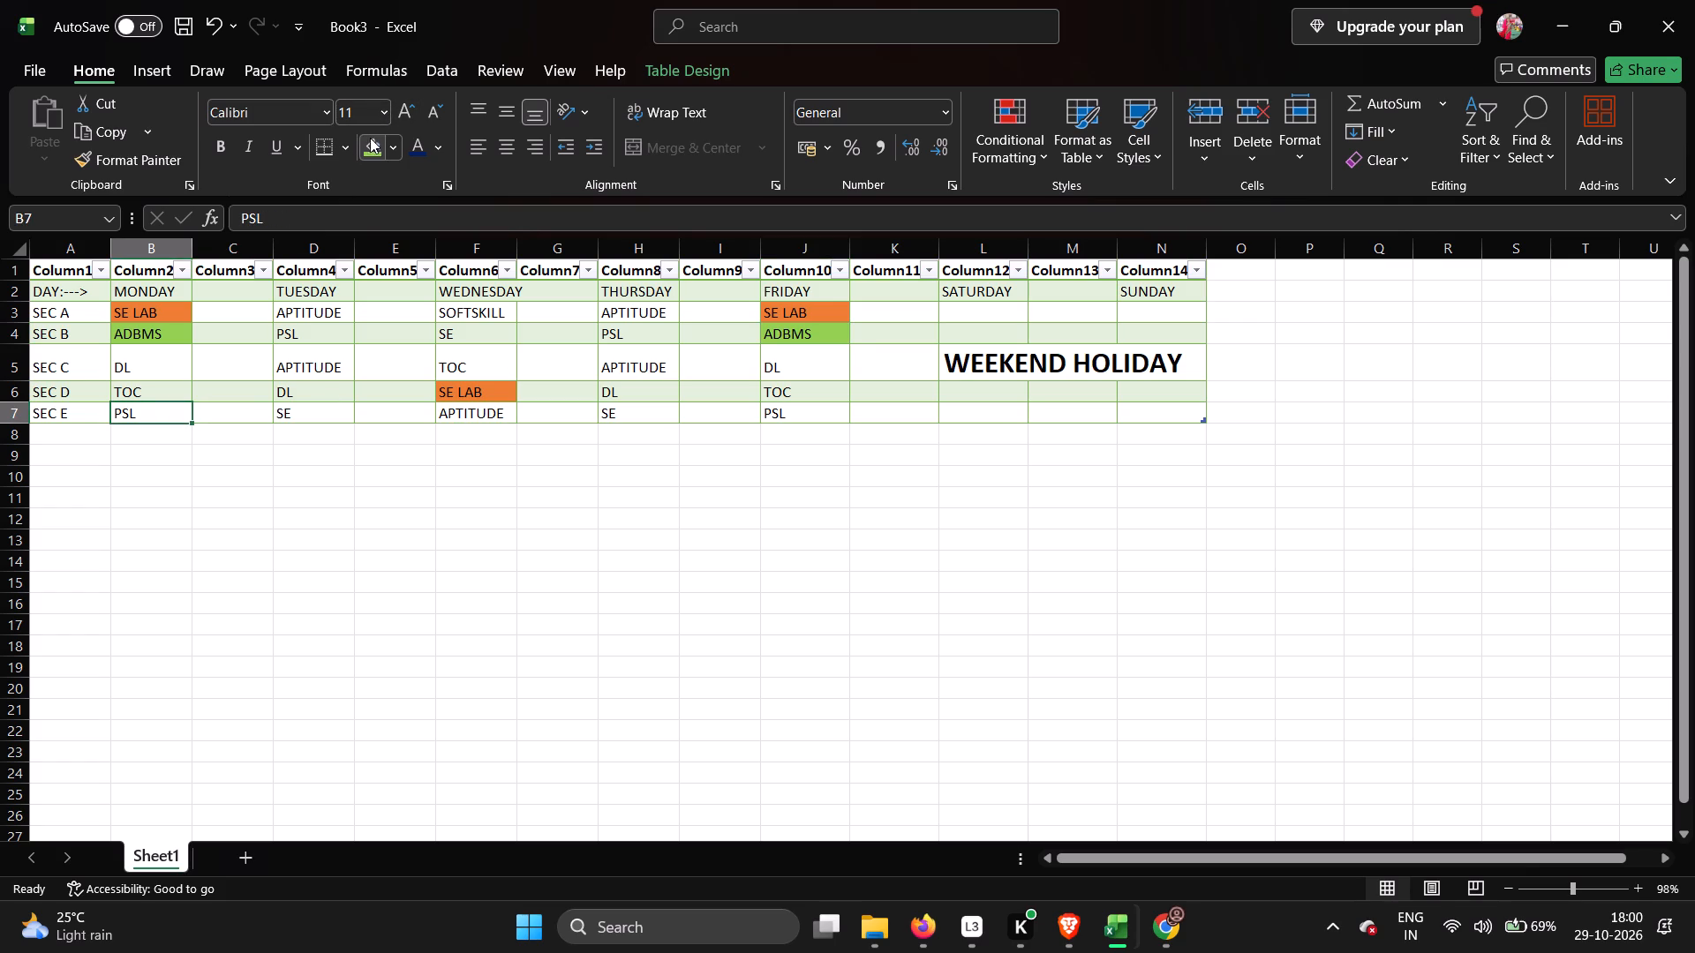
{"action": "left_click", "coordinate": [390, 149]}
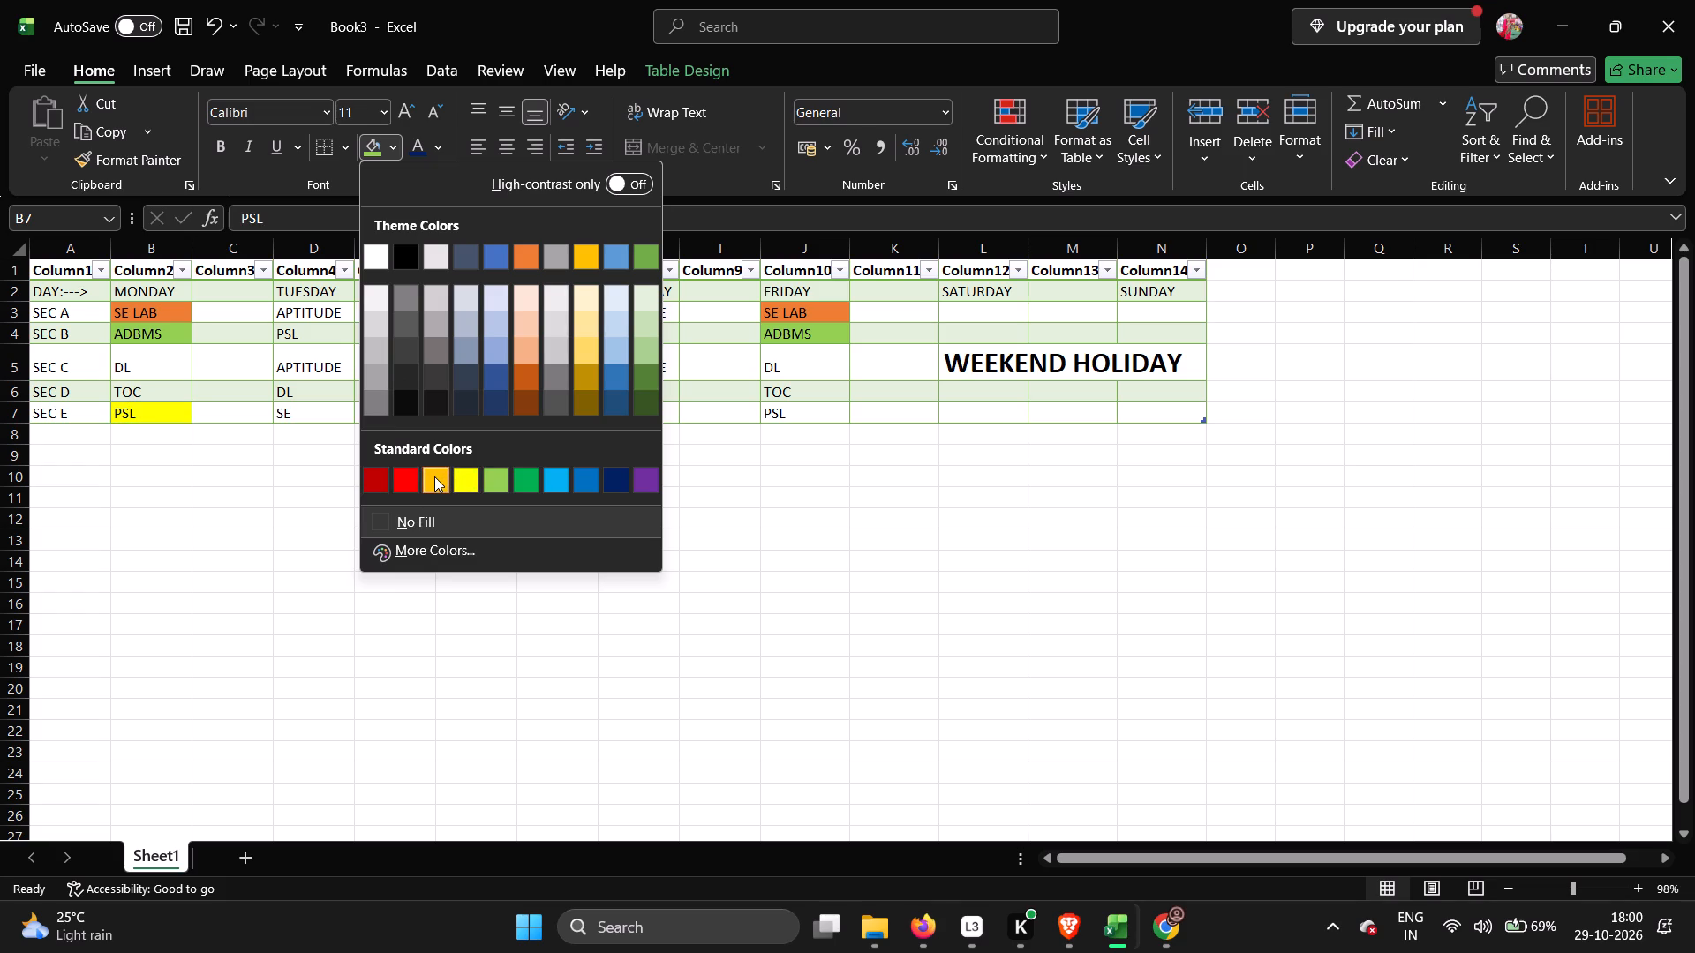
{"action": "left_click", "coordinate": [434, 476]}
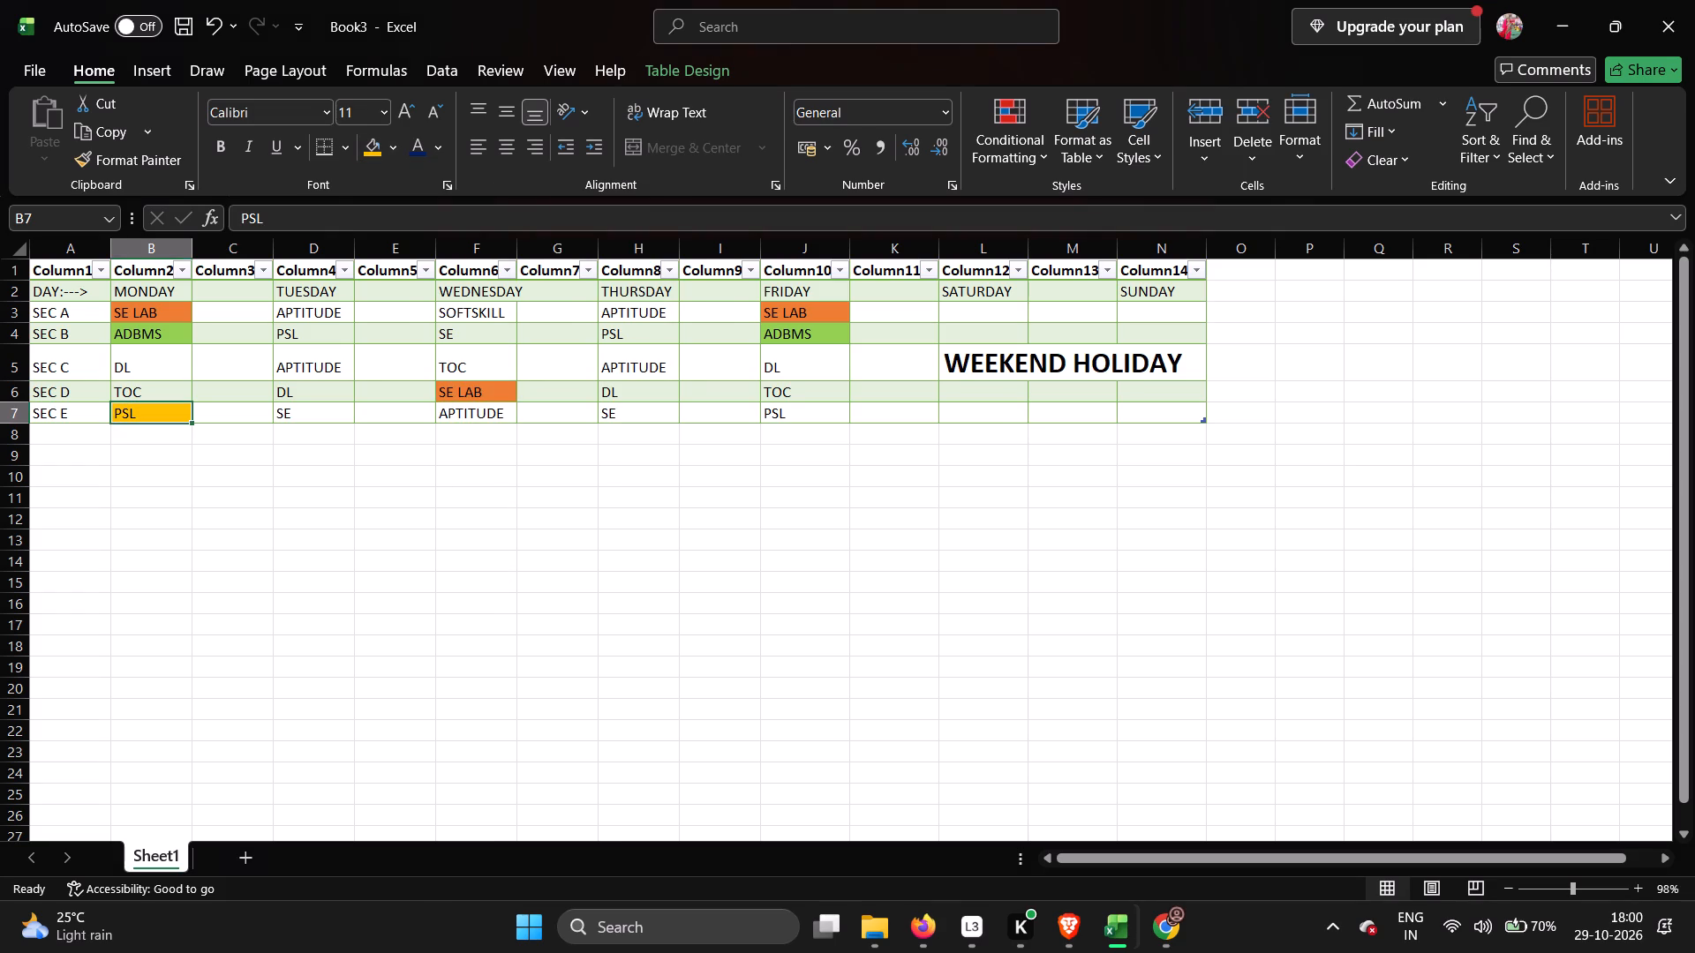
{"action": "left_click", "coordinate": [340, 328]}
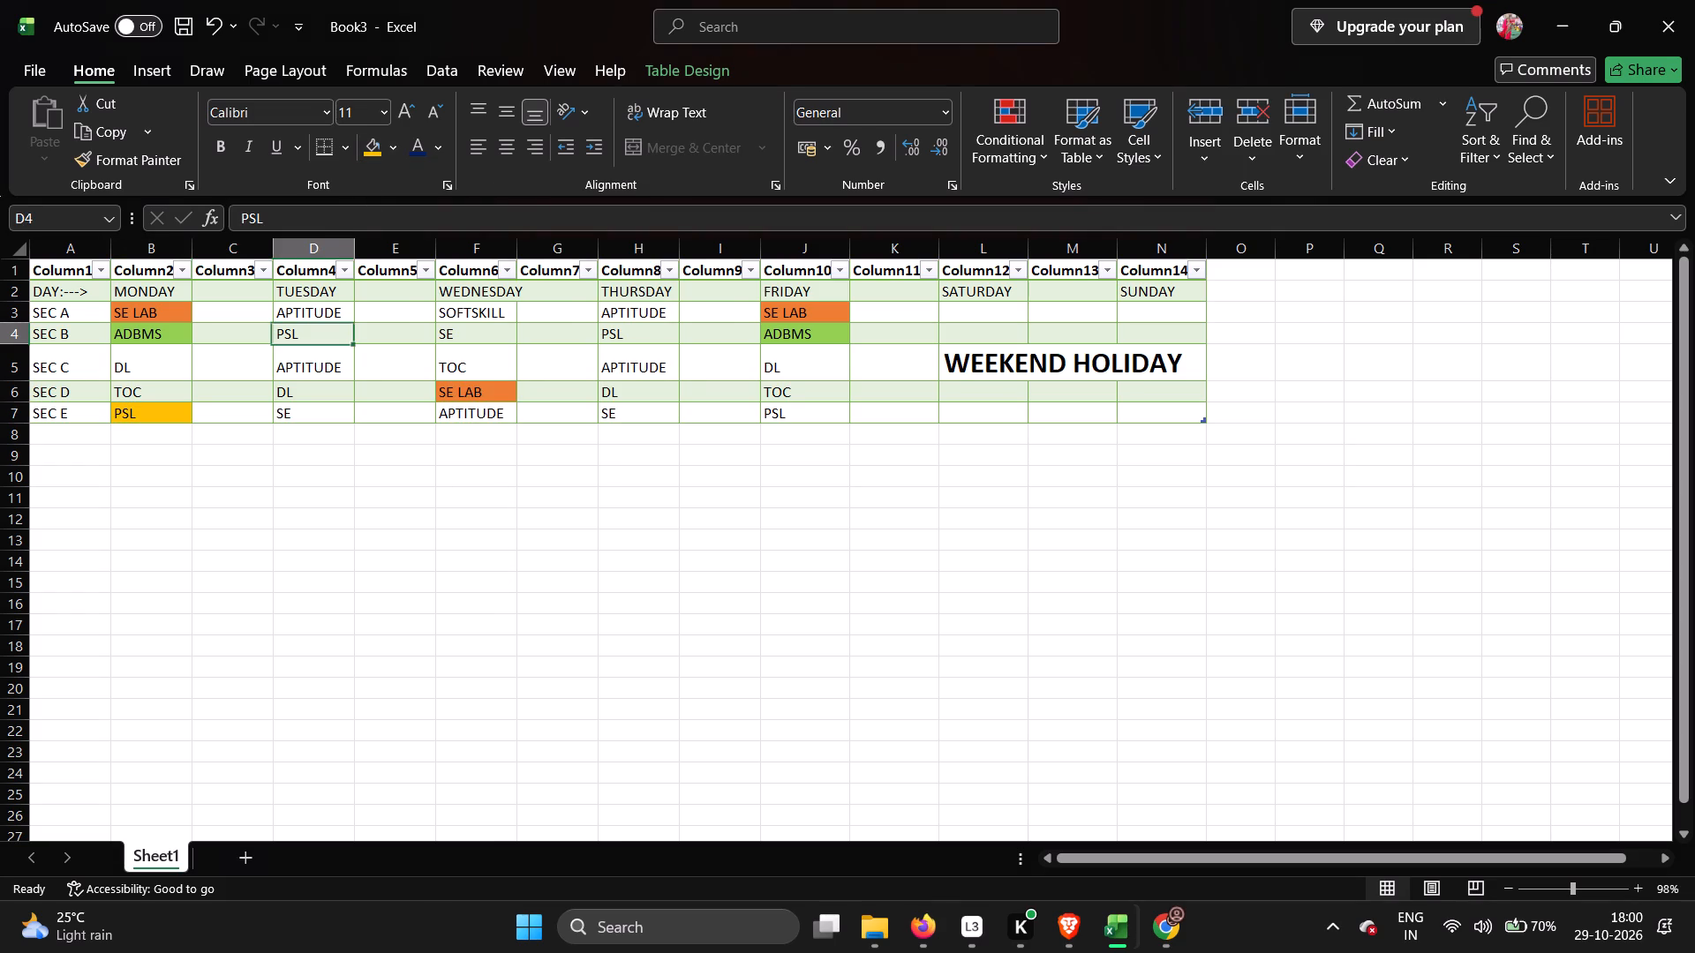
{"action": "left_click", "coordinate": [371, 154]}
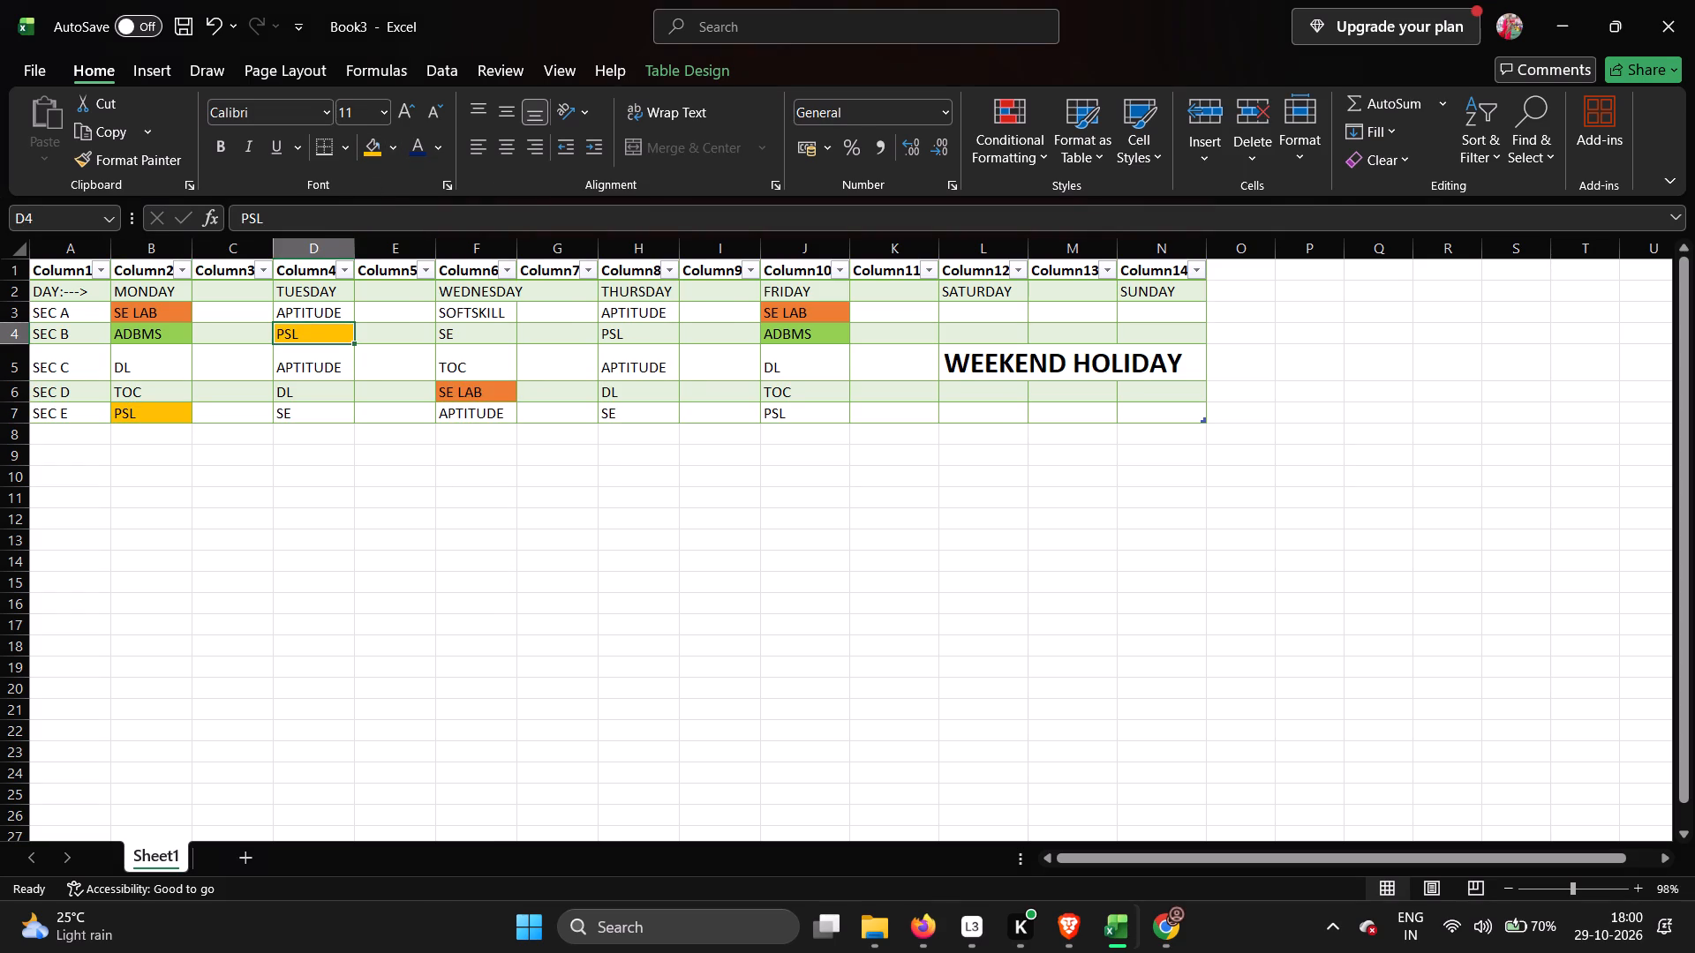
{"action": "left_click", "coordinate": [632, 338]}
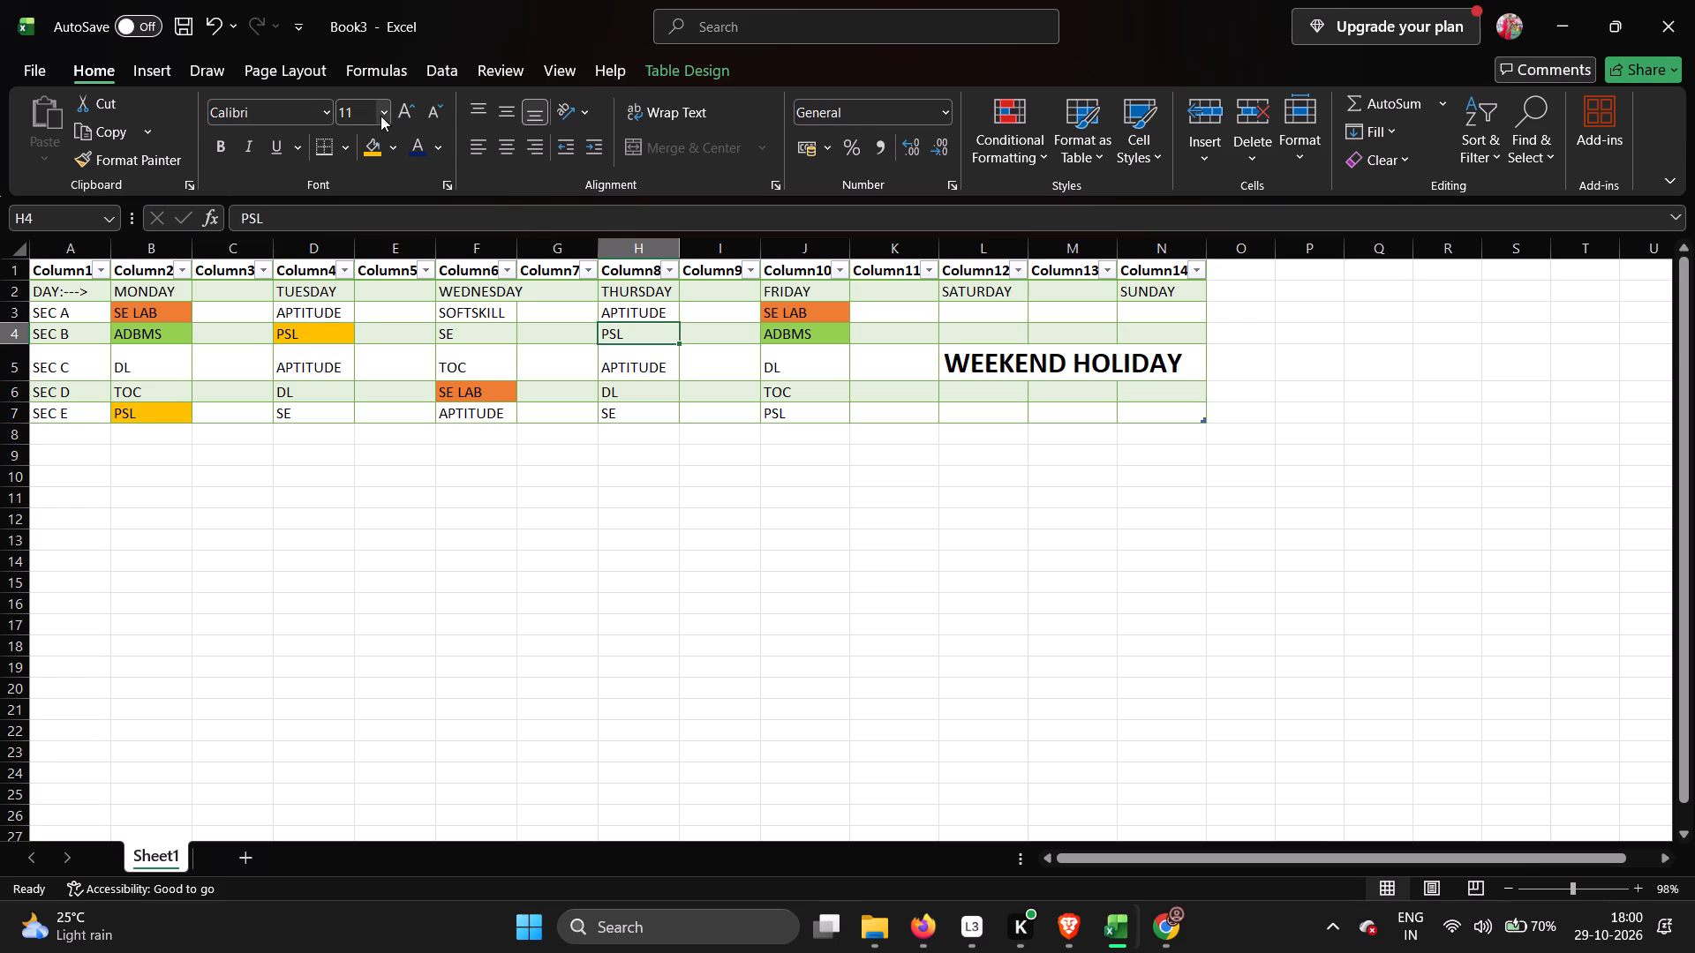
{"action": "left_click", "coordinate": [367, 141]}
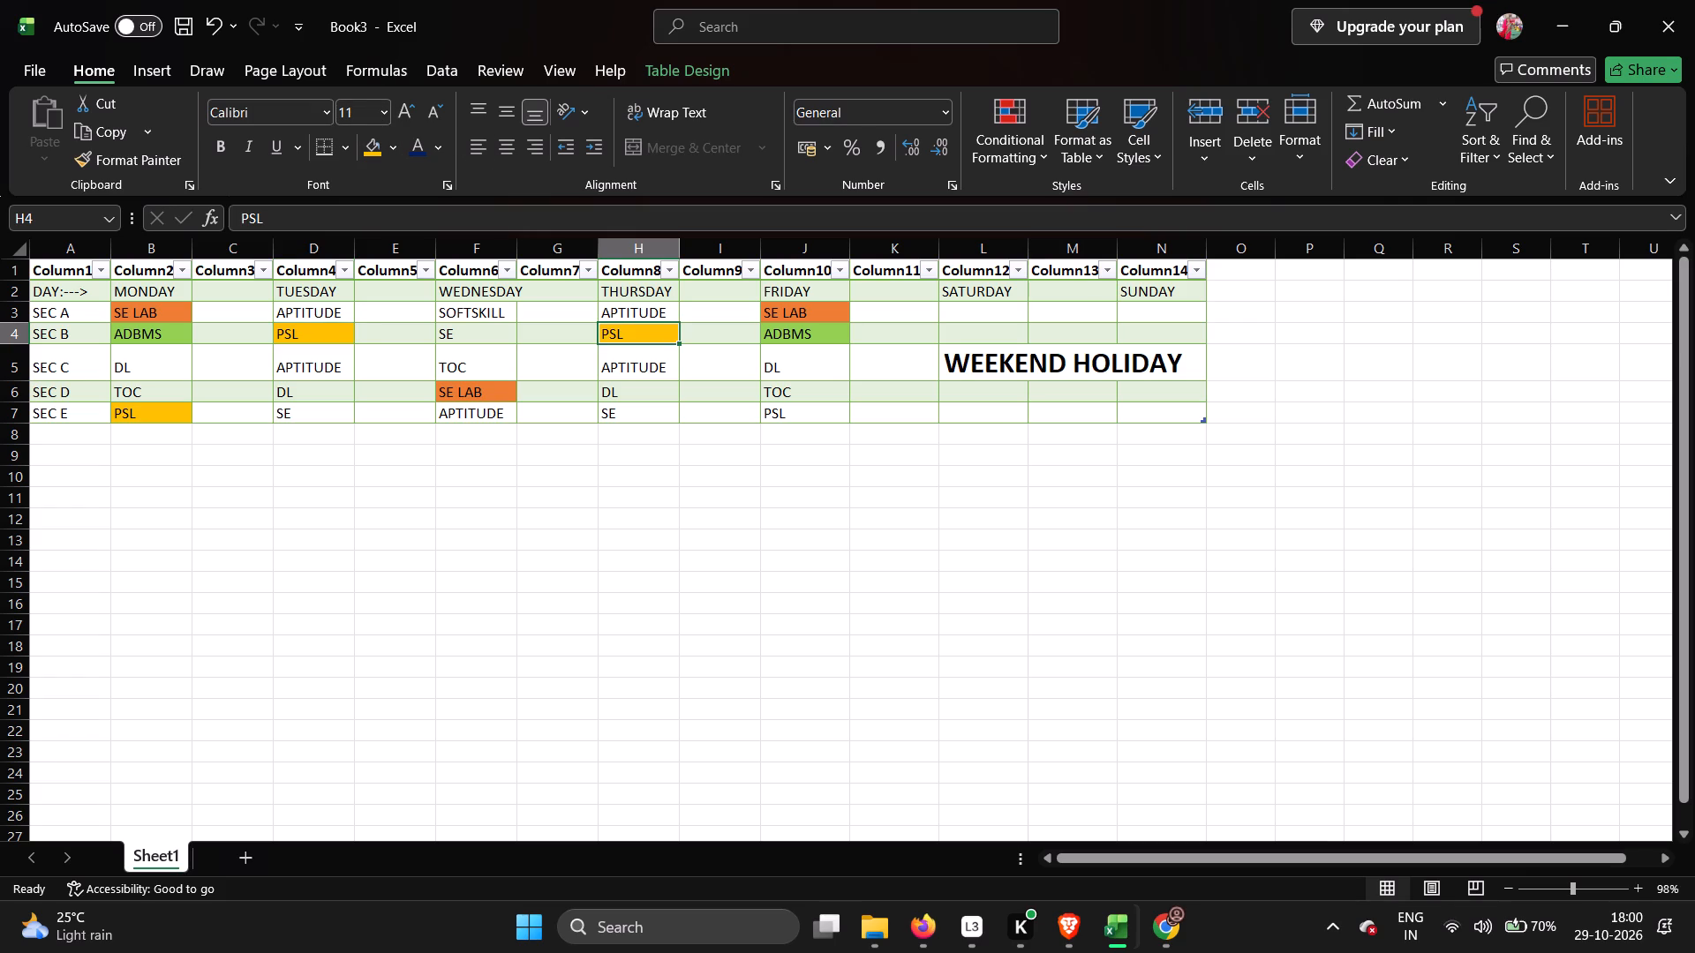
{"action": "left_click", "coordinate": [803, 414]}
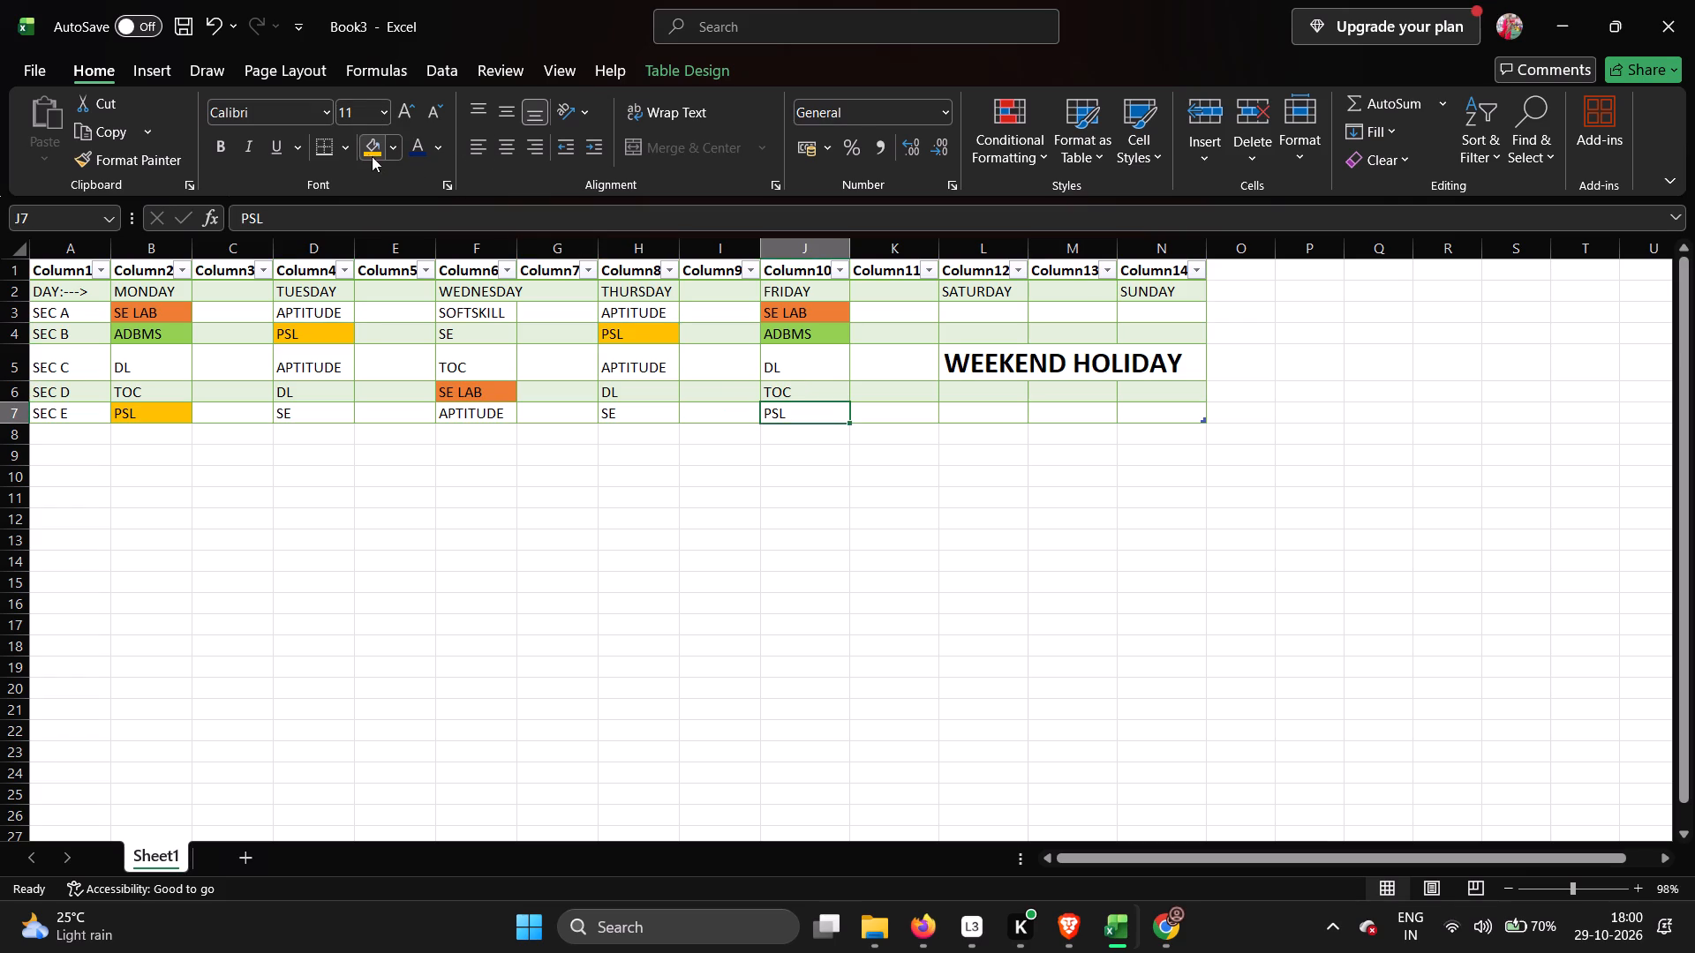
{"action": "left_click", "coordinate": [363, 148]}
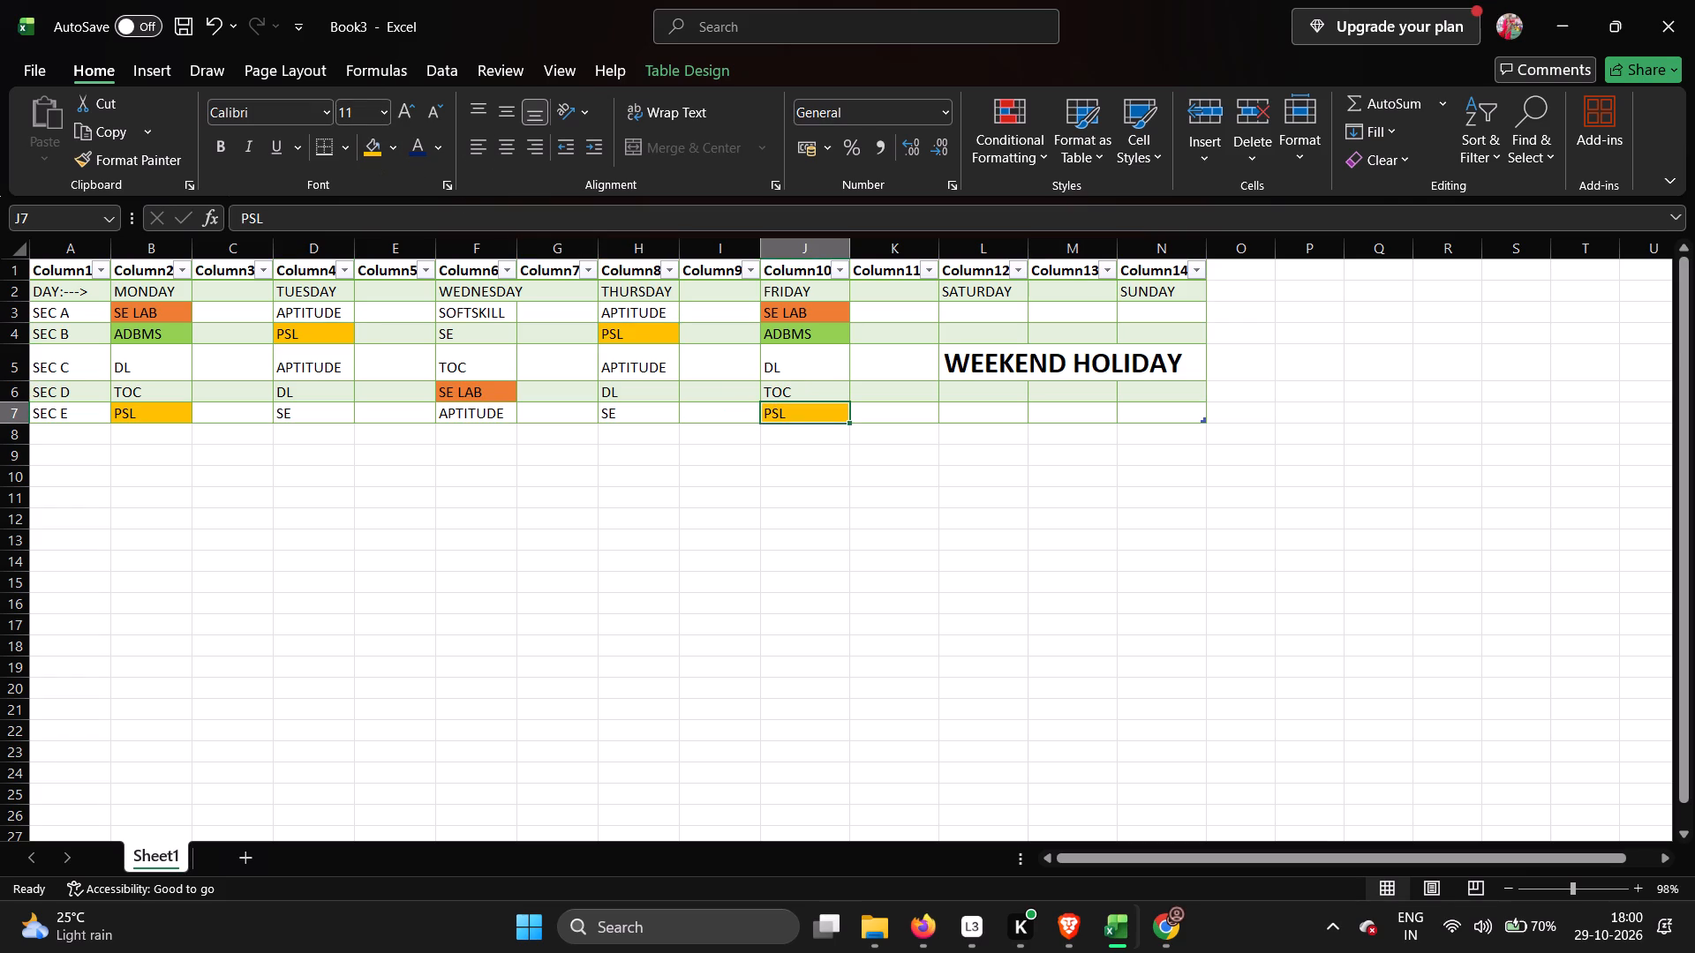
Fill the DL cells B5, D6, H6 and J5 with the standard light blue colour.
{"action": "left_click", "coordinate": [168, 357]}
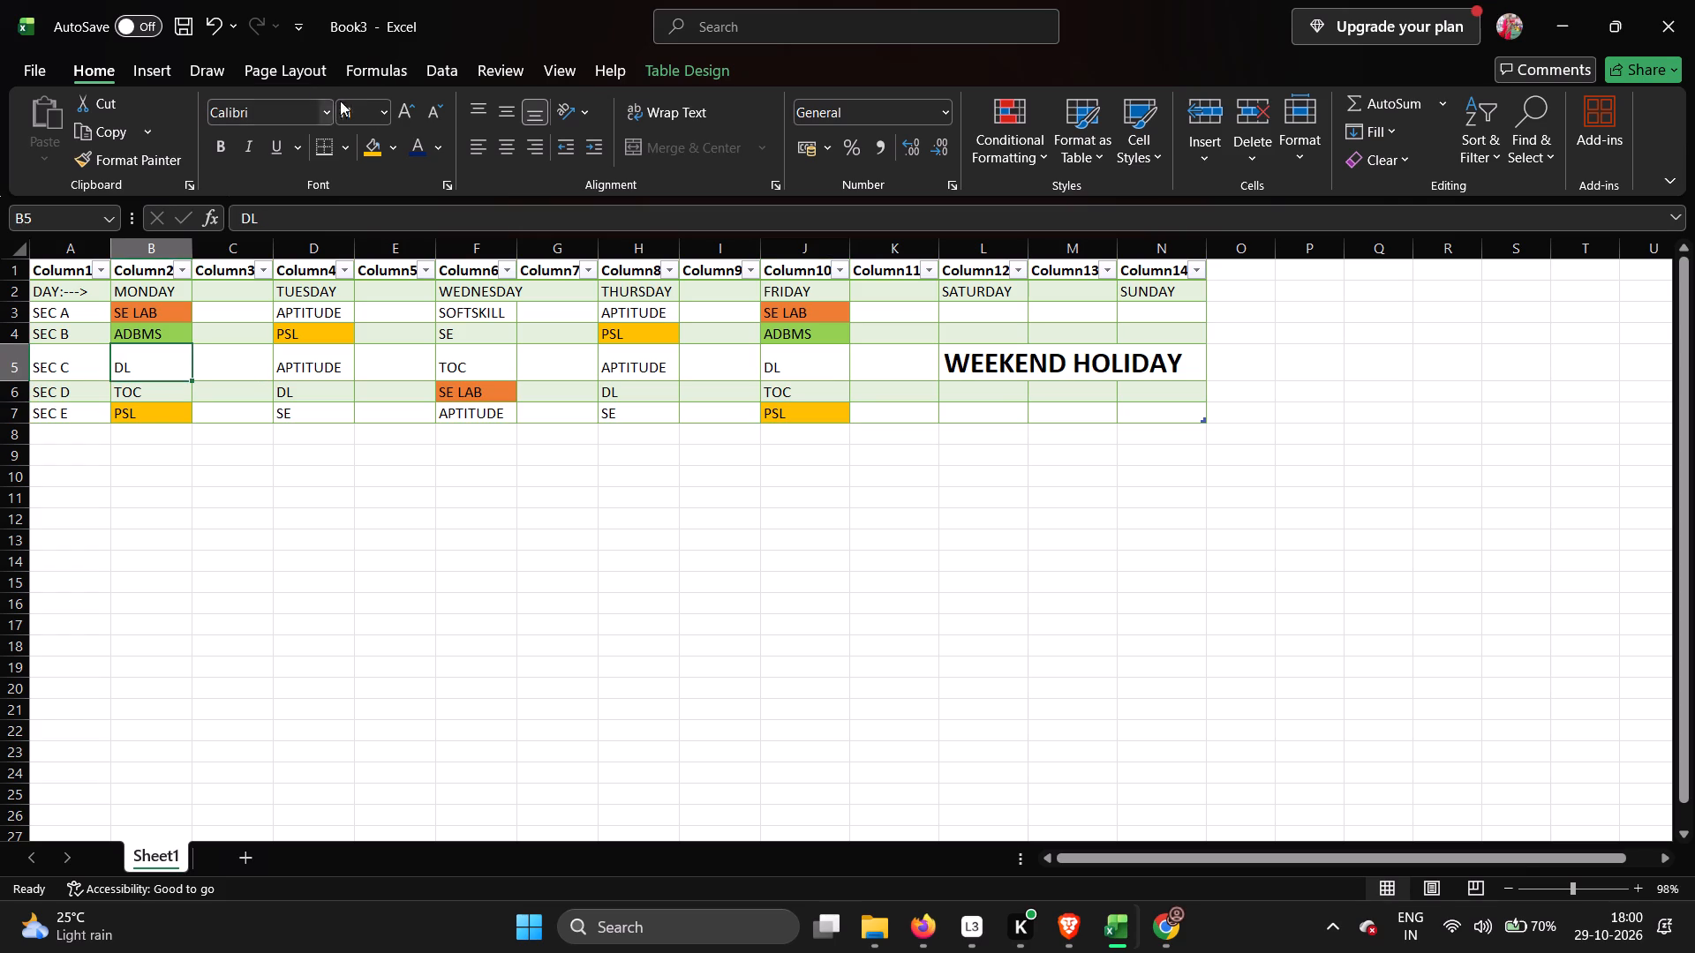
{"action": "left_click", "coordinate": [385, 109]}
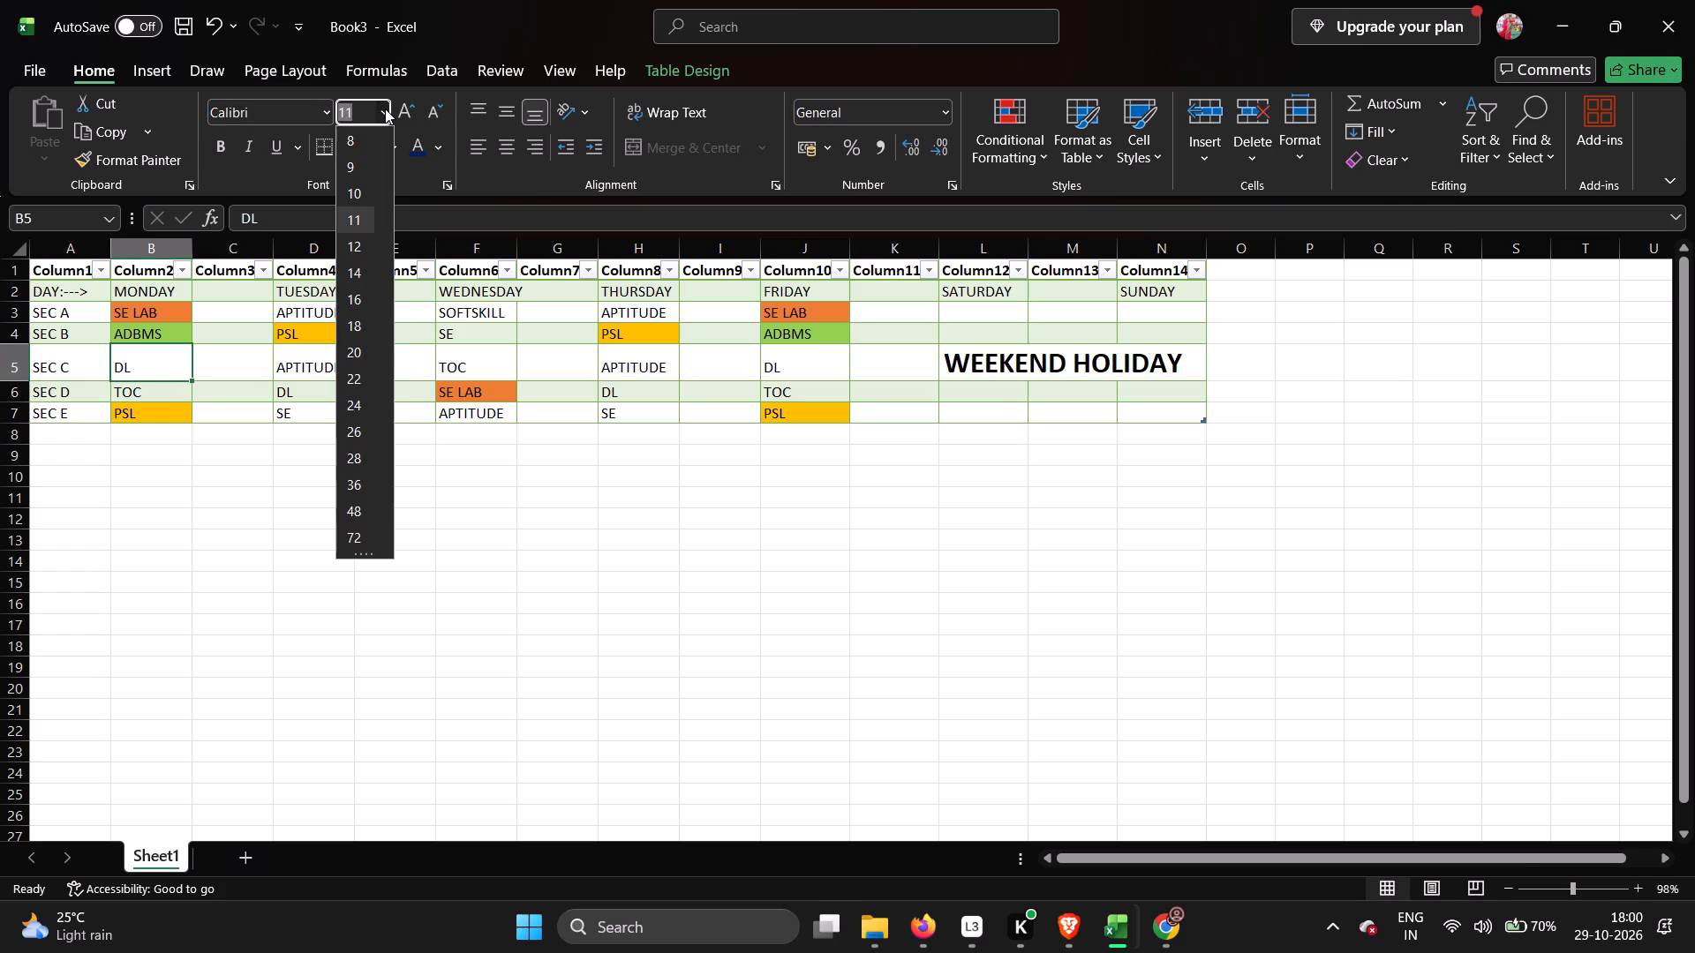
{"action": "left_click", "coordinate": [272, 166]}
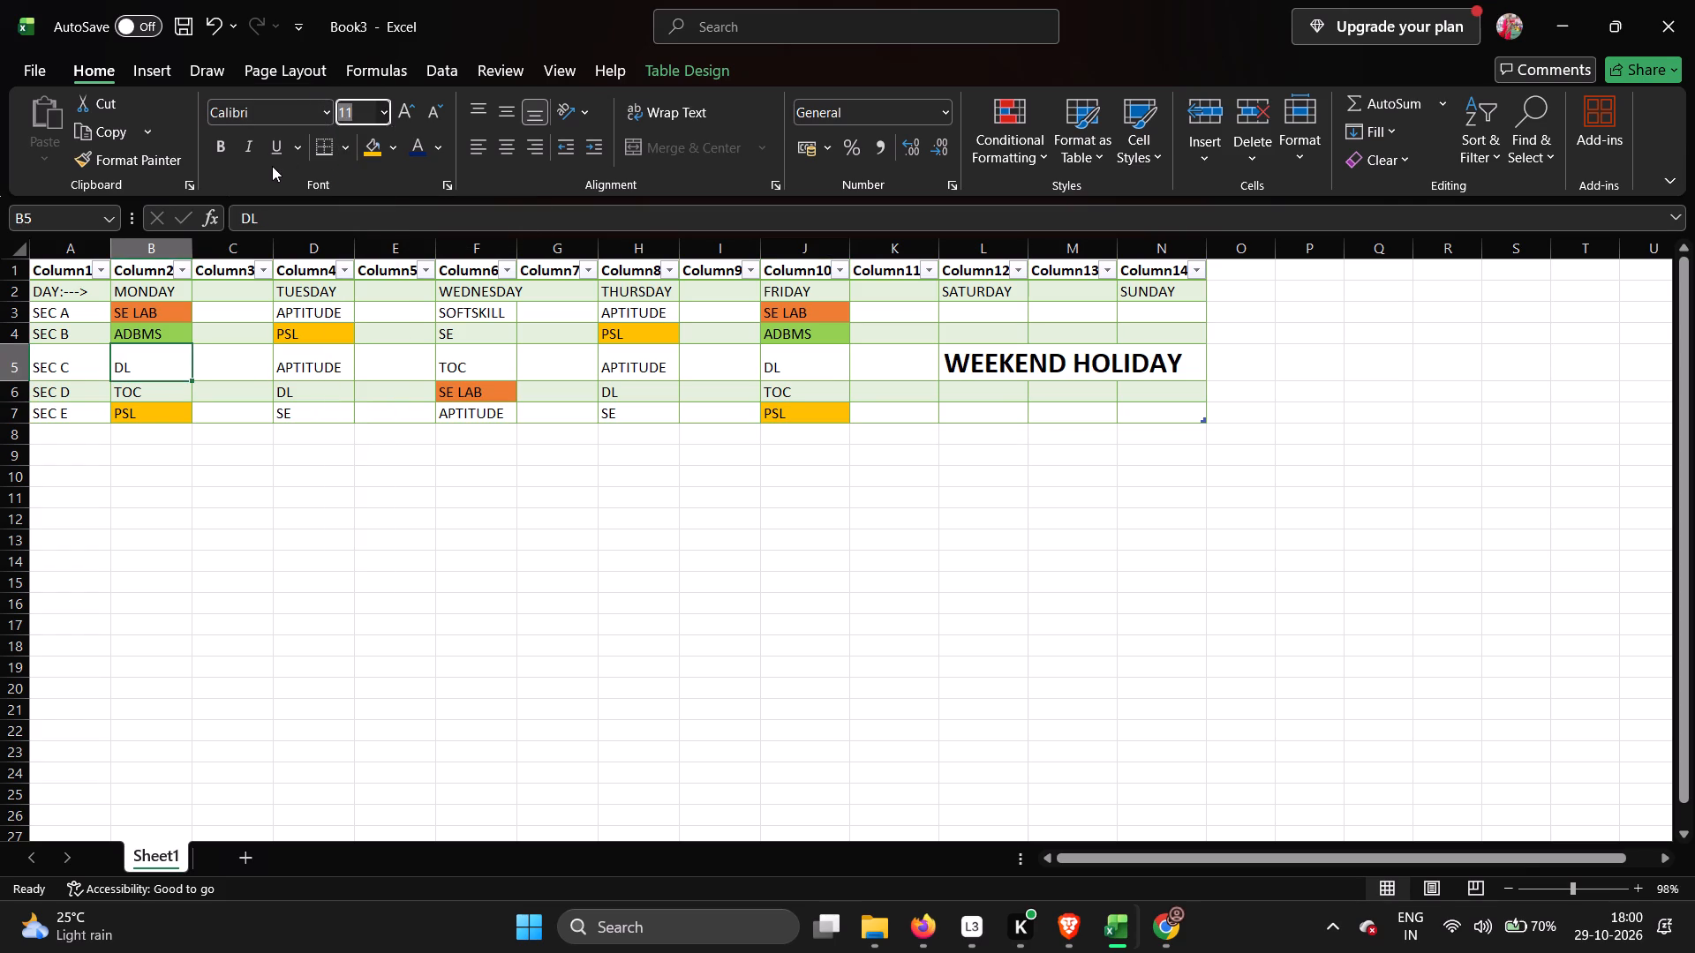
{"action": "left_click", "coordinate": [392, 148]}
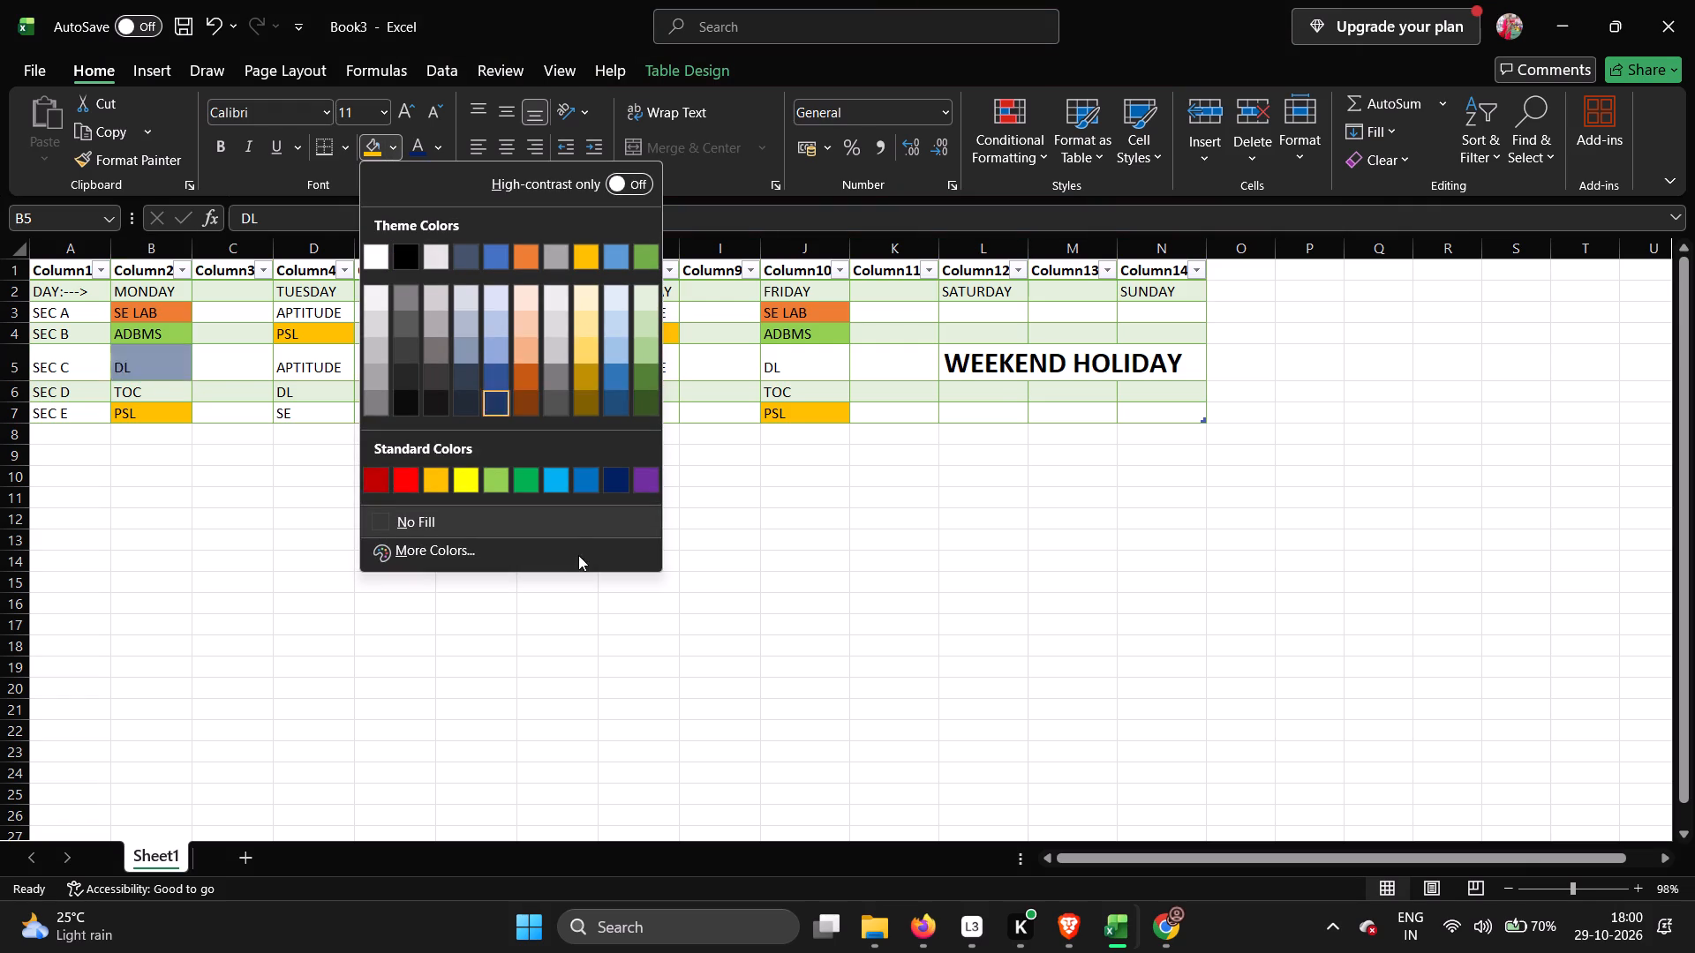
{"action": "left_click", "coordinate": [559, 476]}
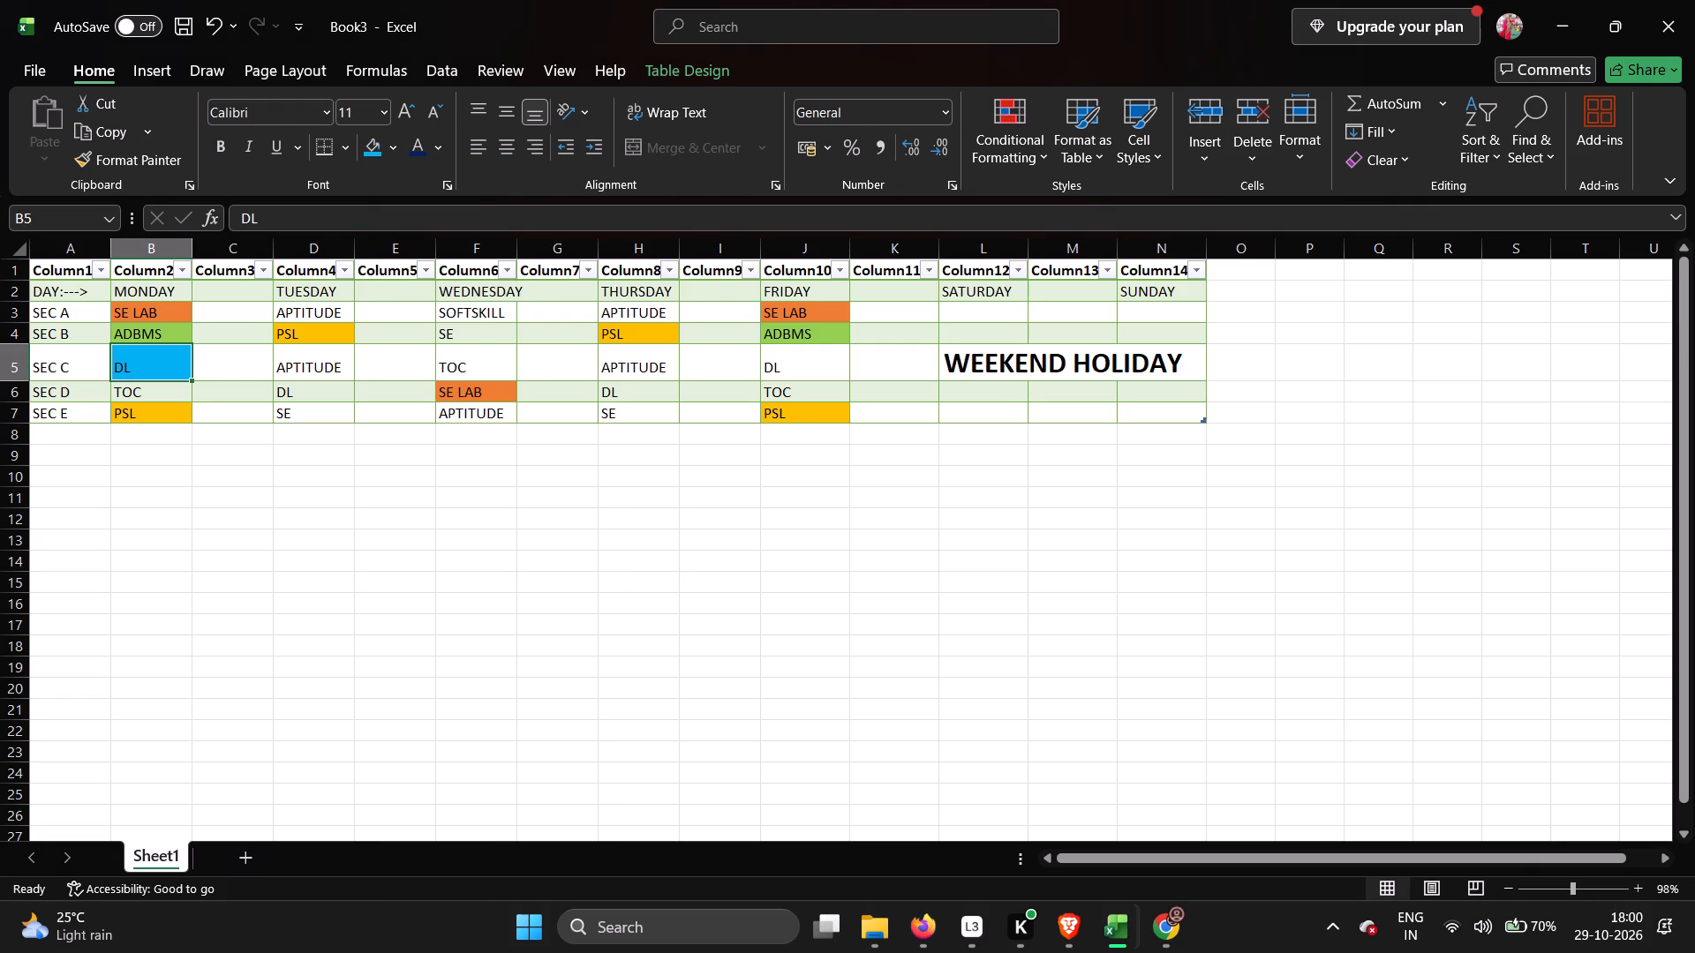
{"action": "left_click", "coordinate": [328, 385]}
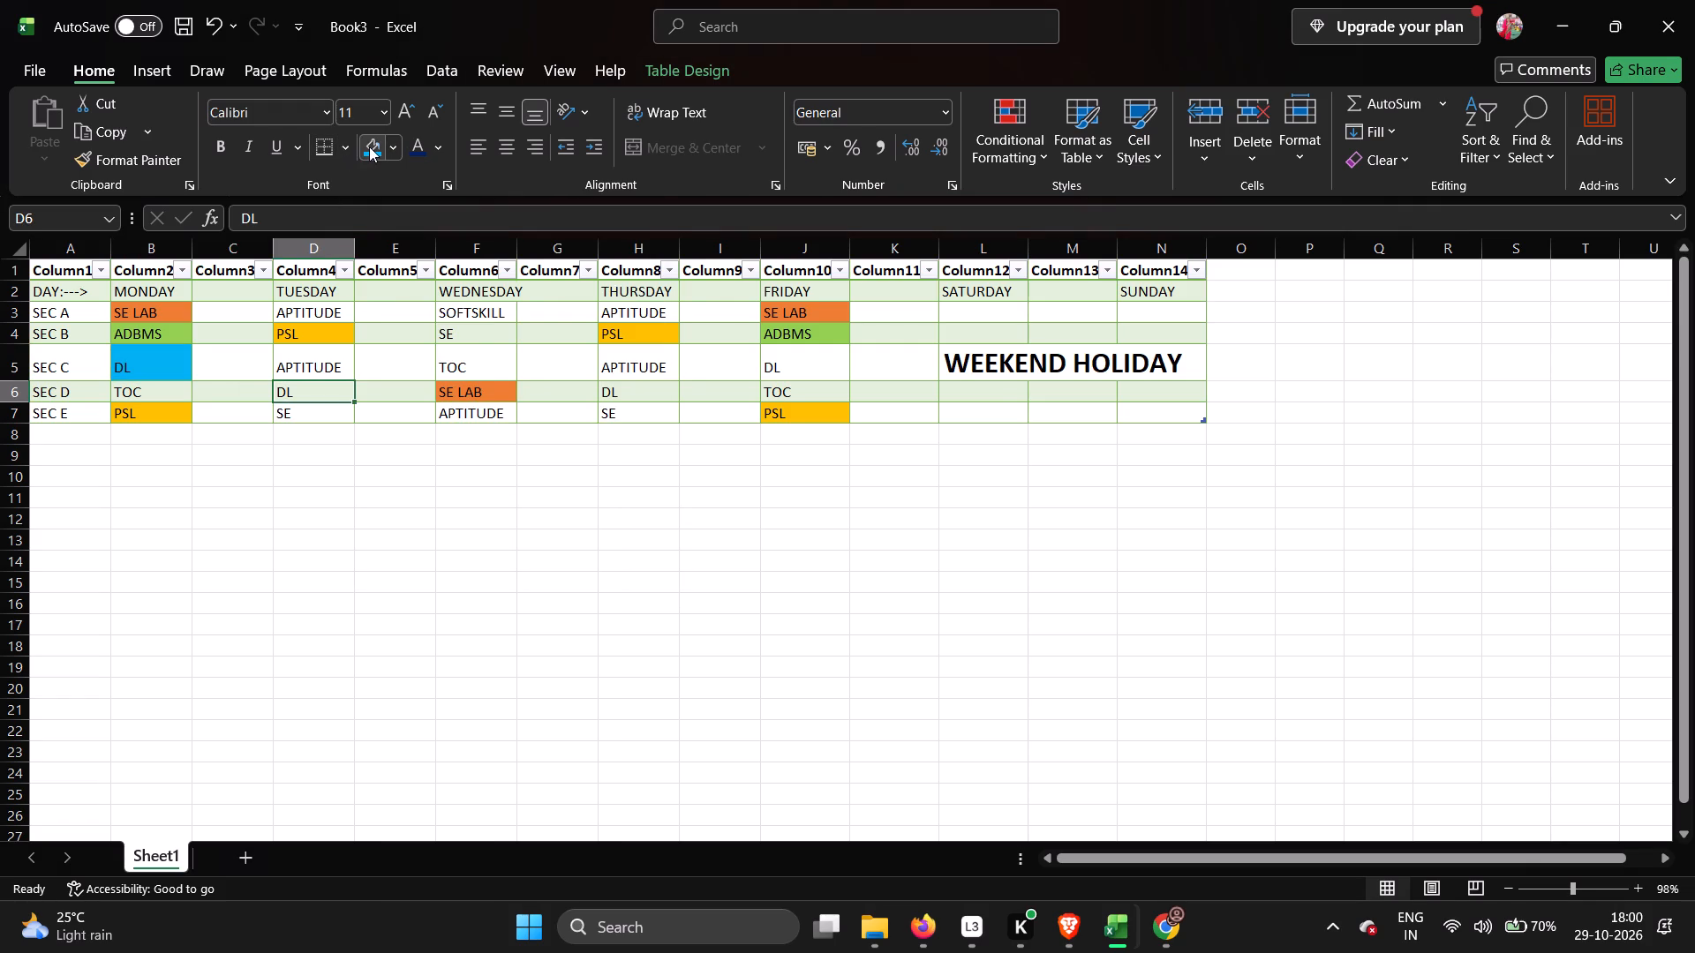
{"action": "left_click", "coordinate": [369, 146]}
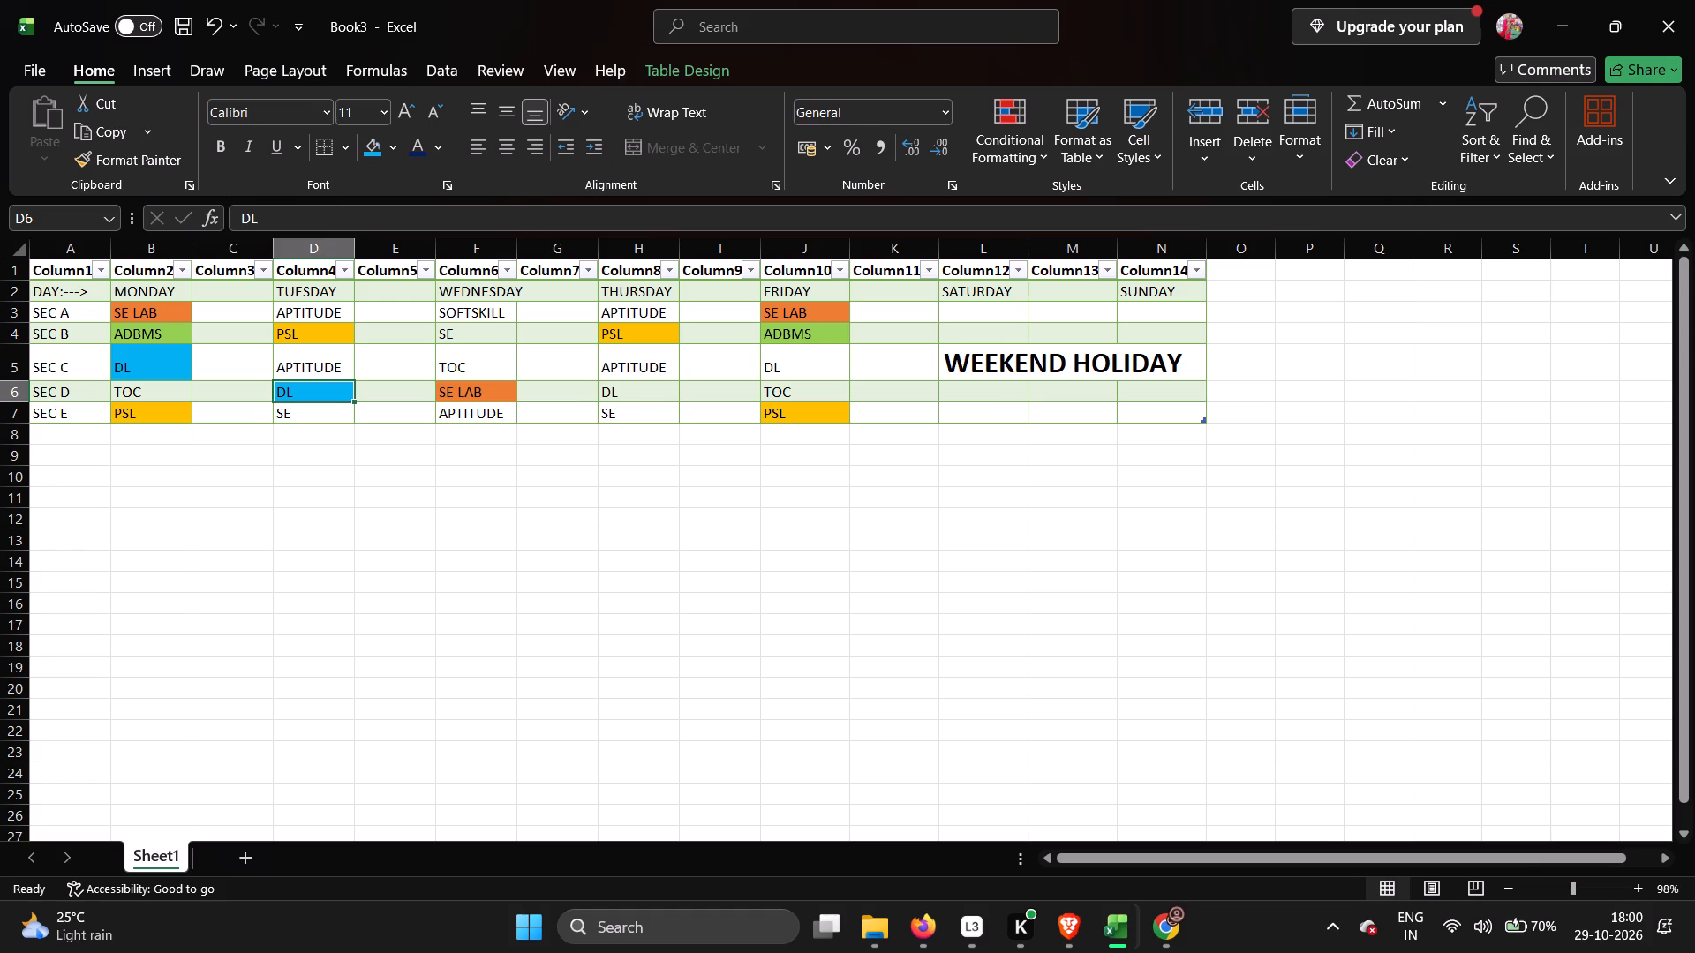
{"action": "left_click", "coordinate": [650, 393]}
{"action": "left_click", "coordinate": [375, 143]}
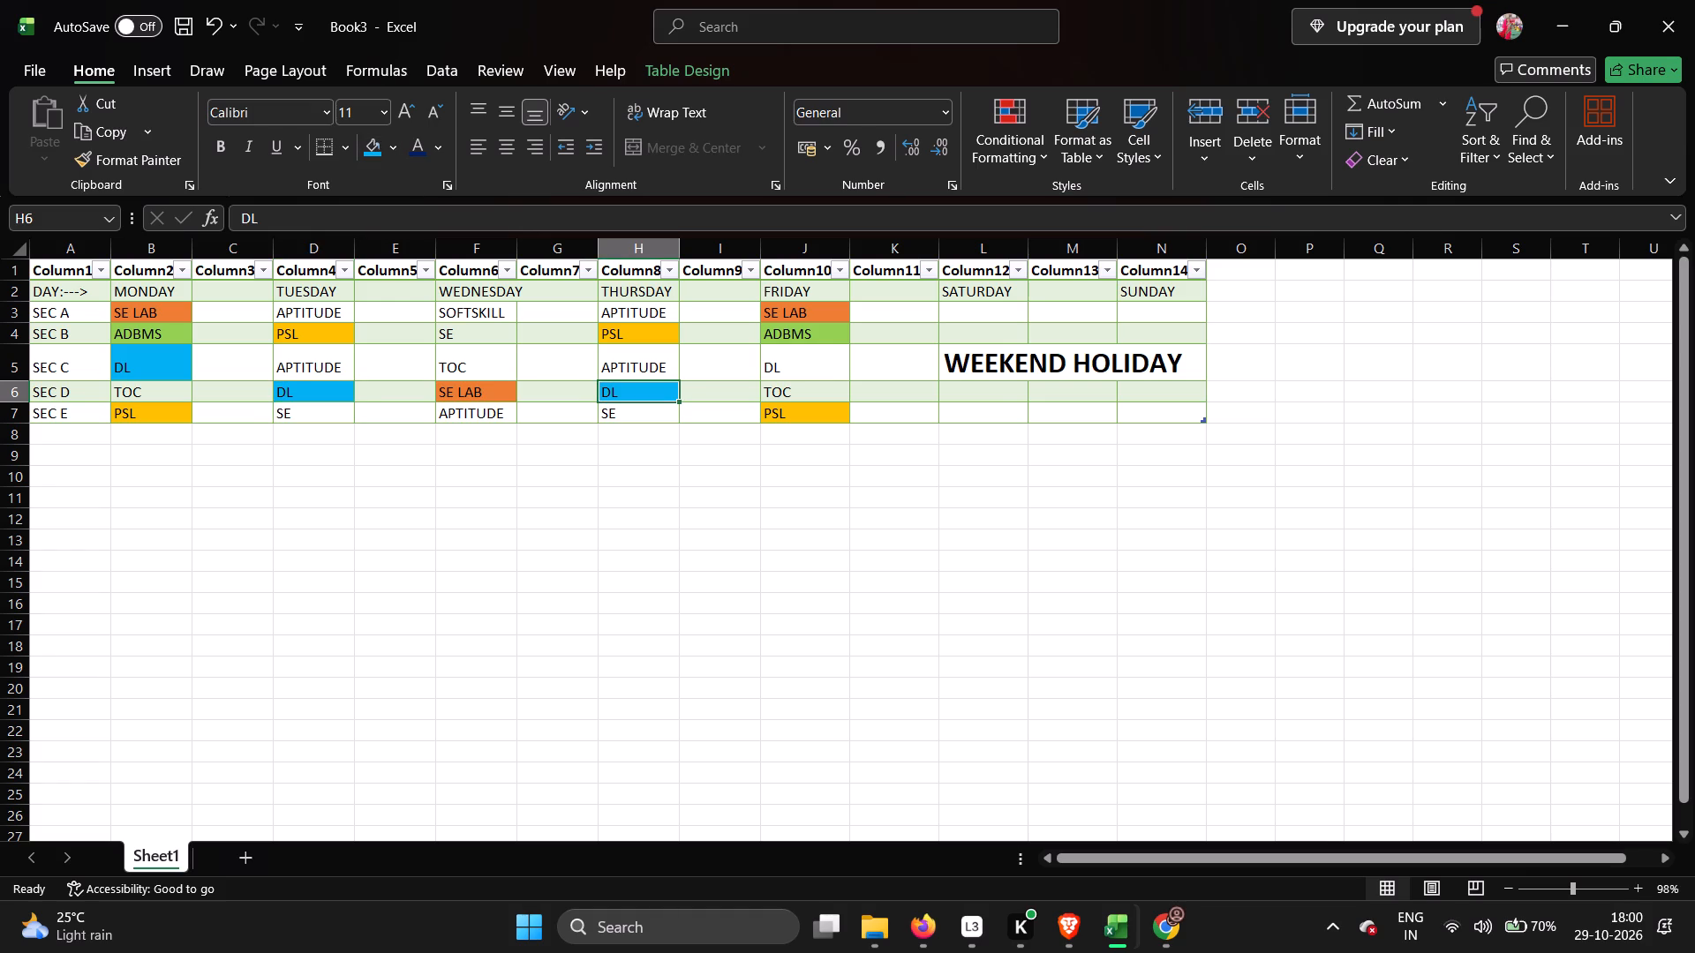
{"action": "left_click", "coordinate": [779, 361]}
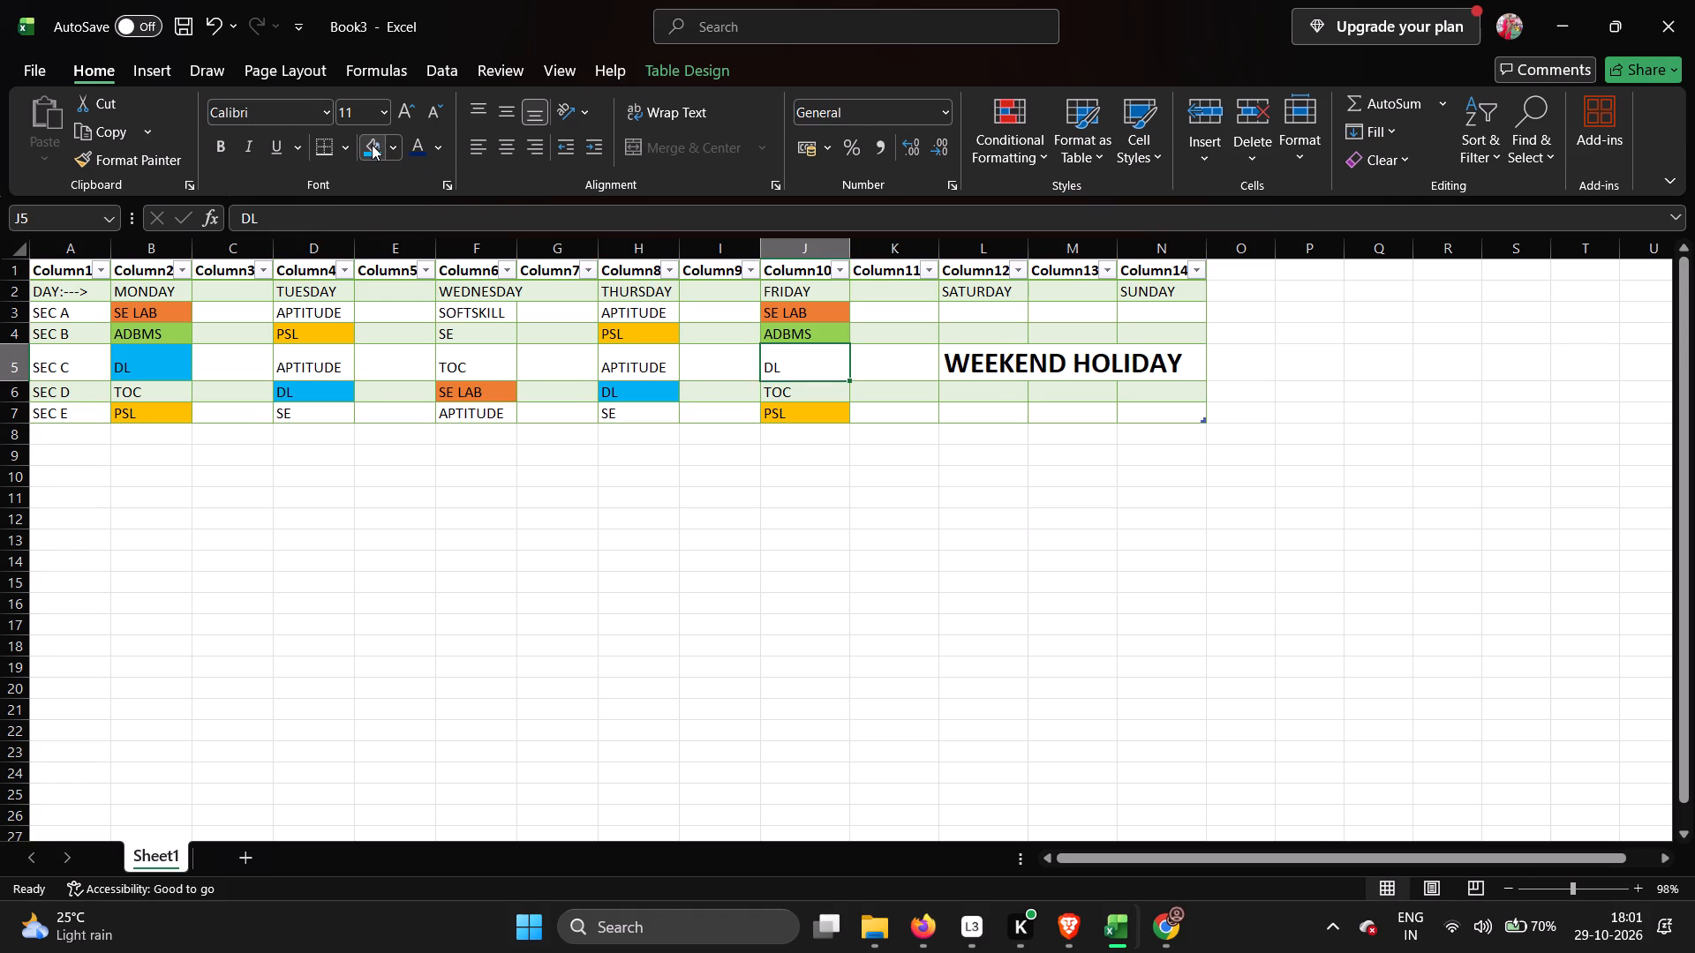
{"action": "left_click", "coordinate": [372, 145]}
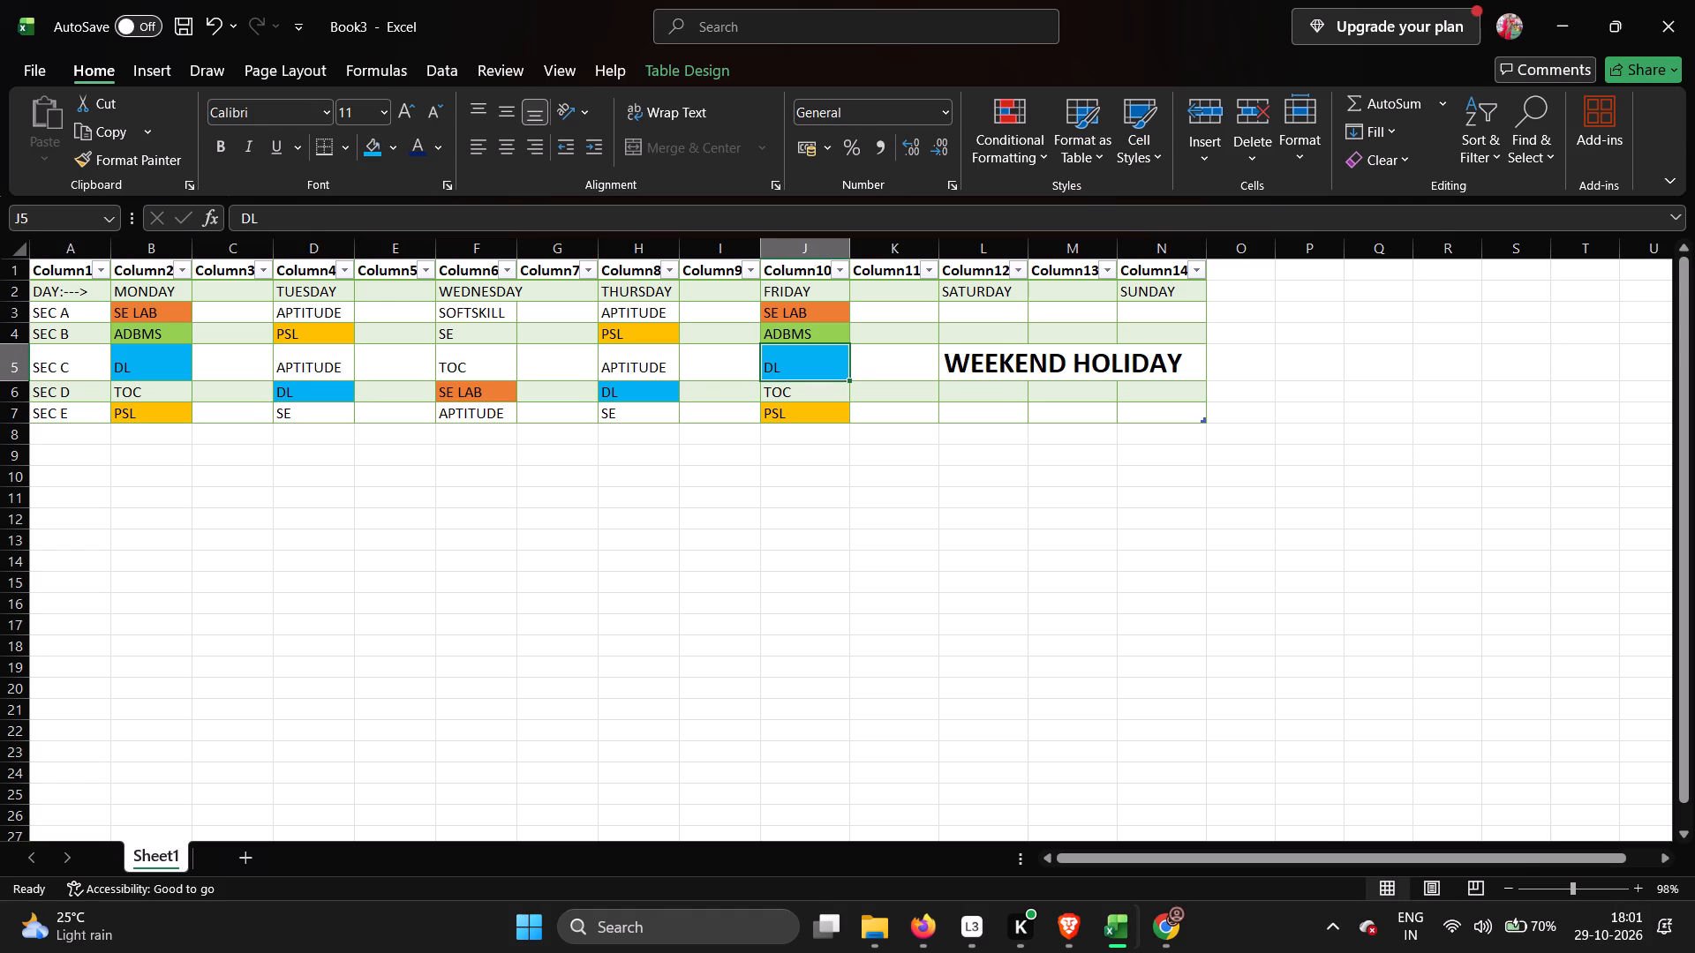
Fill the TOC cells B6, F5 and J6 with the standard red colour.
{"action": "left_click", "coordinate": [181, 395]}
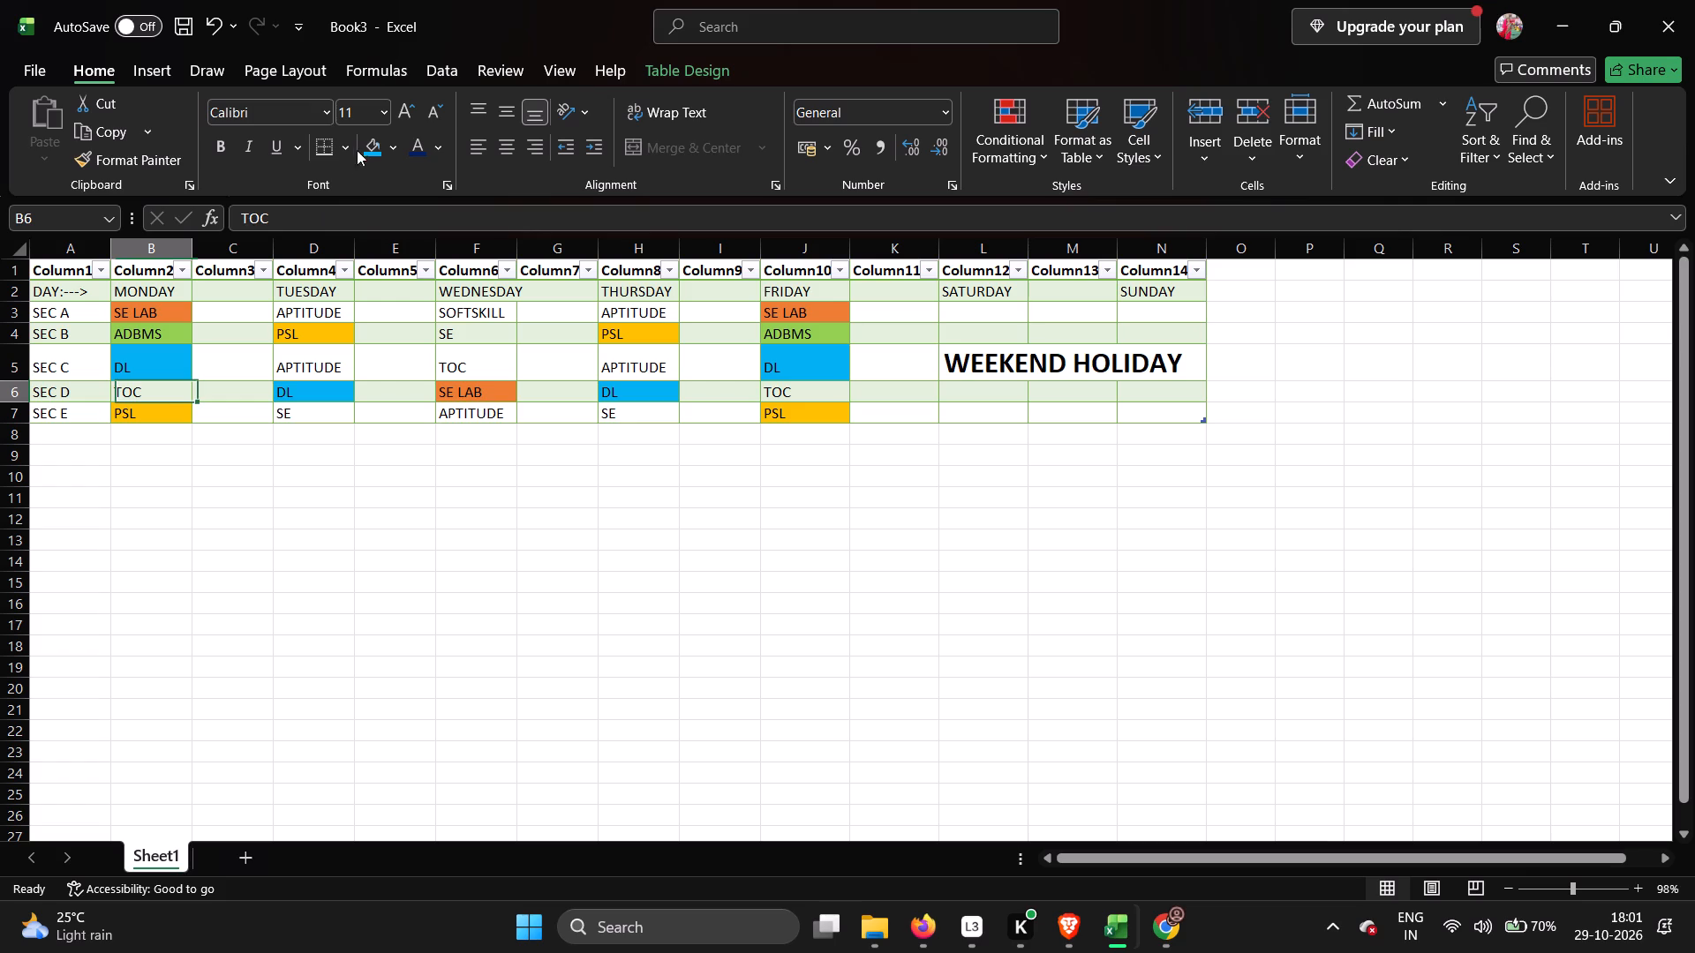
{"action": "left_click", "coordinate": [394, 145]}
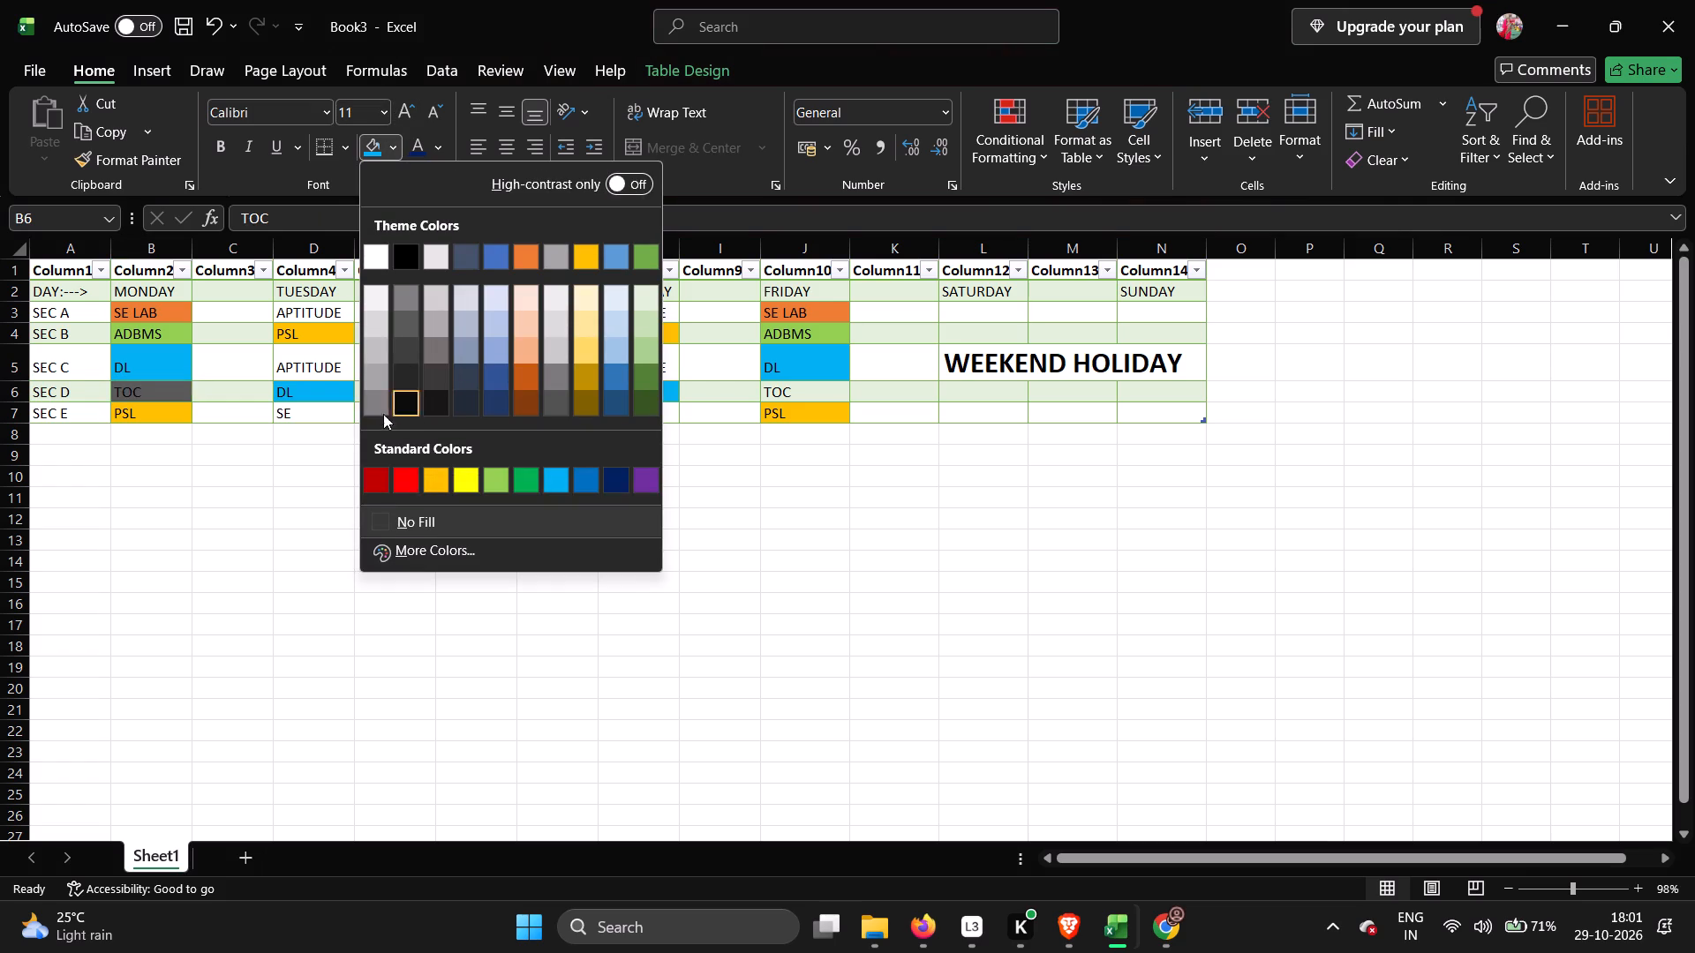
{"action": "left_click", "coordinate": [399, 482]}
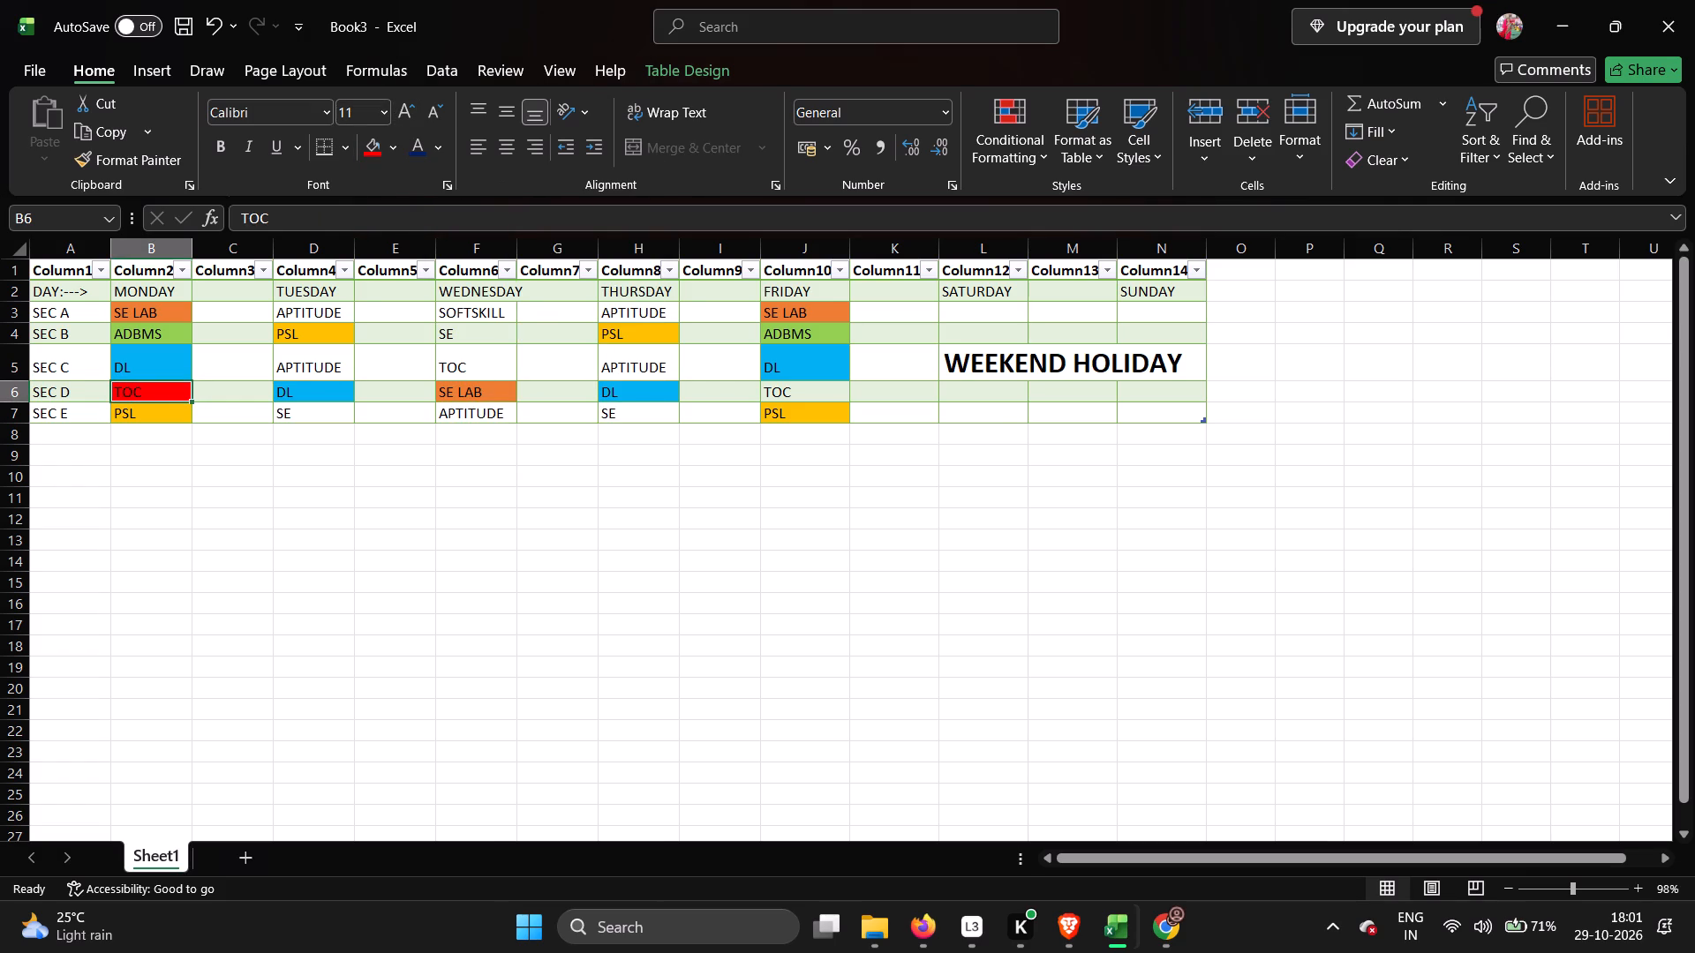
{"action": "left_click", "coordinate": [478, 352]}
{"action": "left_click", "coordinate": [374, 153]}
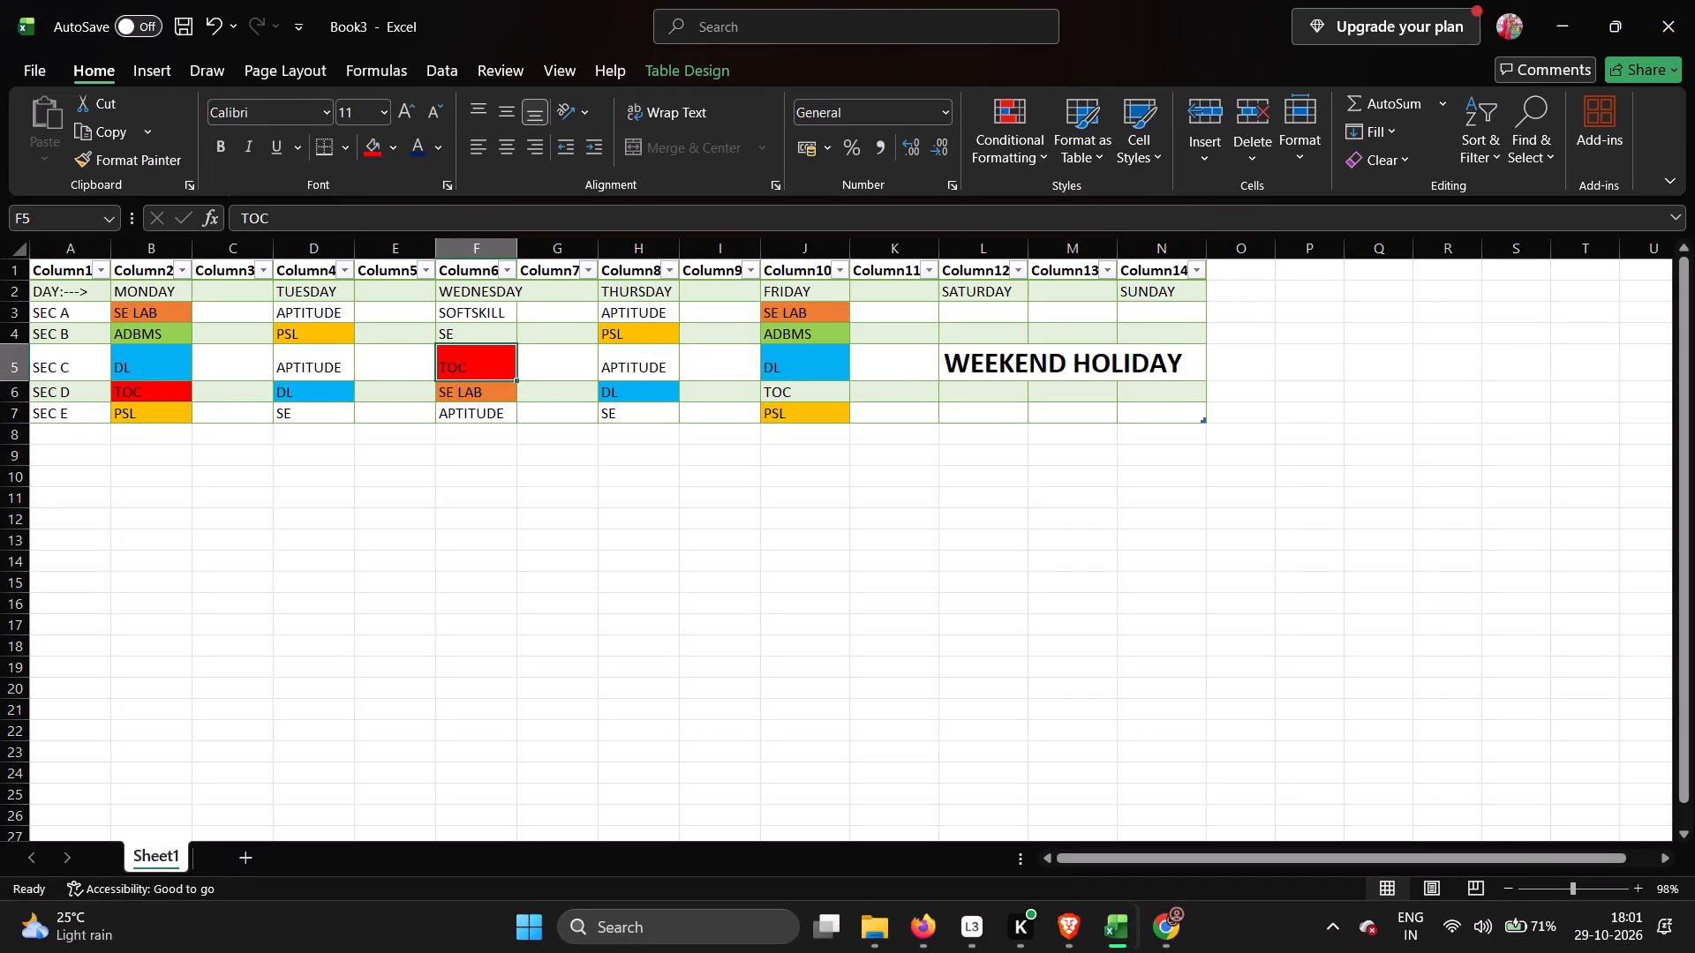
{"action": "left_click", "coordinate": [812, 395]}
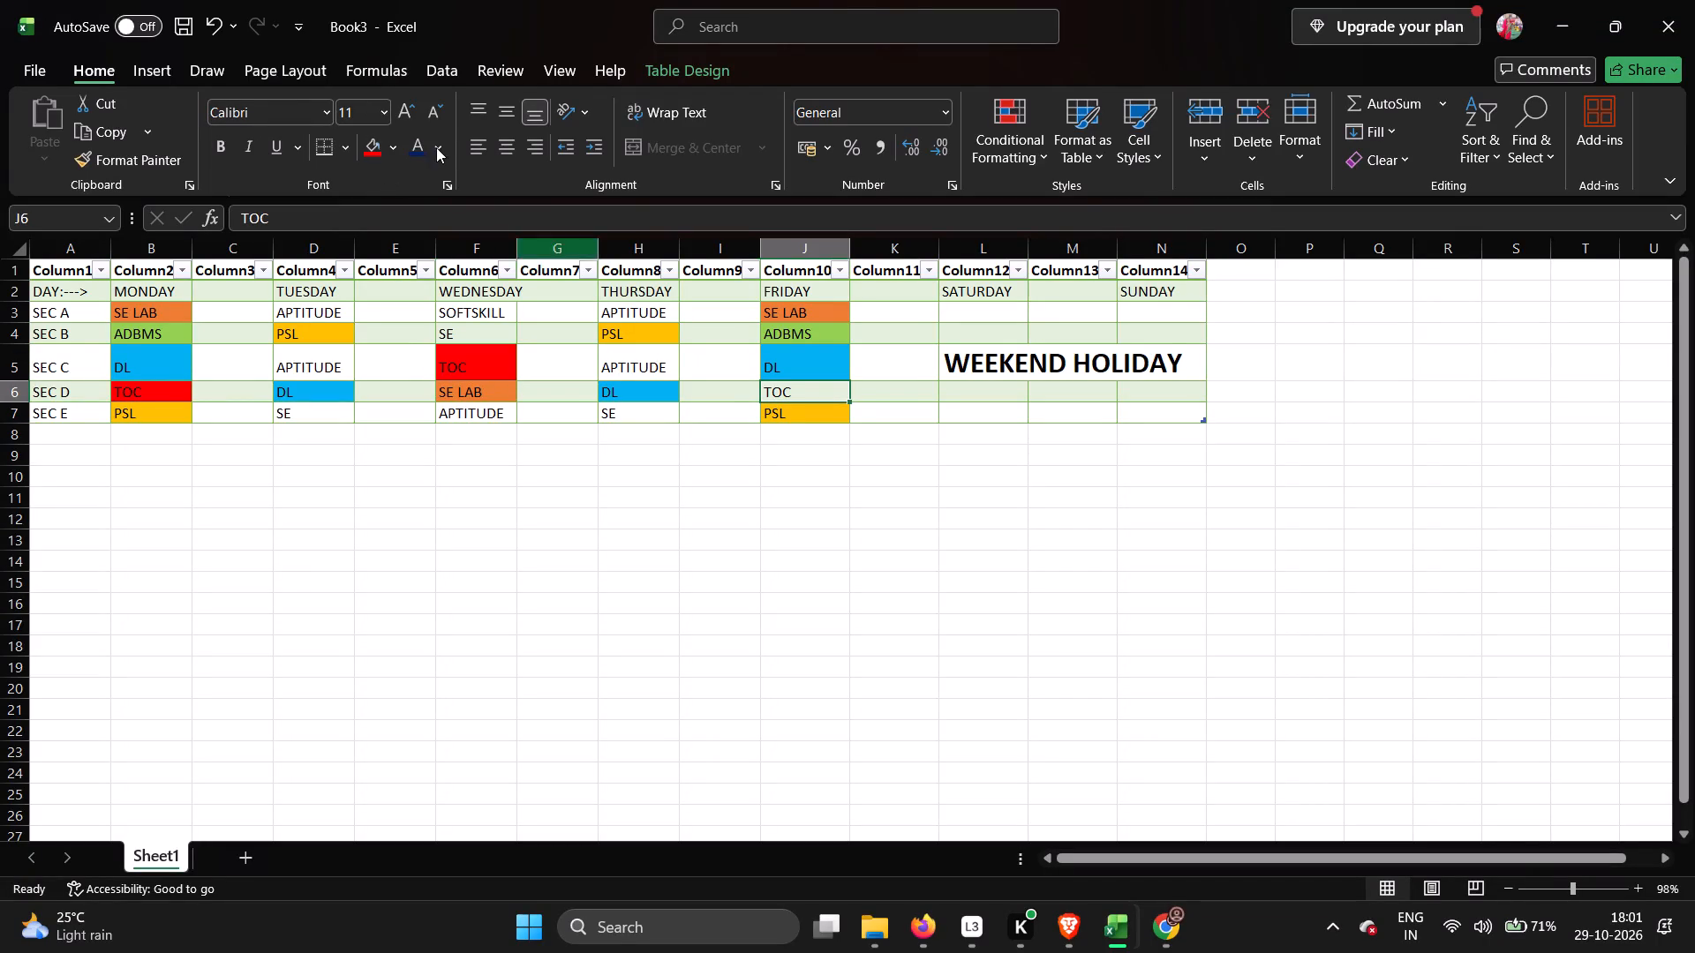
{"action": "left_click", "coordinate": [373, 145]}
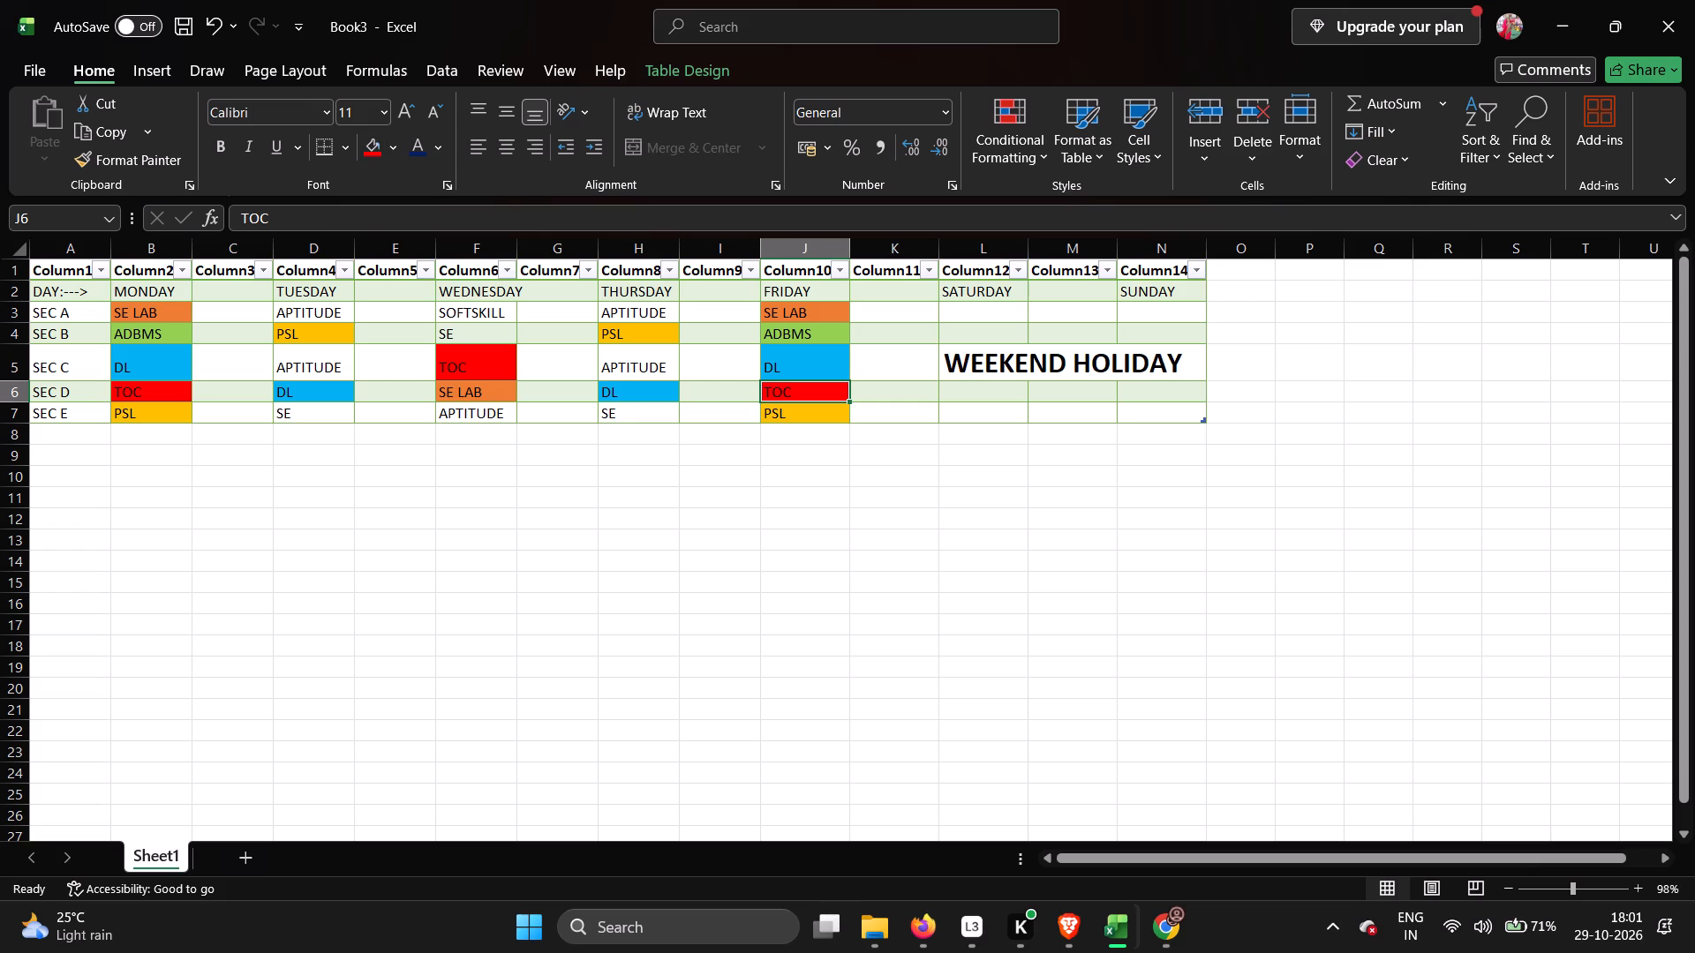
{"action": "left_click", "coordinate": [393, 146]}
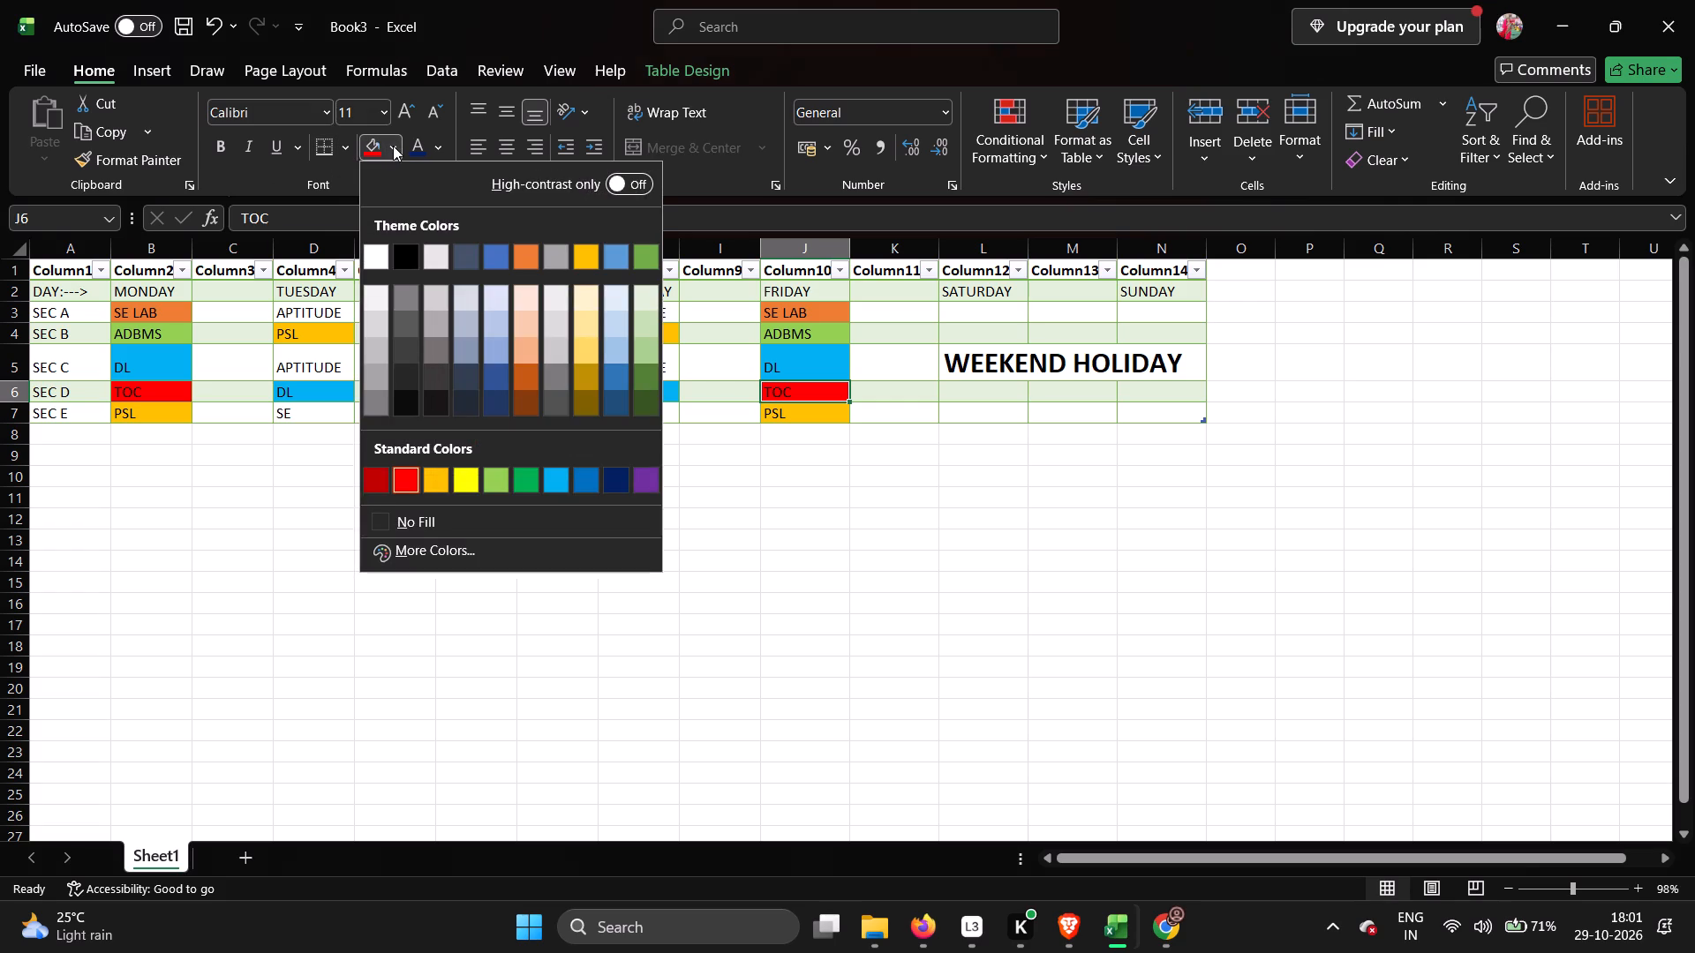
{"action": "left_click", "coordinate": [293, 168]}
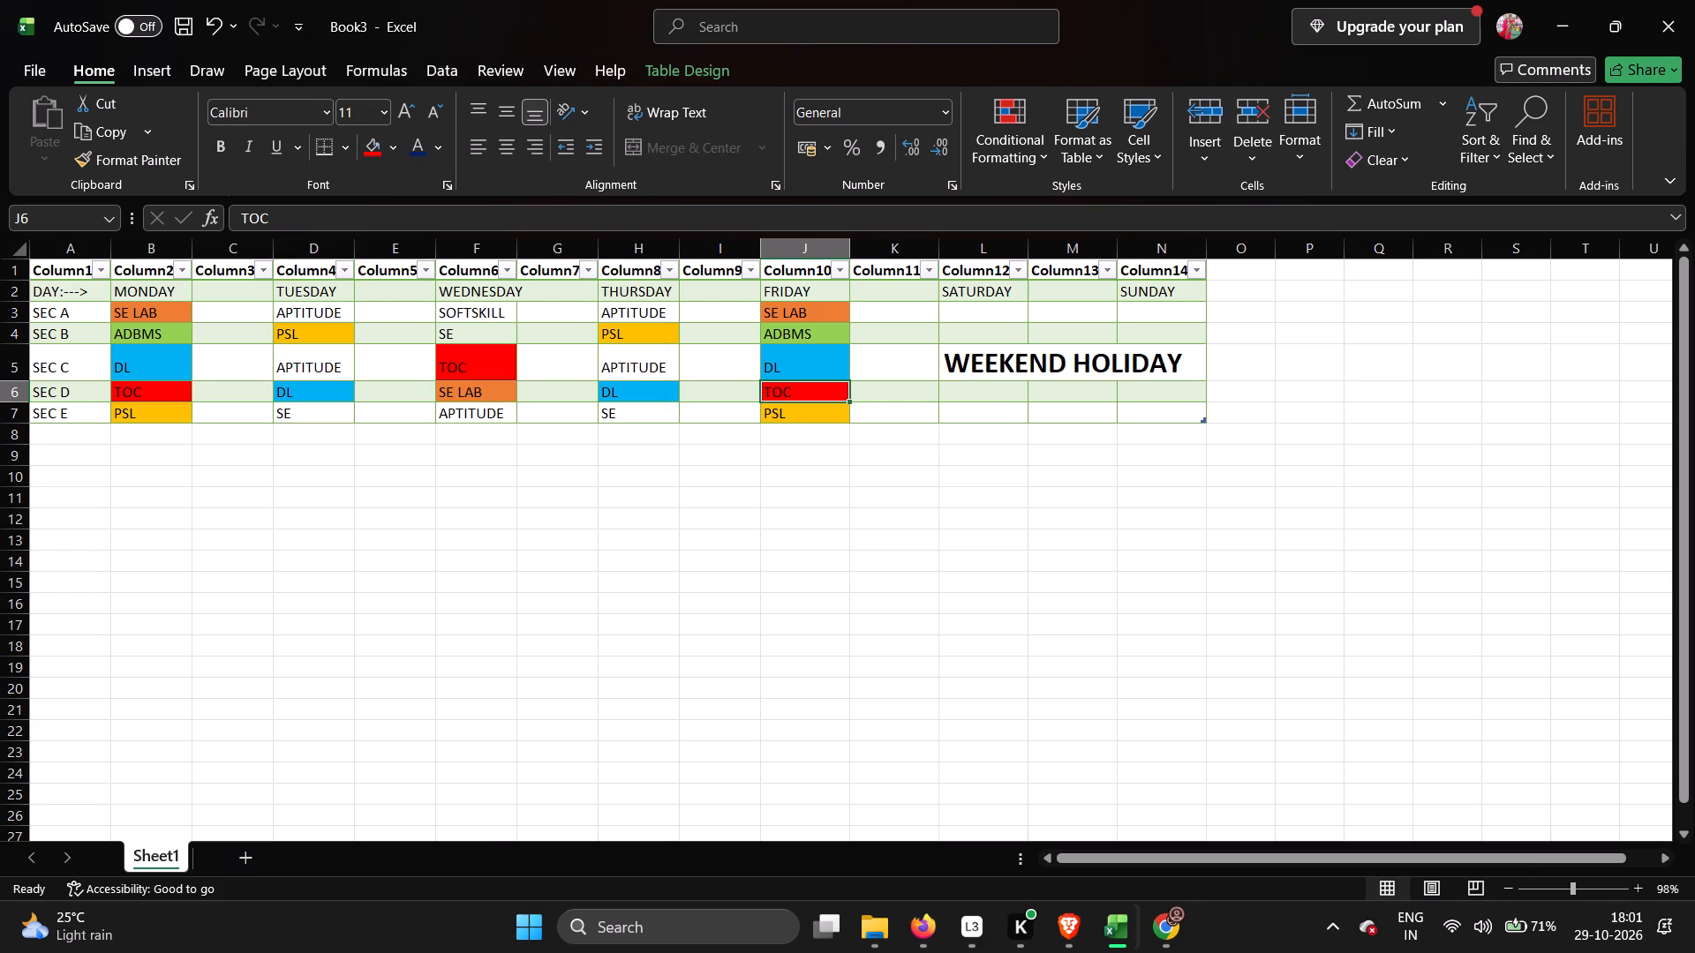
Fill the APTITUDE cells D3, H5, H3 and D5 with a light grey theme colour.
{"action": "left_click", "coordinate": [332, 315]}
{"action": "left_click", "coordinate": [384, 143]}
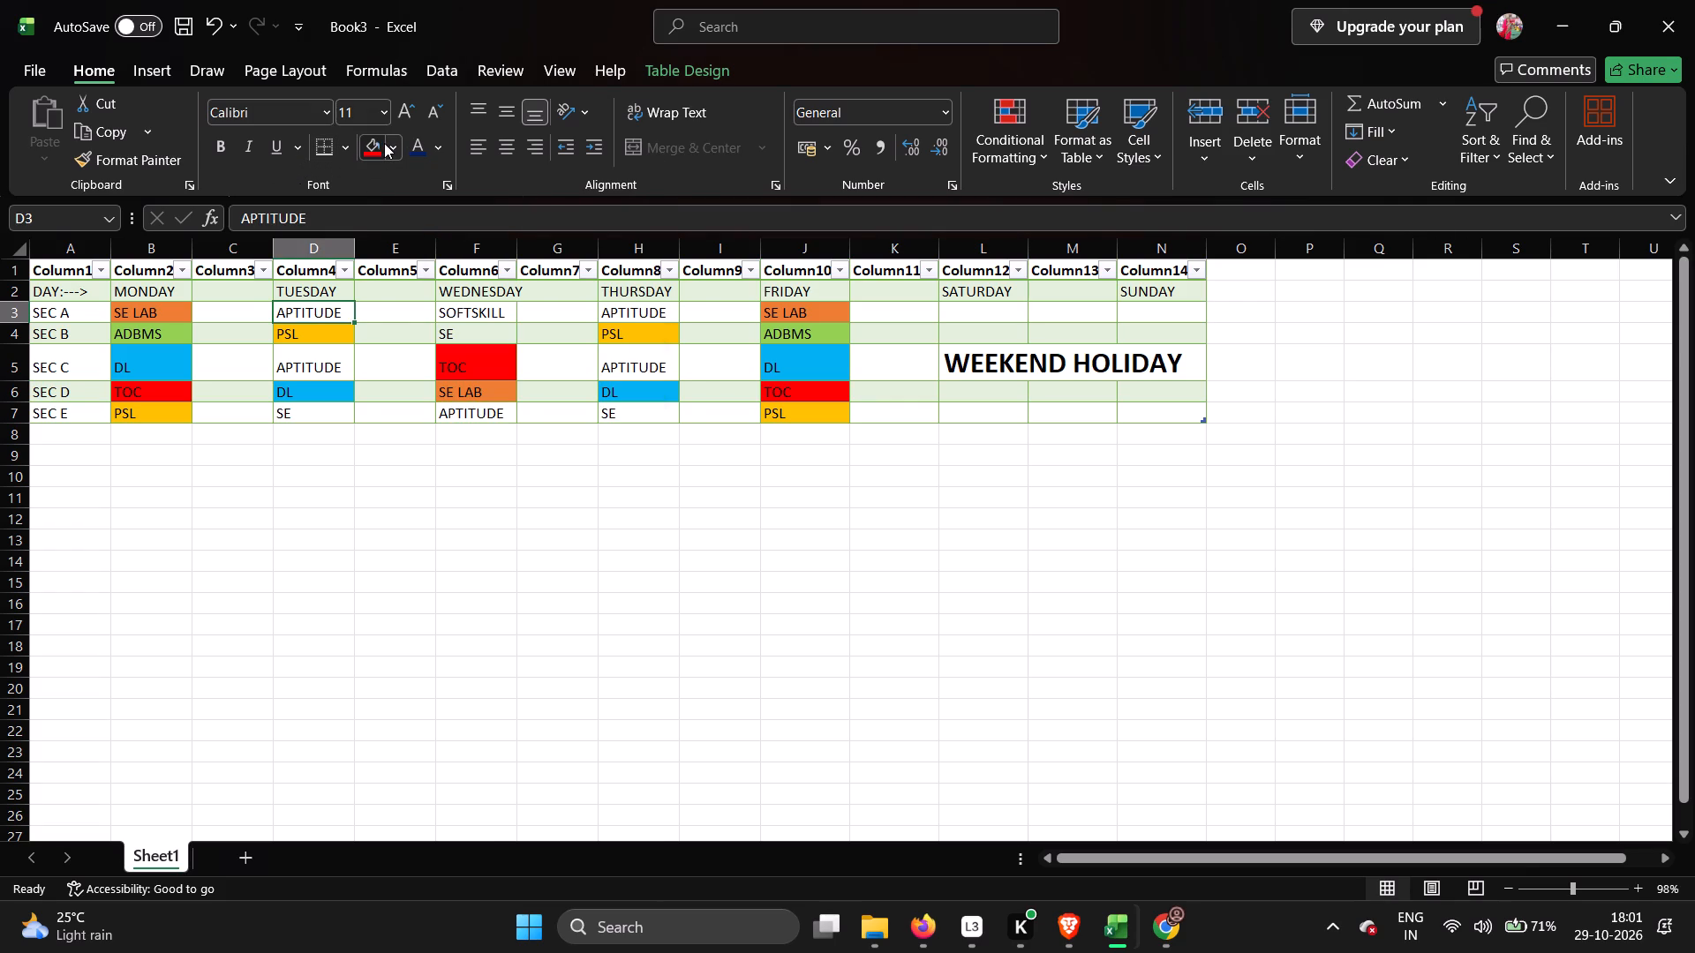
{"action": "left_click", "coordinate": [393, 144]}
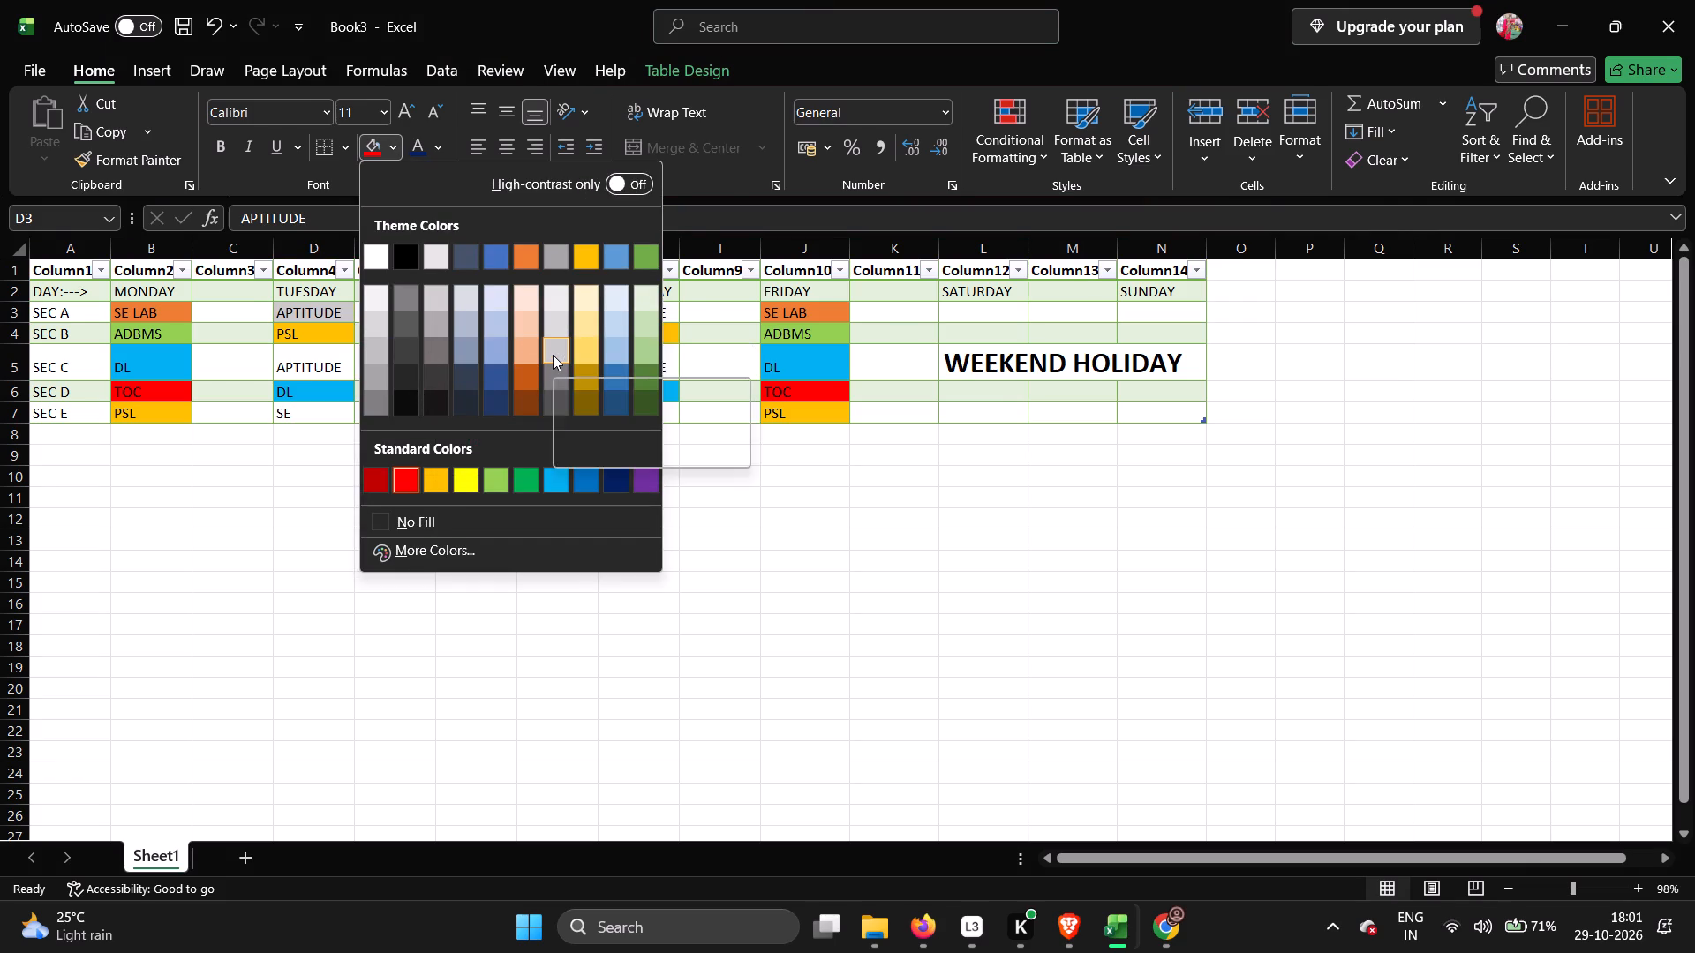
{"action": "left_click", "coordinate": [553, 355]}
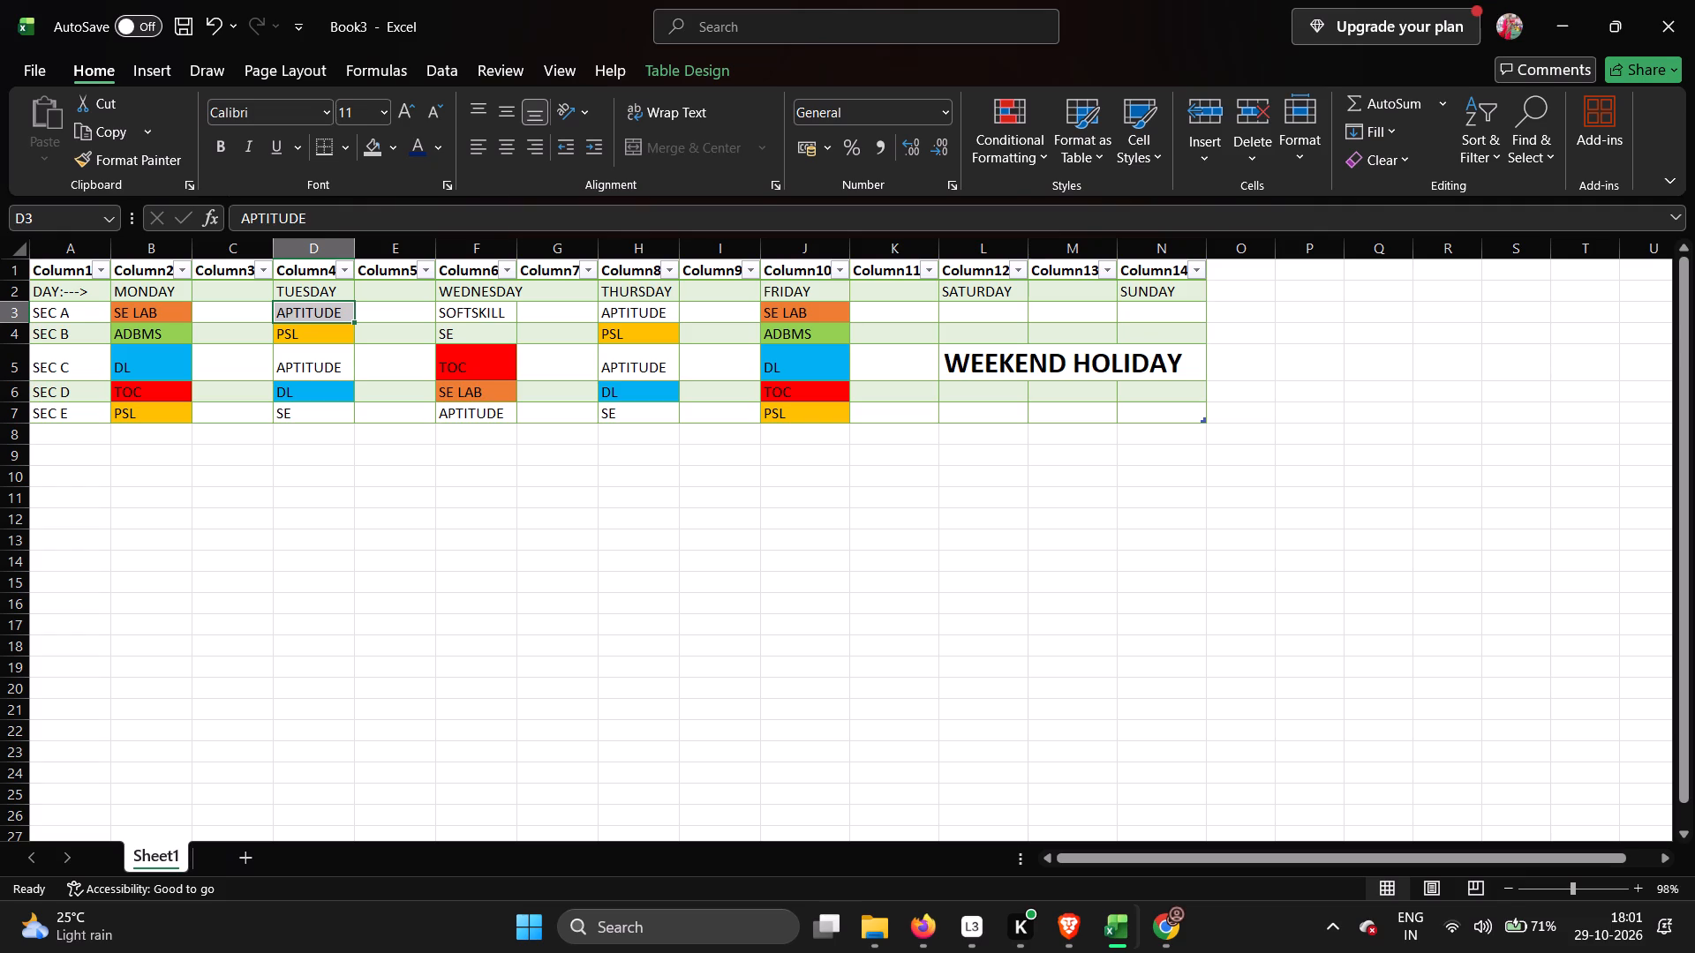
{"action": "left_click", "coordinate": [620, 365]}
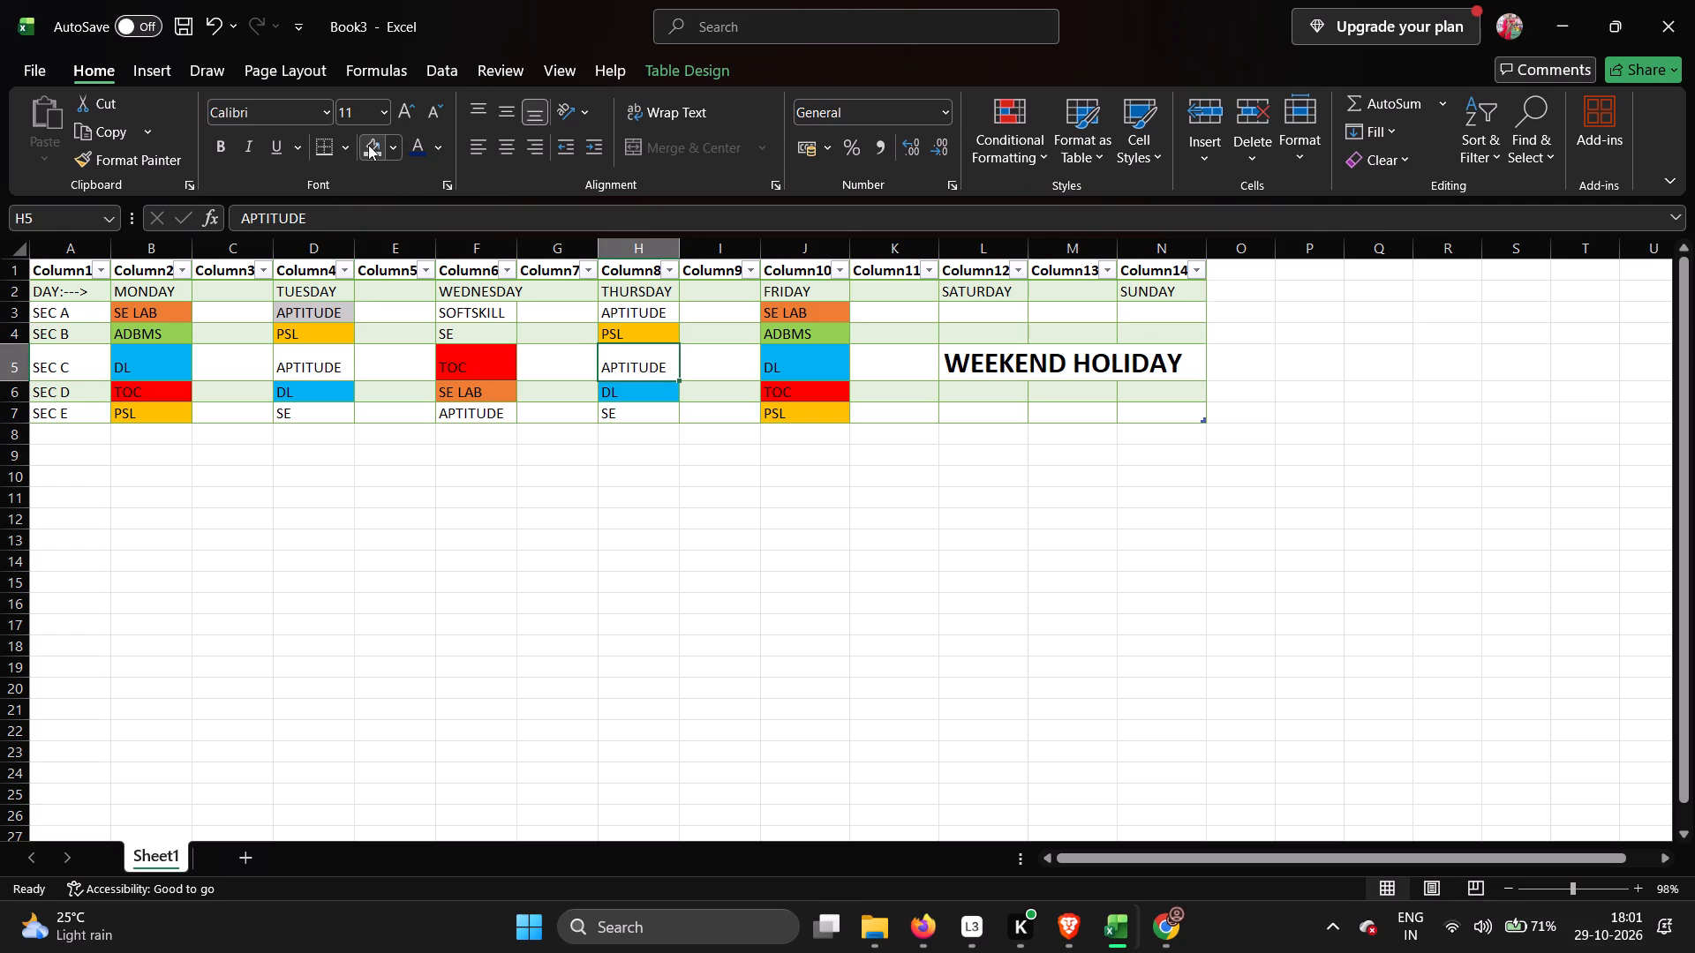
{"action": "left_click", "coordinate": [368, 145]}
{"action": "left_click", "coordinate": [617, 307]}
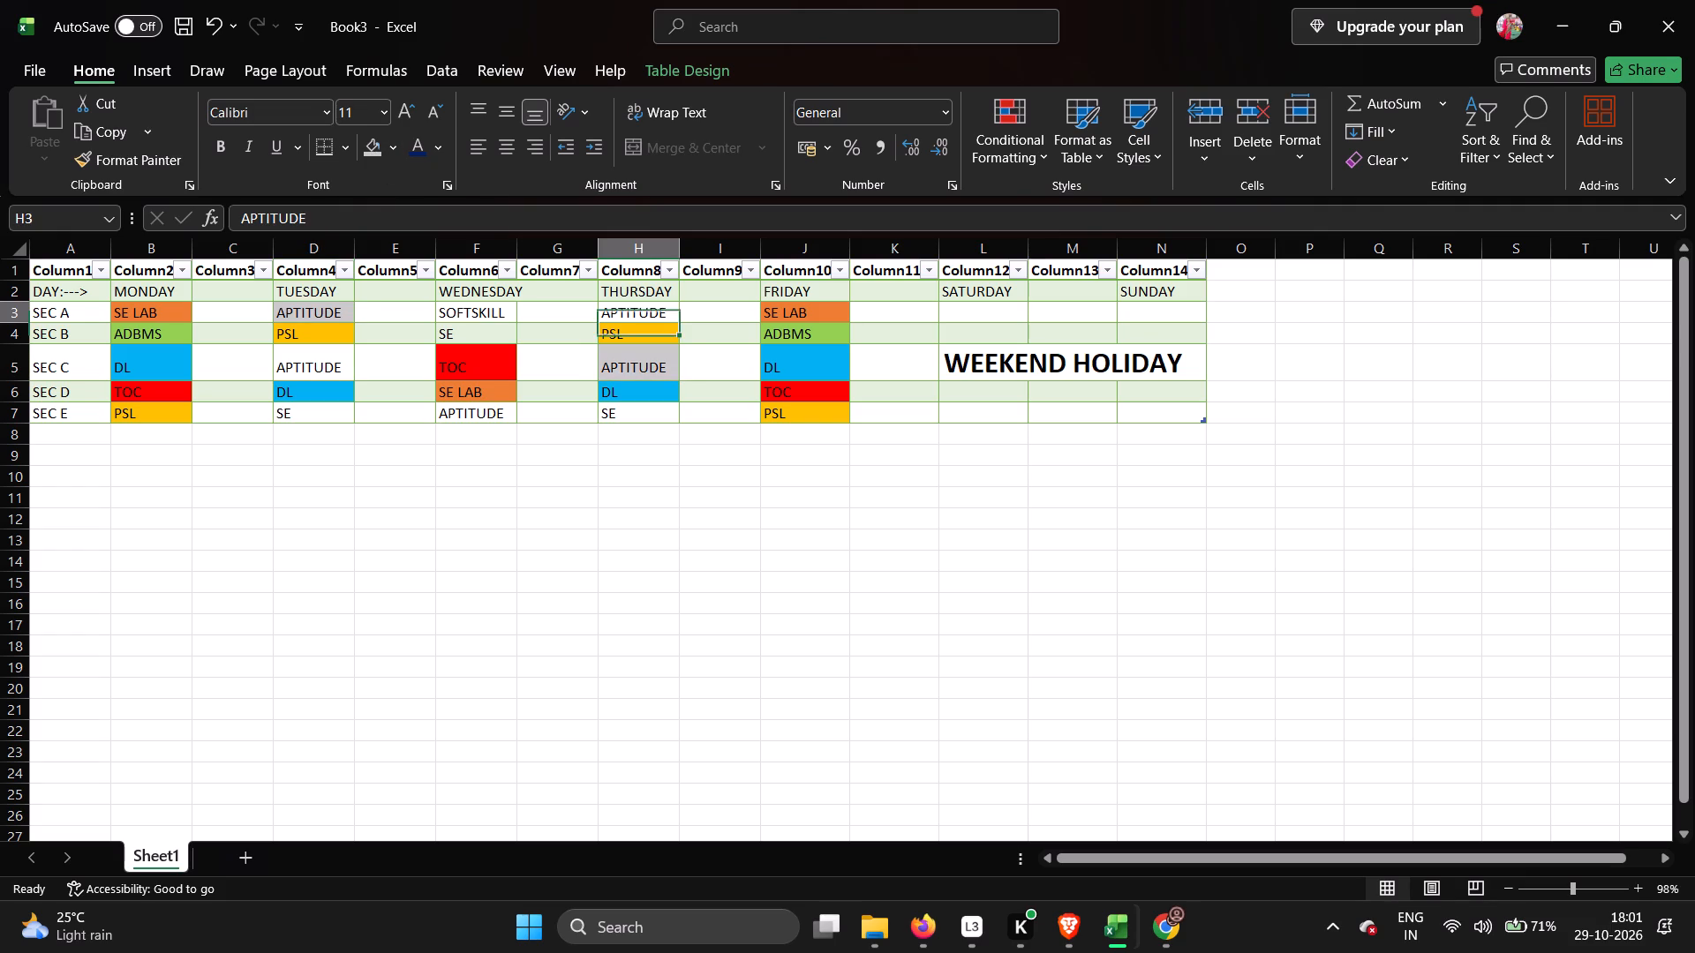
{"action": "left_click", "coordinate": [371, 139]}
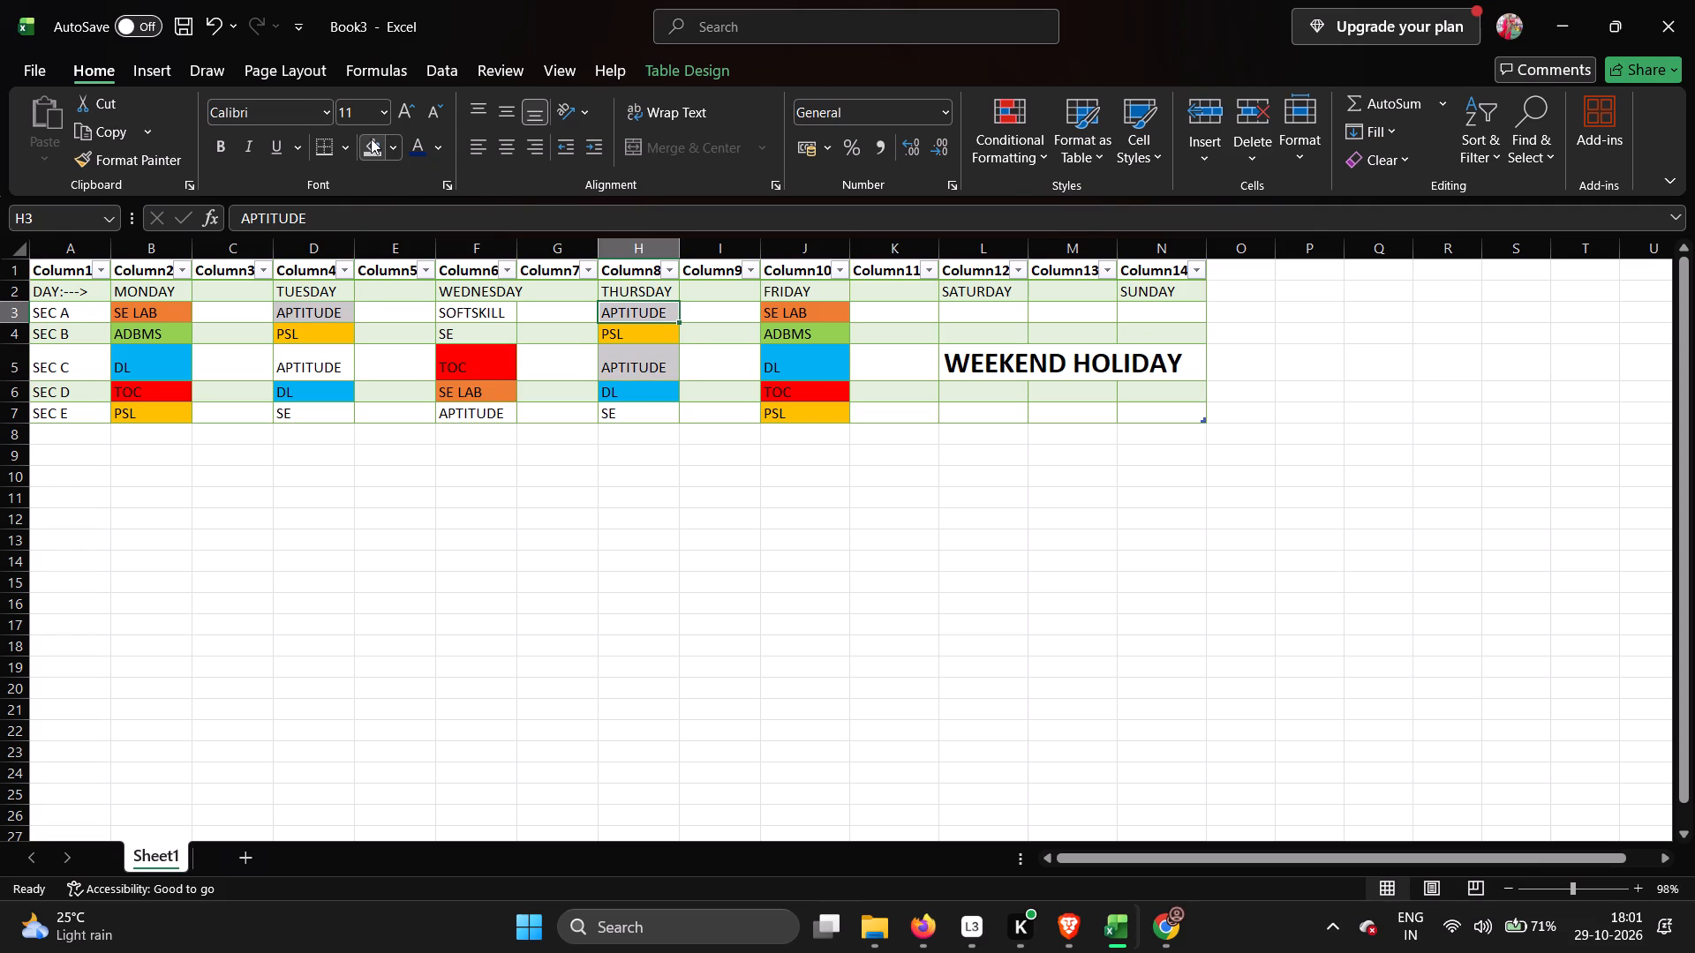
{"action": "left_click", "coordinate": [290, 367]}
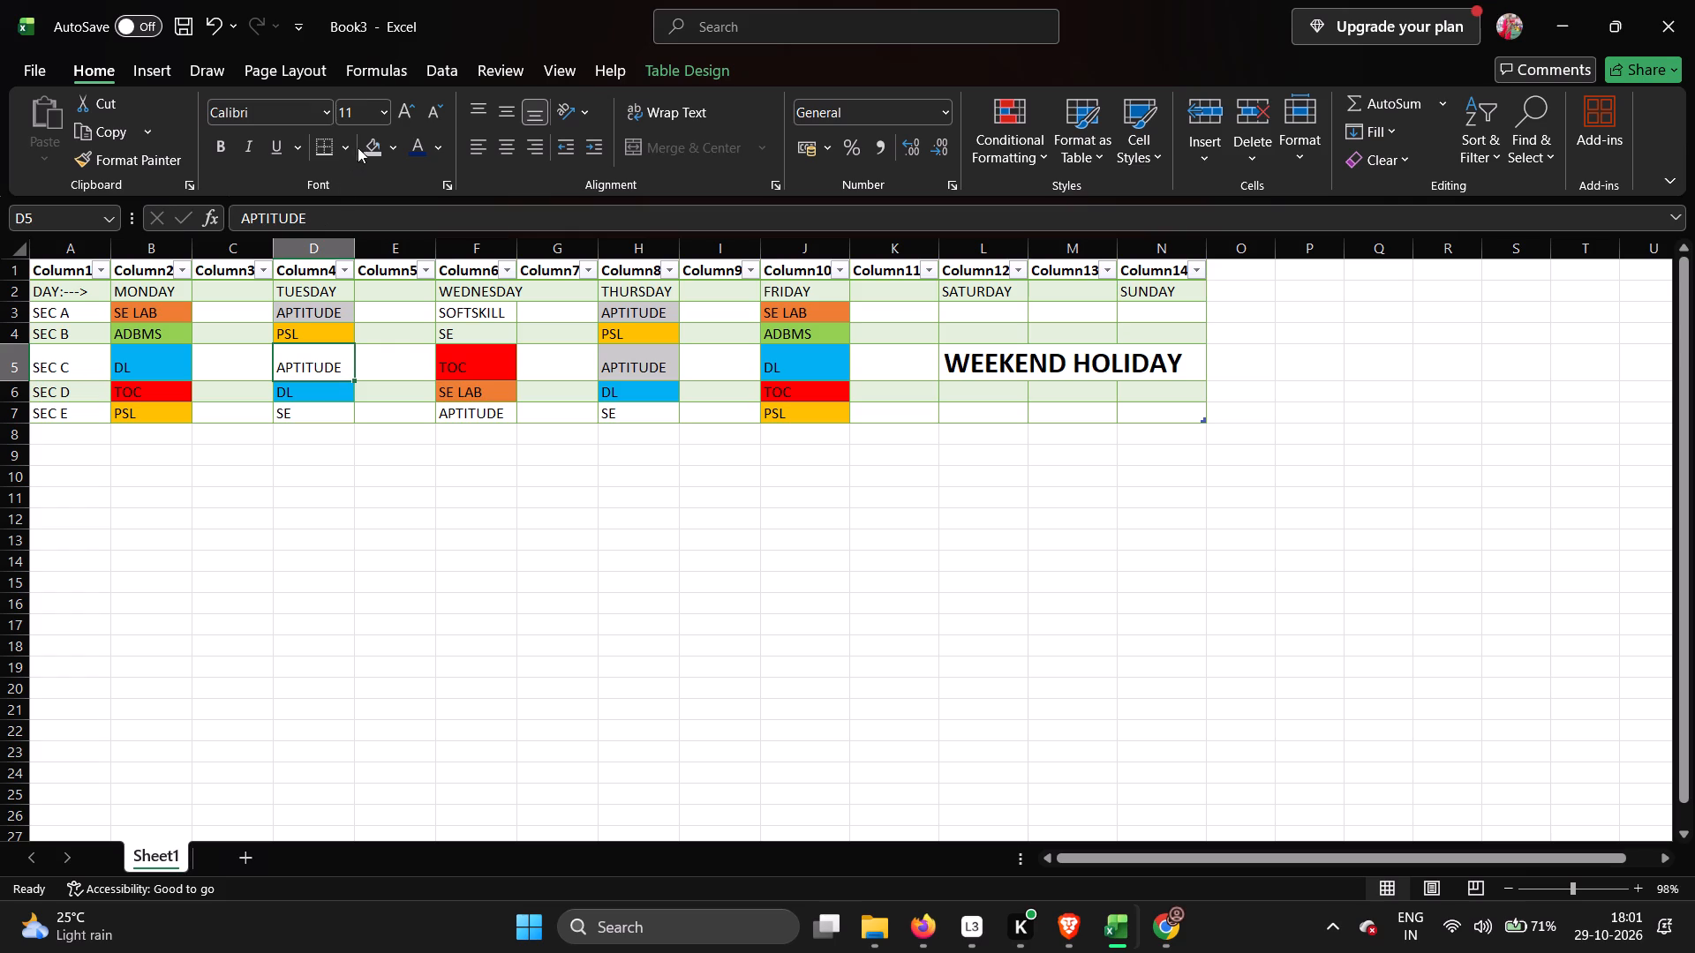
{"action": "left_click", "coordinate": [364, 146]}
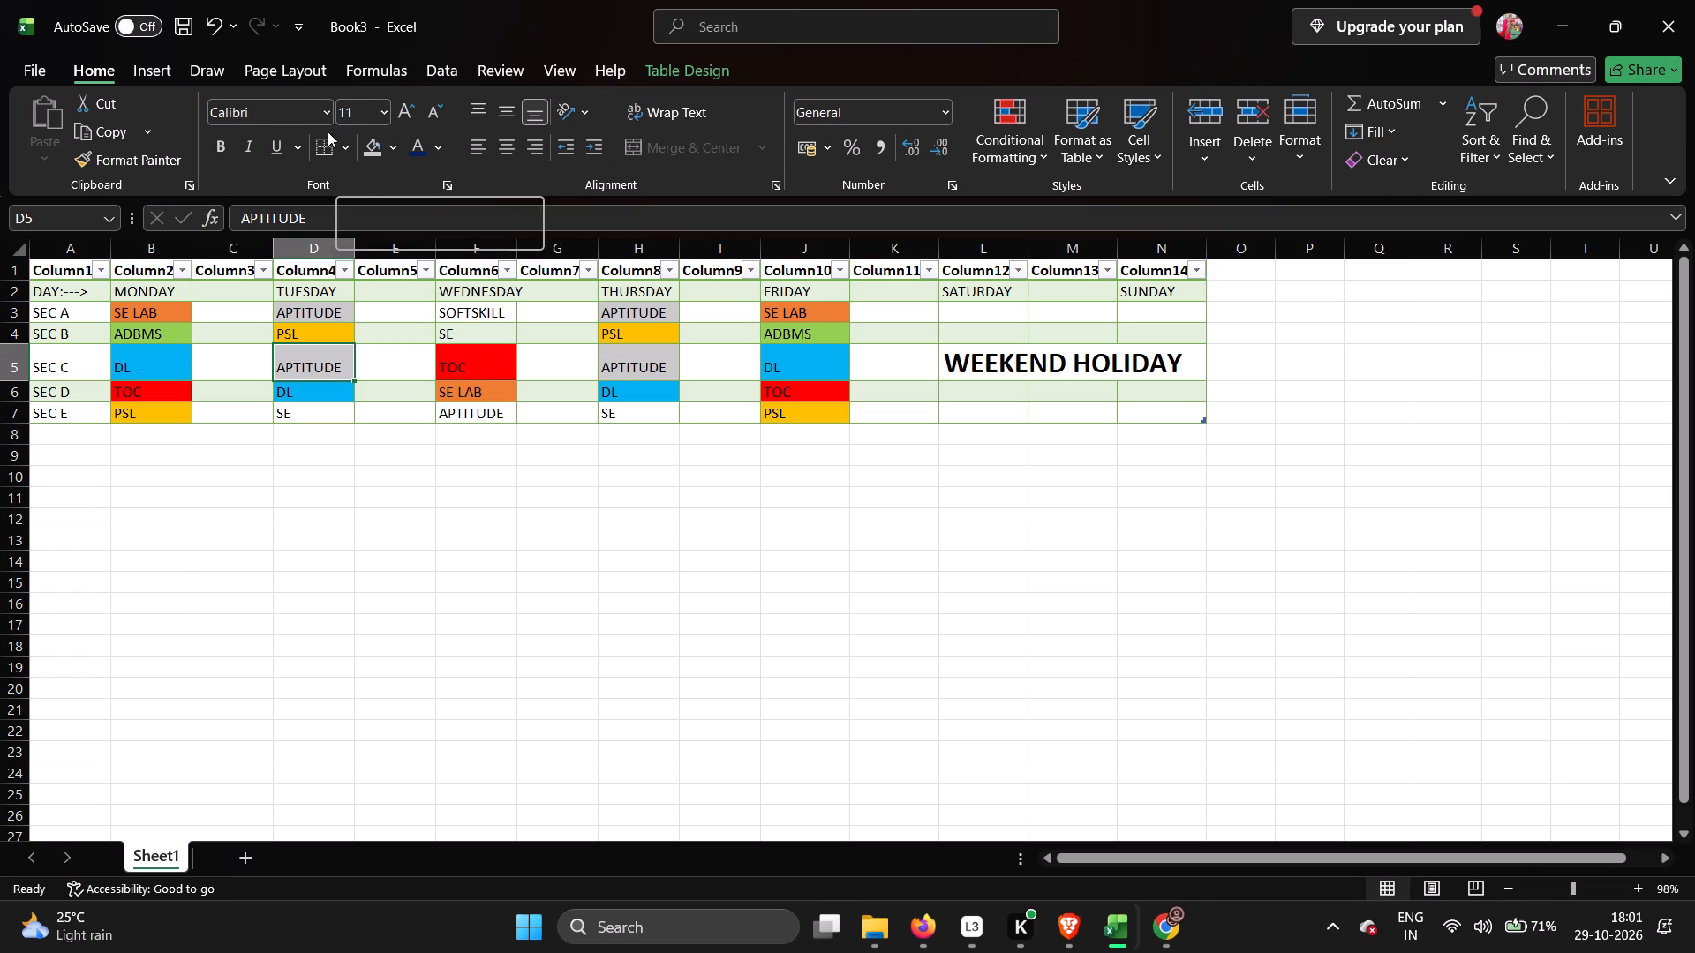
Fill the SE cells D7, H7 and F4 with the standard purple colour.
{"action": "left_click", "coordinate": [323, 409]}
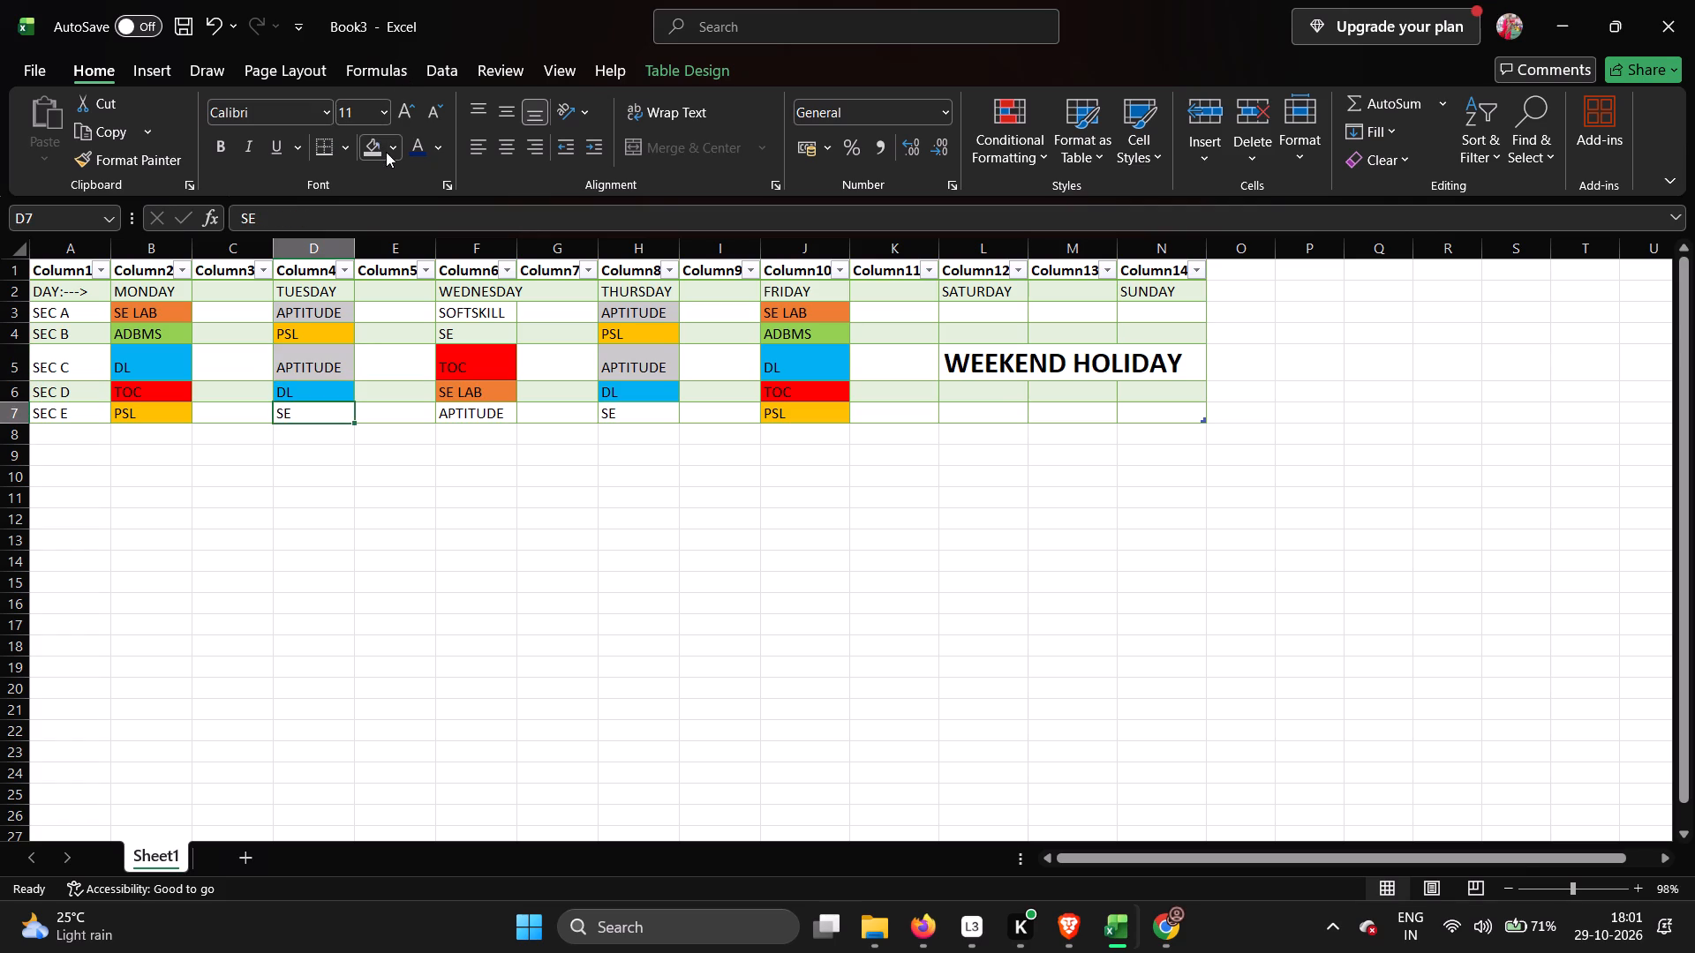
{"action": "left_click", "coordinate": [386, 152]}
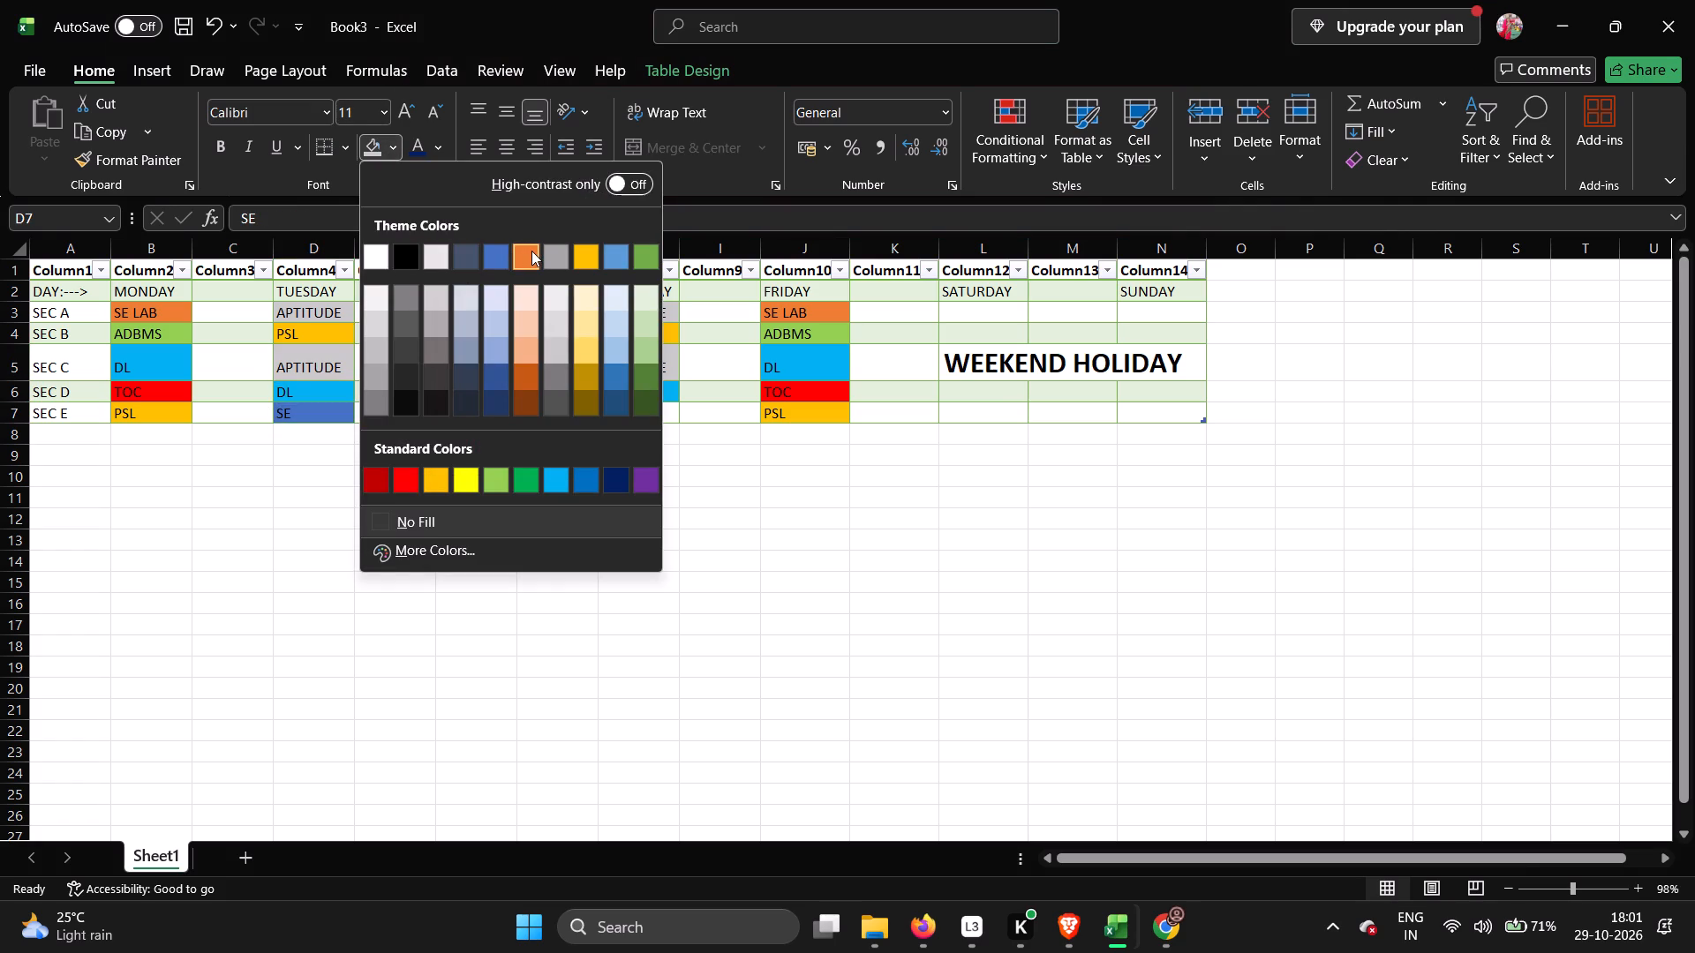
{"action": "left_click", "coordinate": [638, 480]}
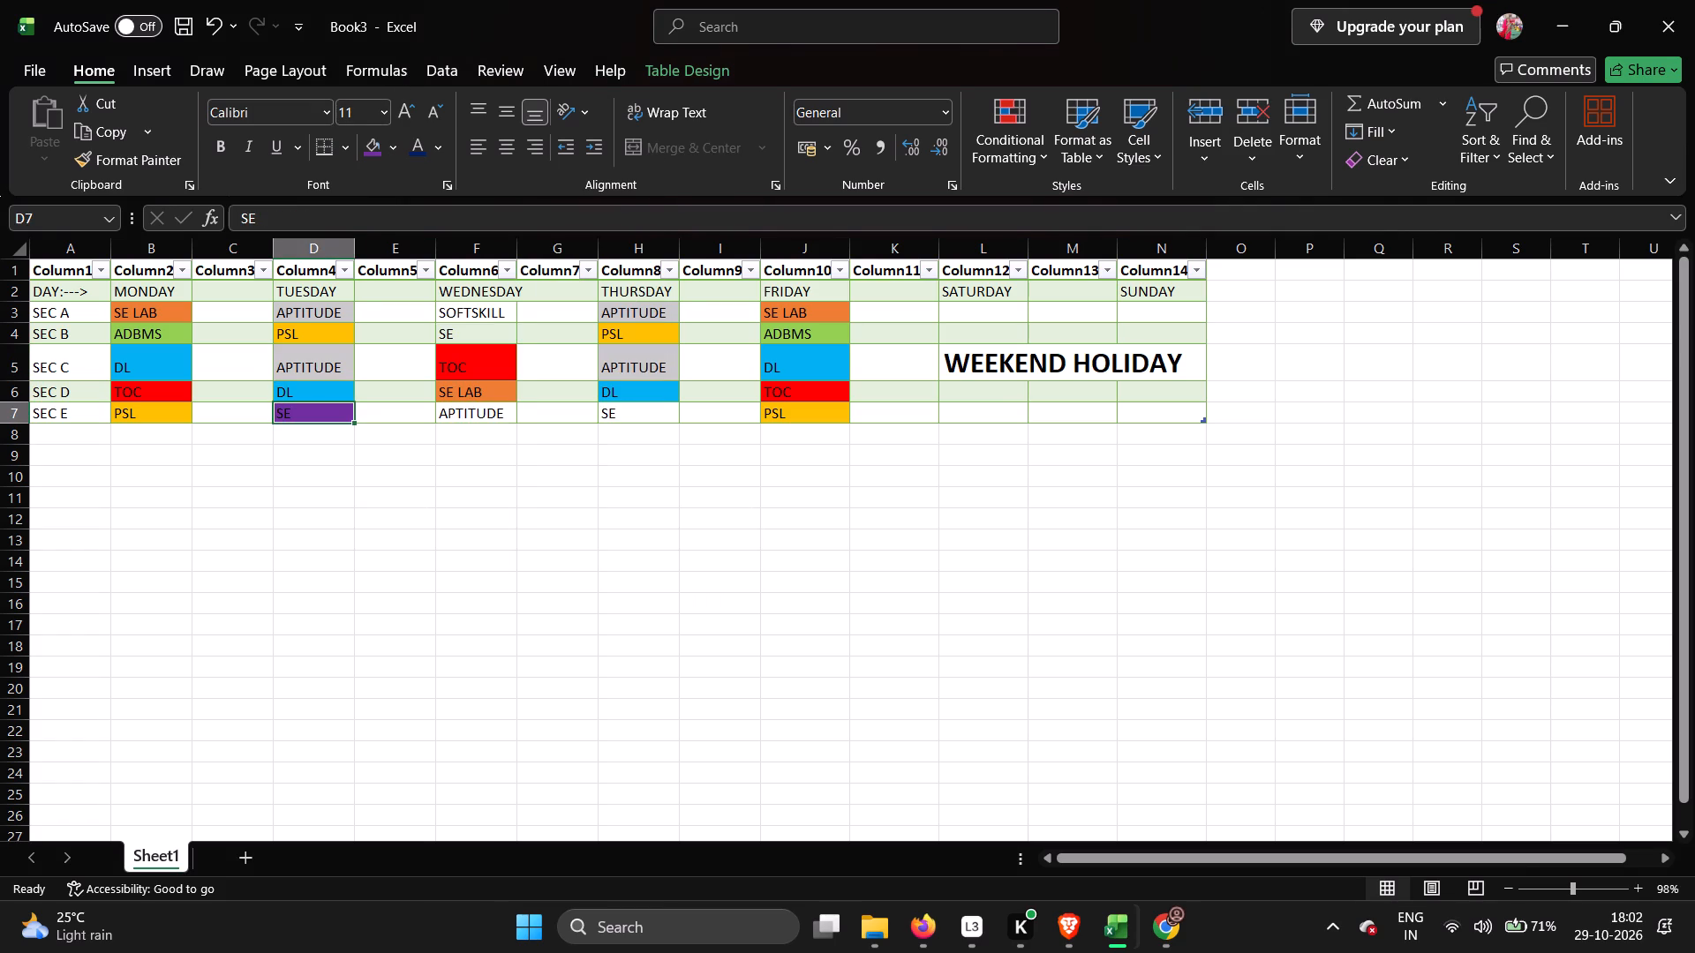
{"action": "left_click", "coordinate": [636, 413]}
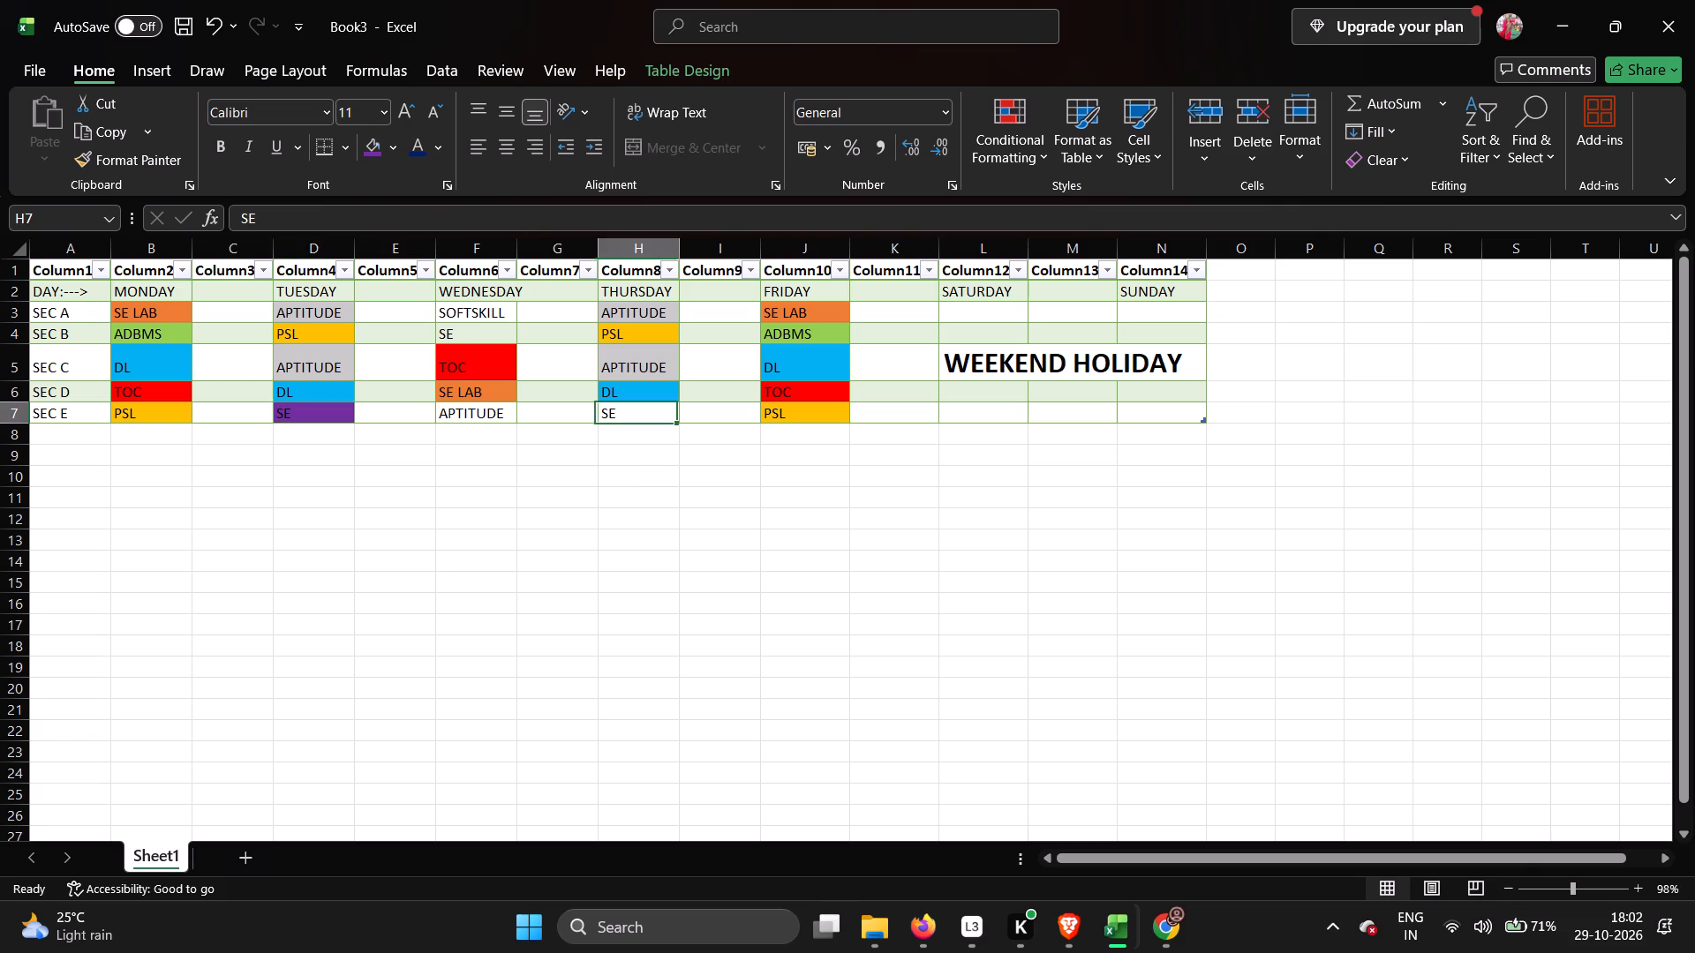
{"action": "left_click", "coordinate": [371, 150]}
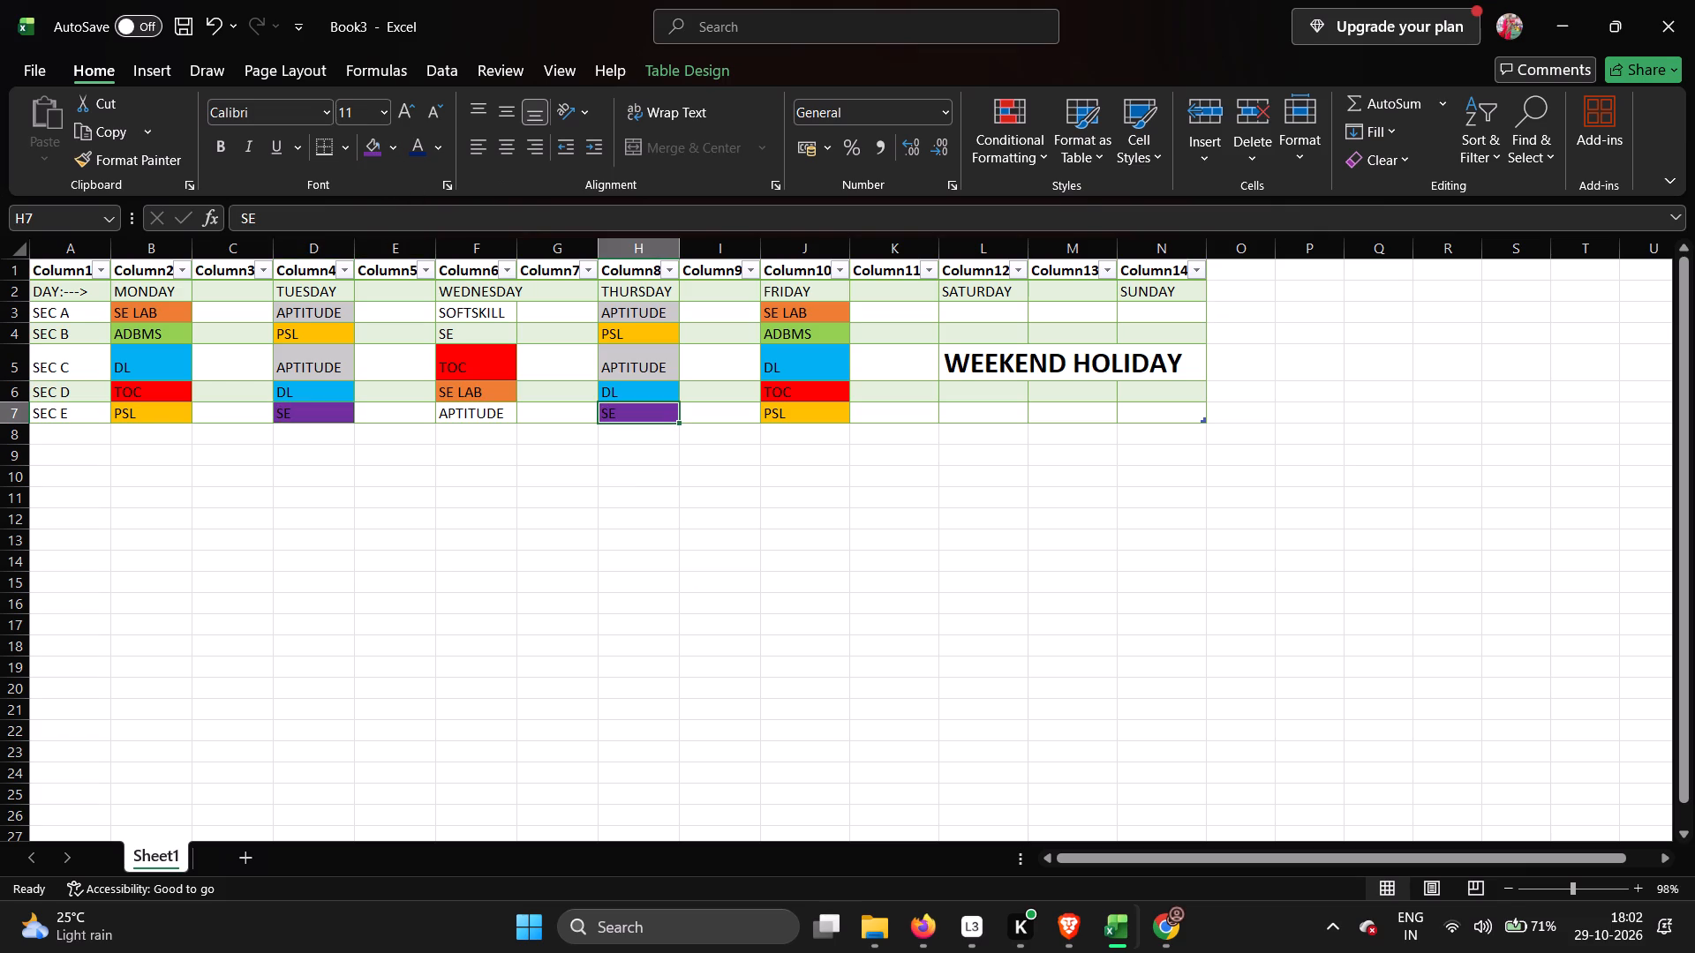
{"action": "left_click", "coordinate": [478, 336]}
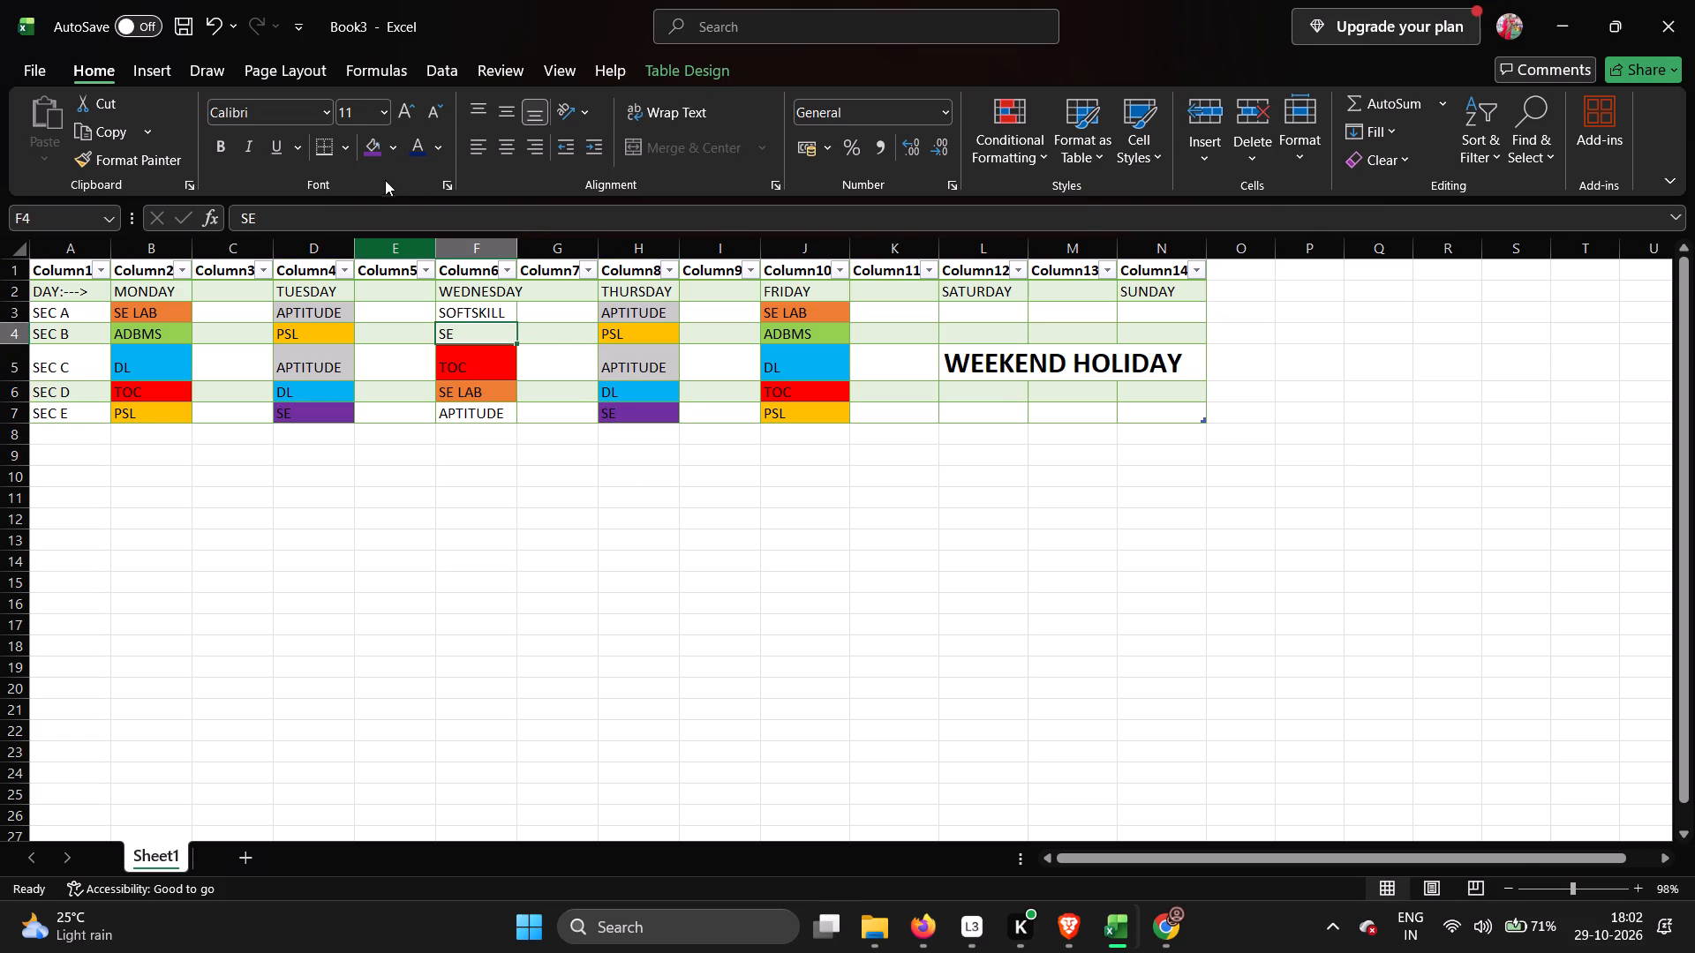
{"action": "left_click", "coordinate": [372, 138]}
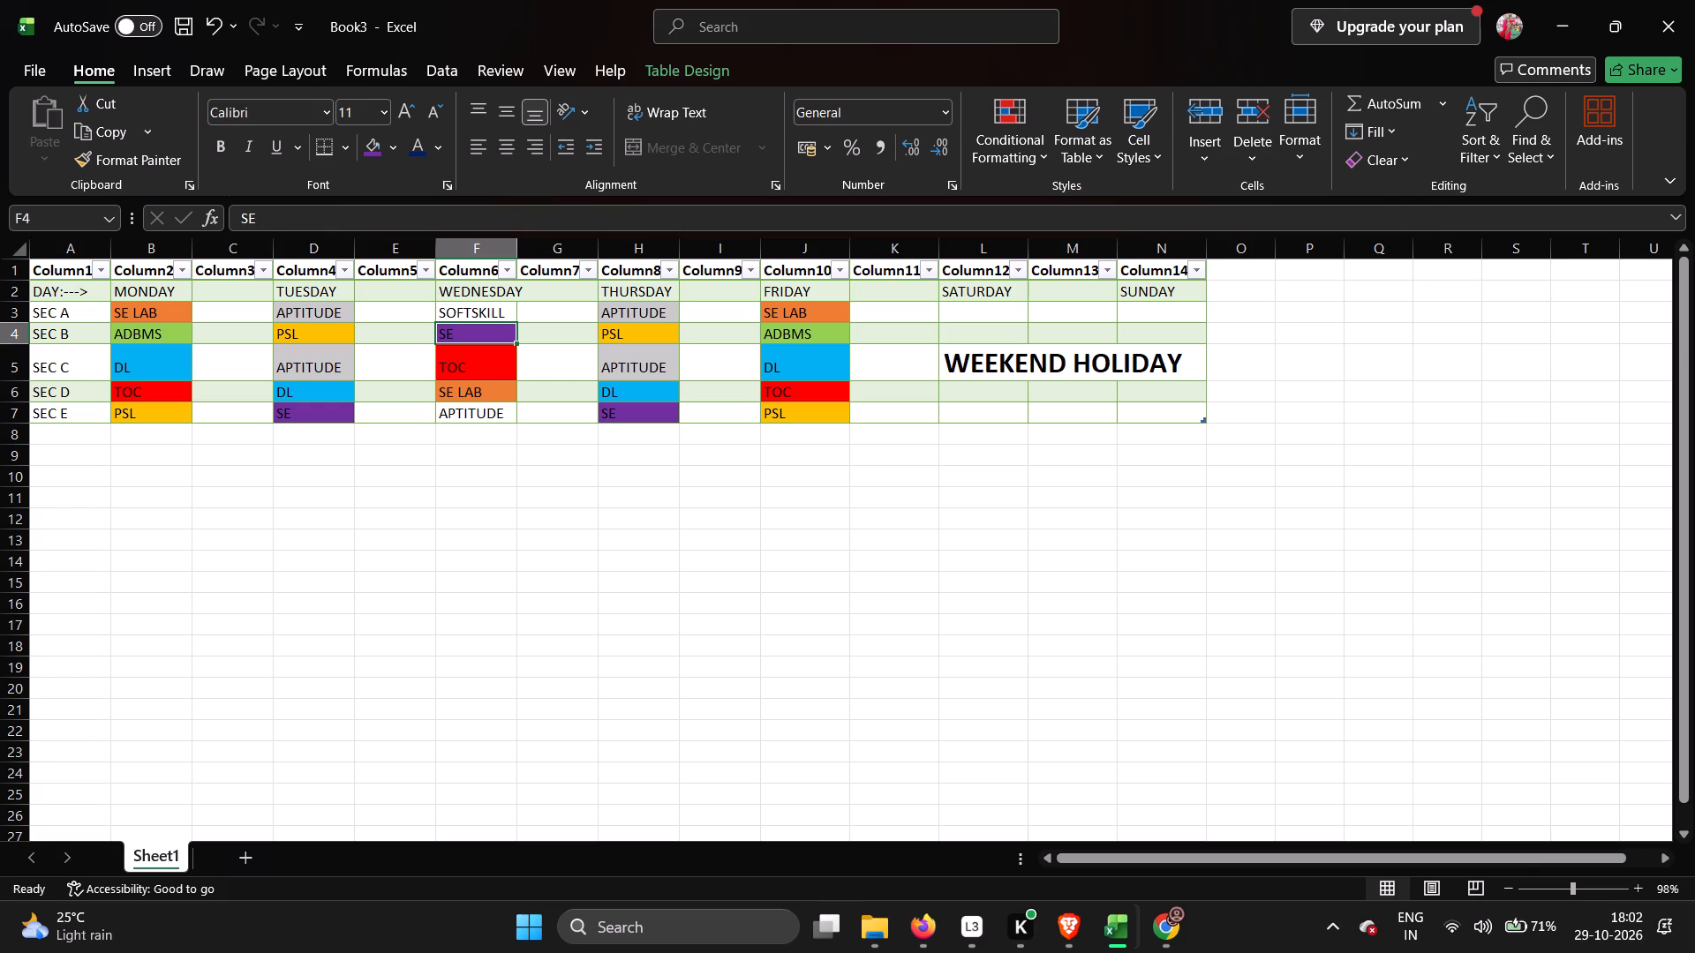
Apply a slightly darker grey theme colour to F4 and use it to fill the APTITUDE cell F7.
{"action": "left_click", "coordinate": [391, 146]}
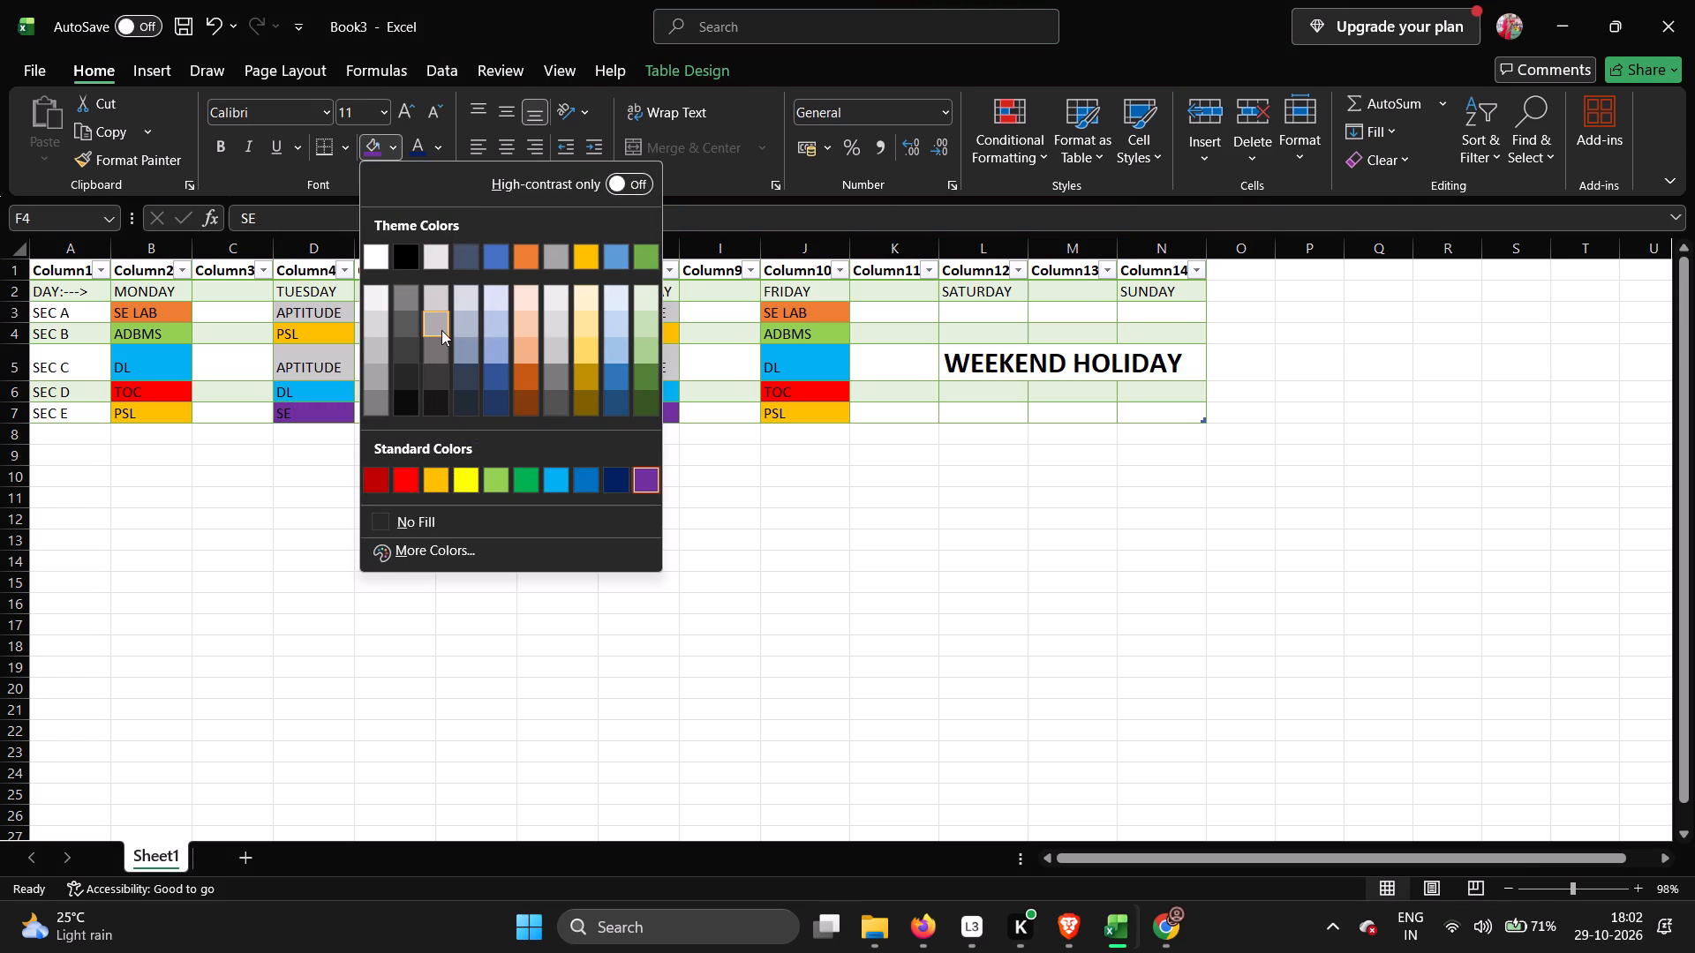
{"action": "left_click", "coordinate": [433, 328]}
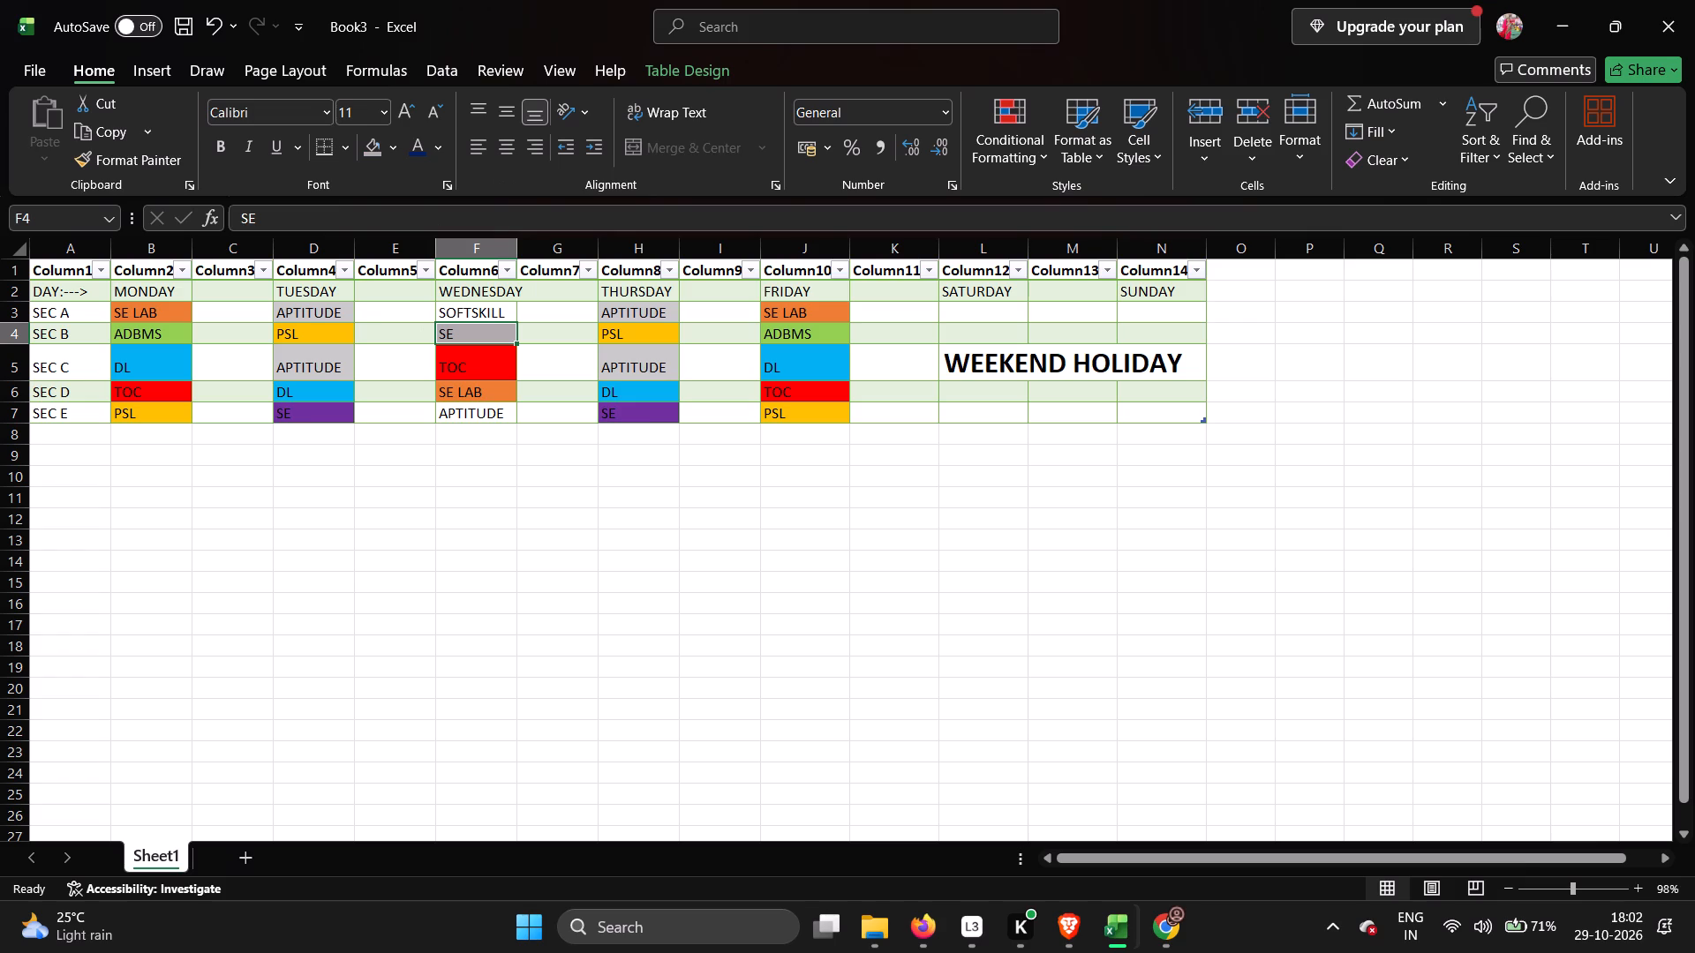
{"action": "left_click", "coordinate": [503, 424]}
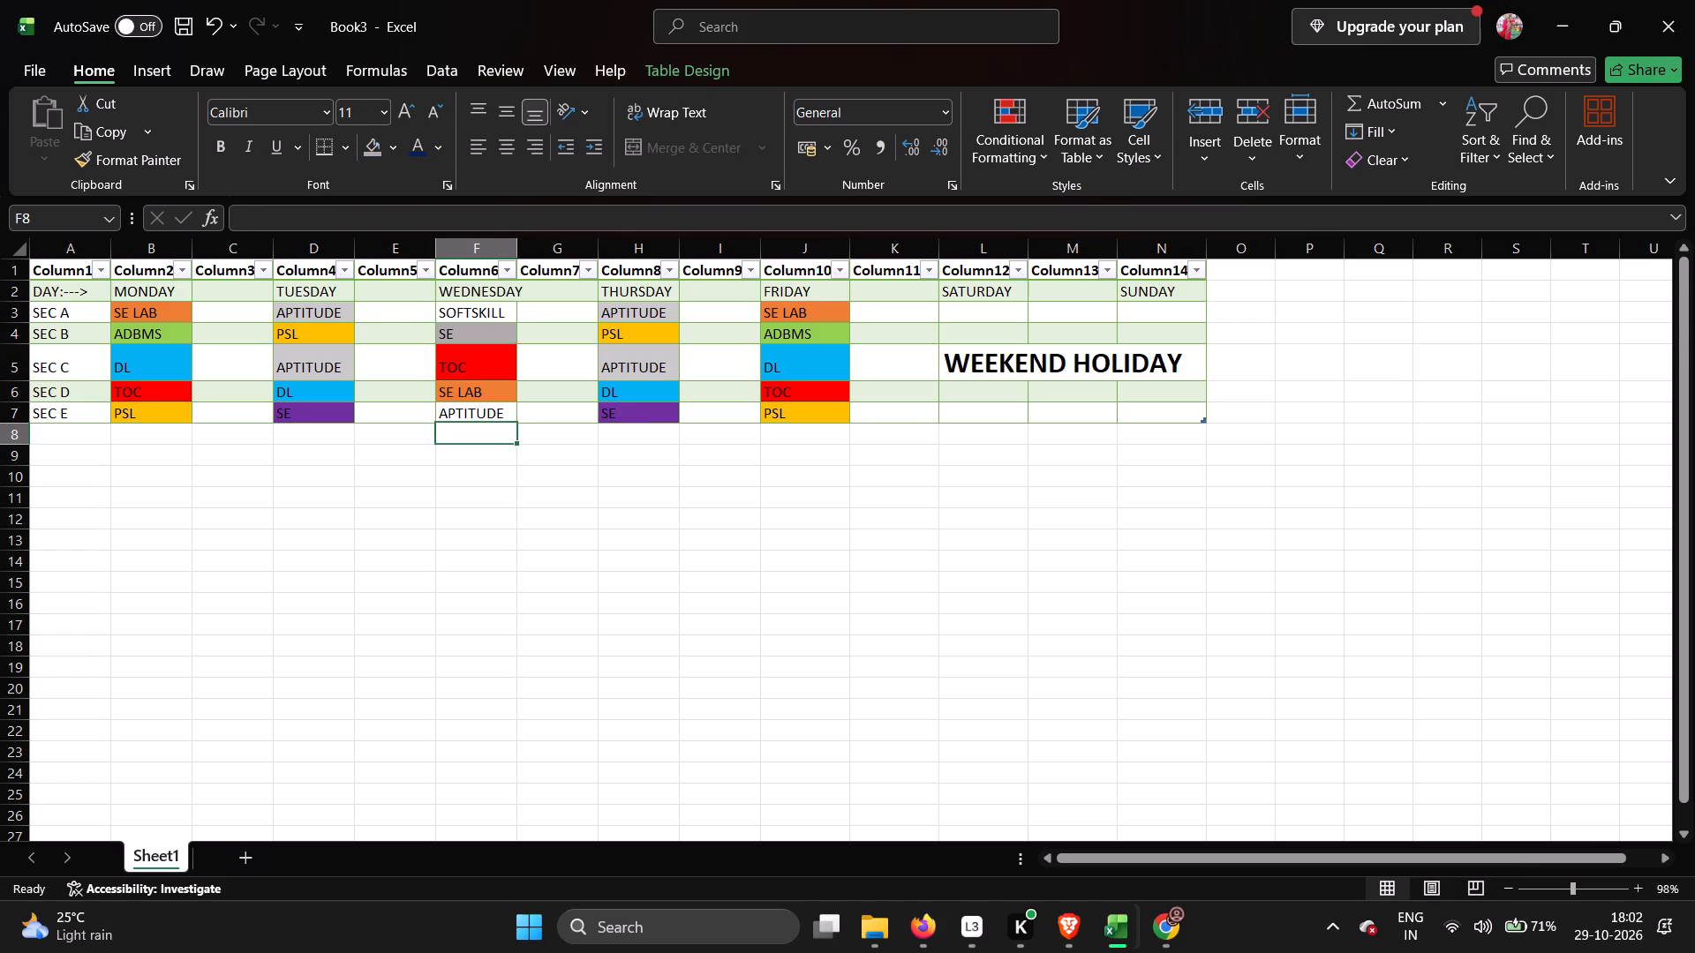
{"action": "double_click", "coordinate": [504, 421]}
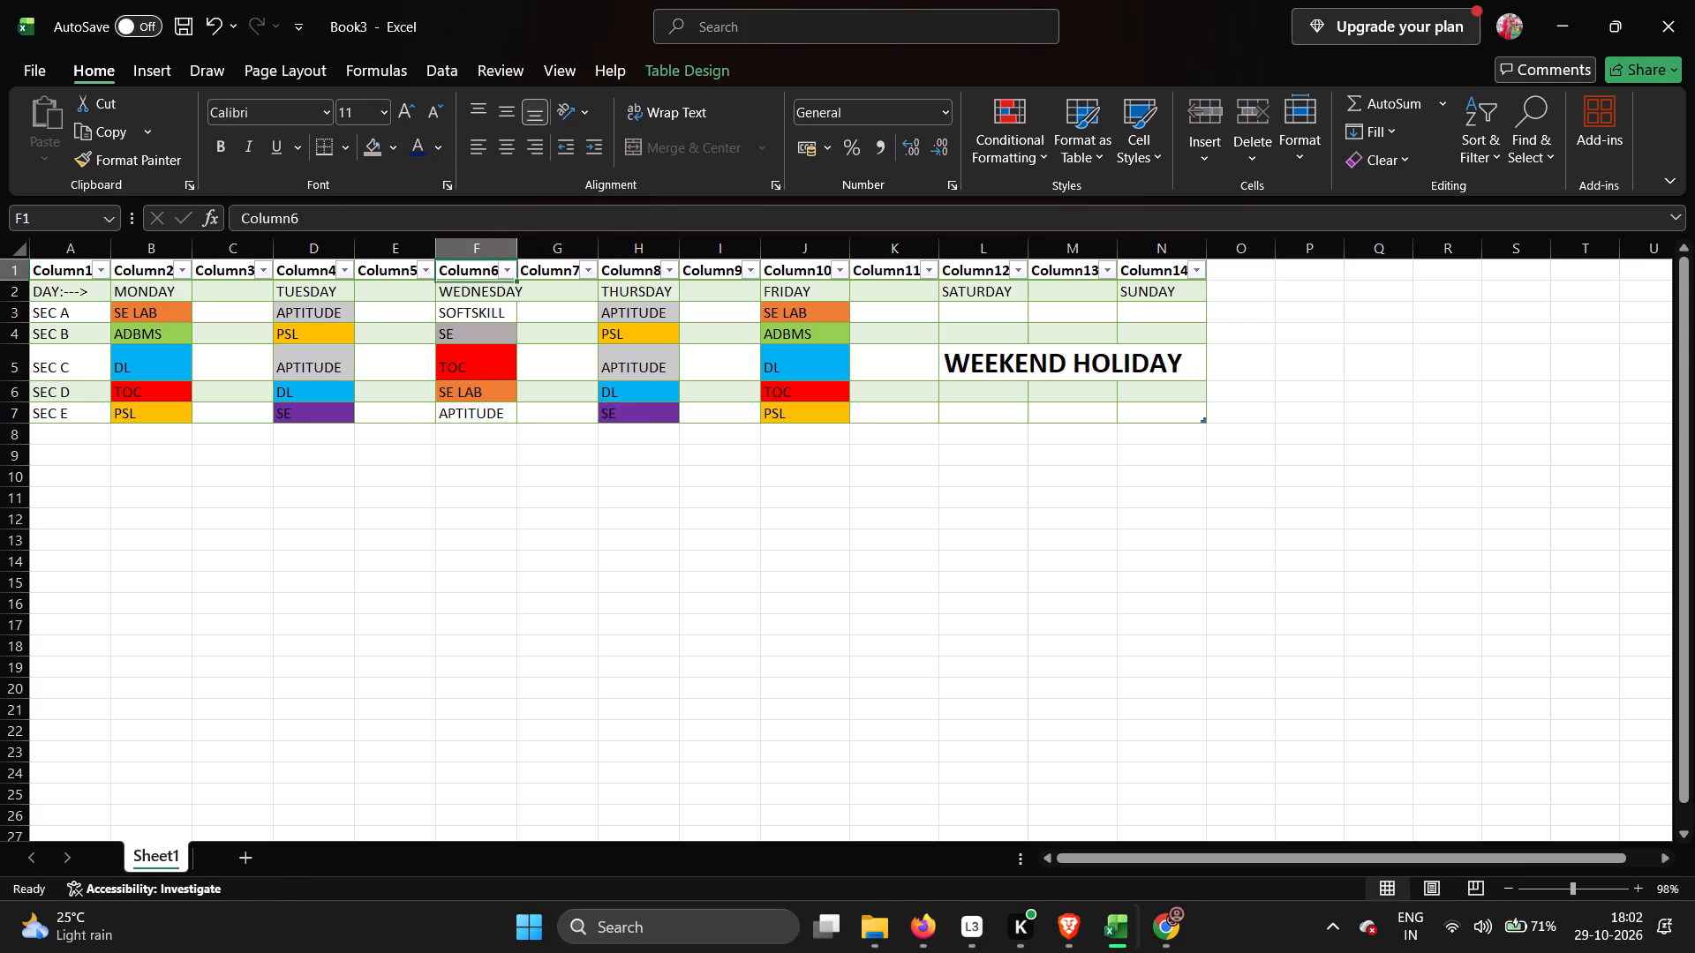
{"action": "left_click", "coordinate": [504, 416]}
{"action": "left_click", "coordinate": [364, 142]}
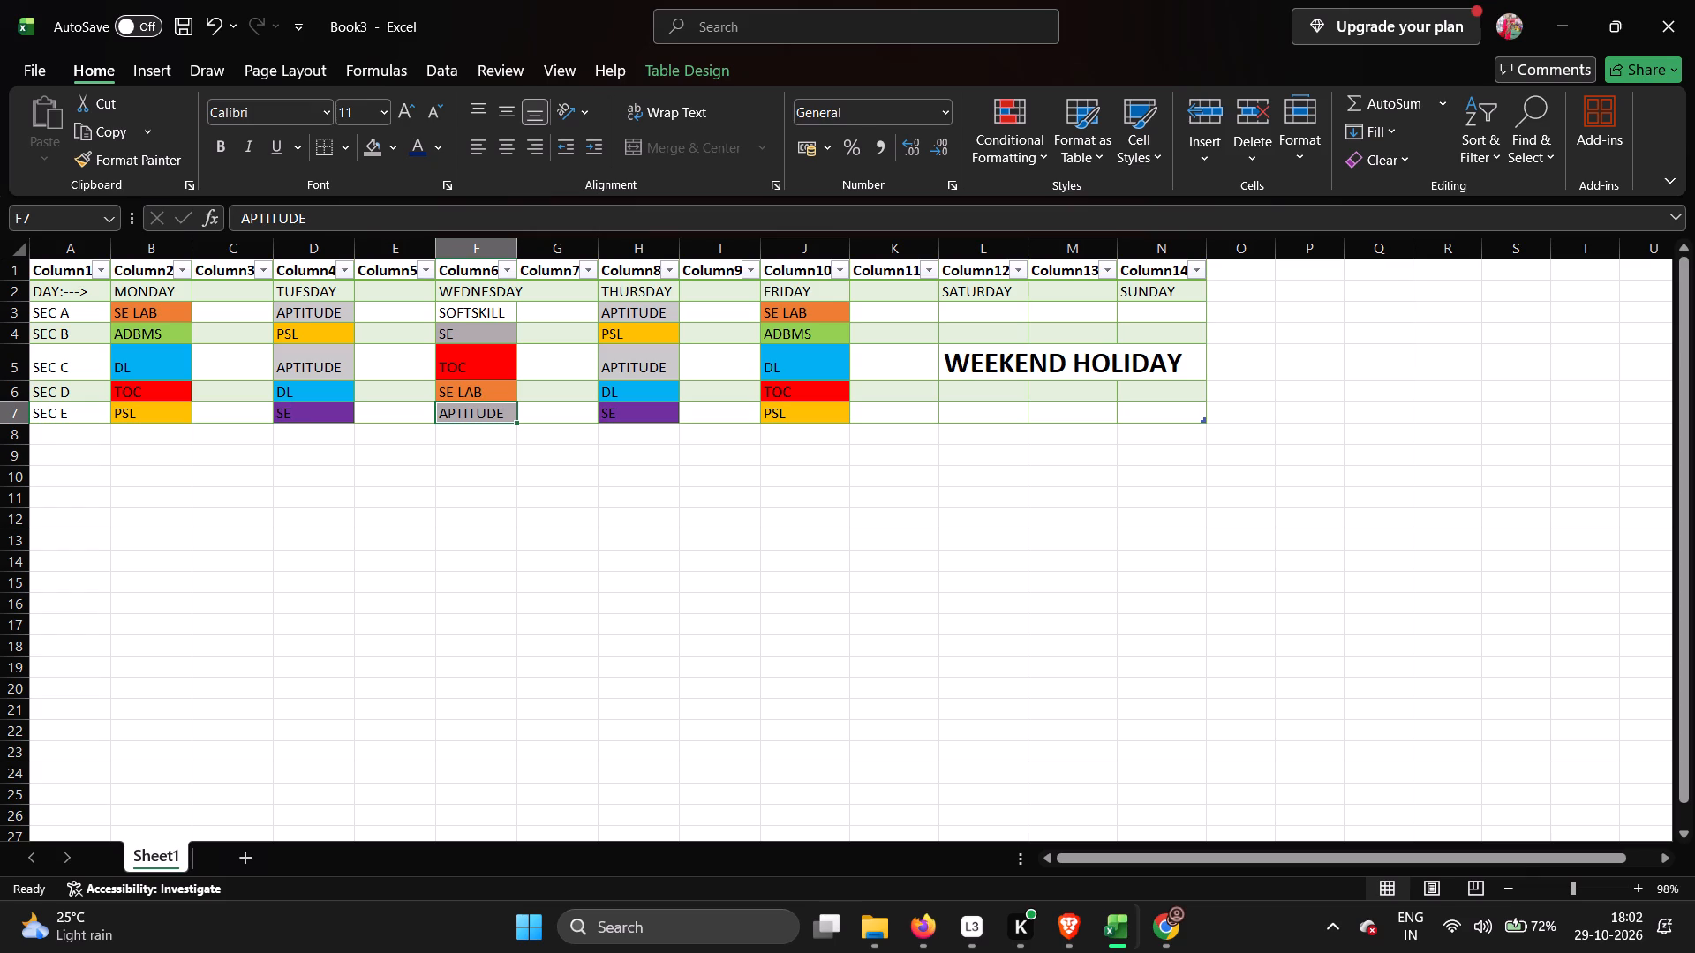
Refill the SE cell F4 with the standard purple colour.
{"action": "left_click", "coordinate": [485, 338]}
{"action": "left_click", "coordinate": [396, 146]}
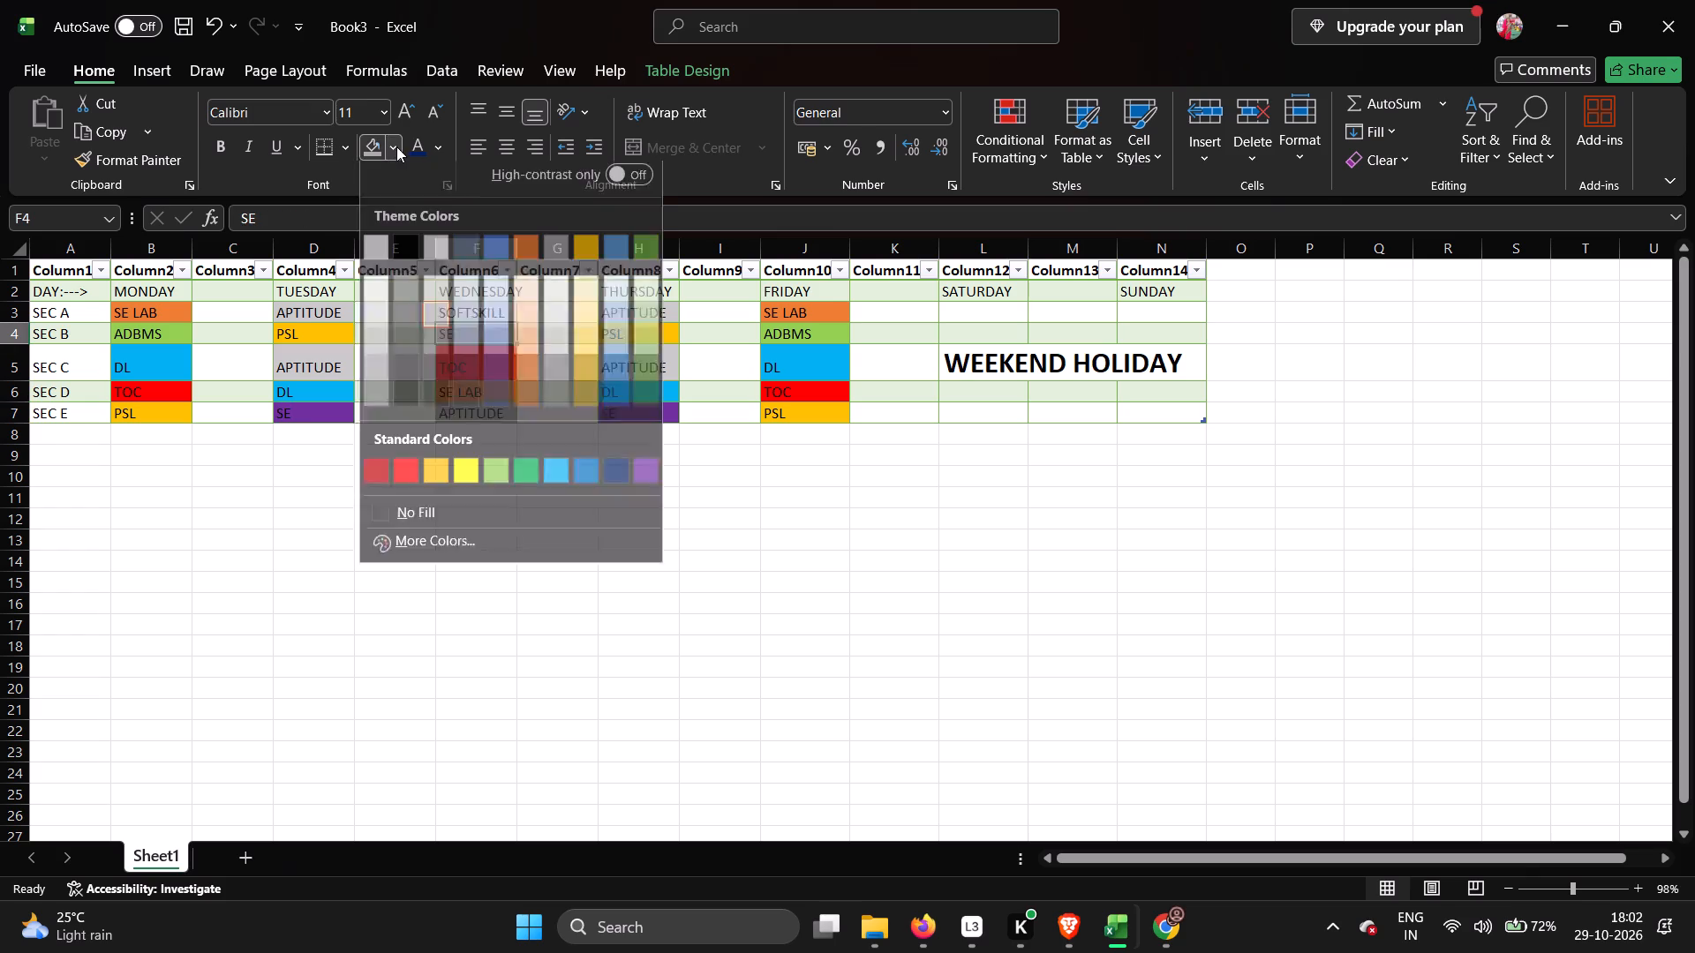
{"action": "left_click", "coordinate": [656, 474]}
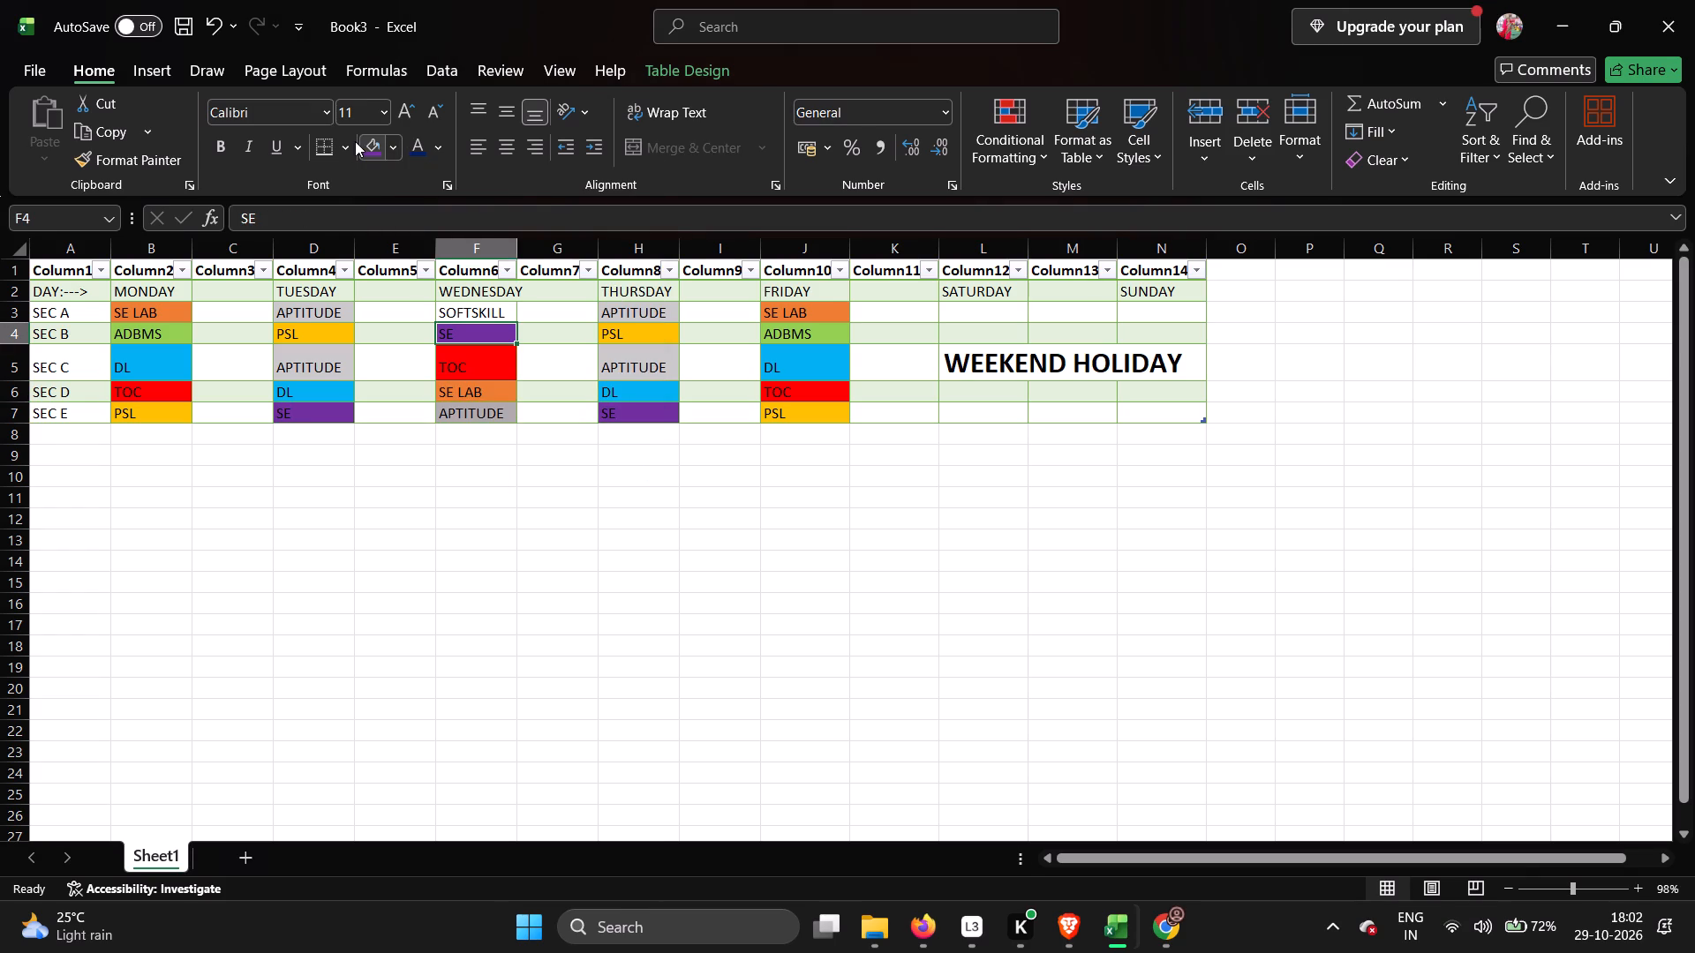
Fill the SOFTSKILL cell F3 with a light orange theme colour.
{"action": "left_click", "coordinate": [480, 314]}
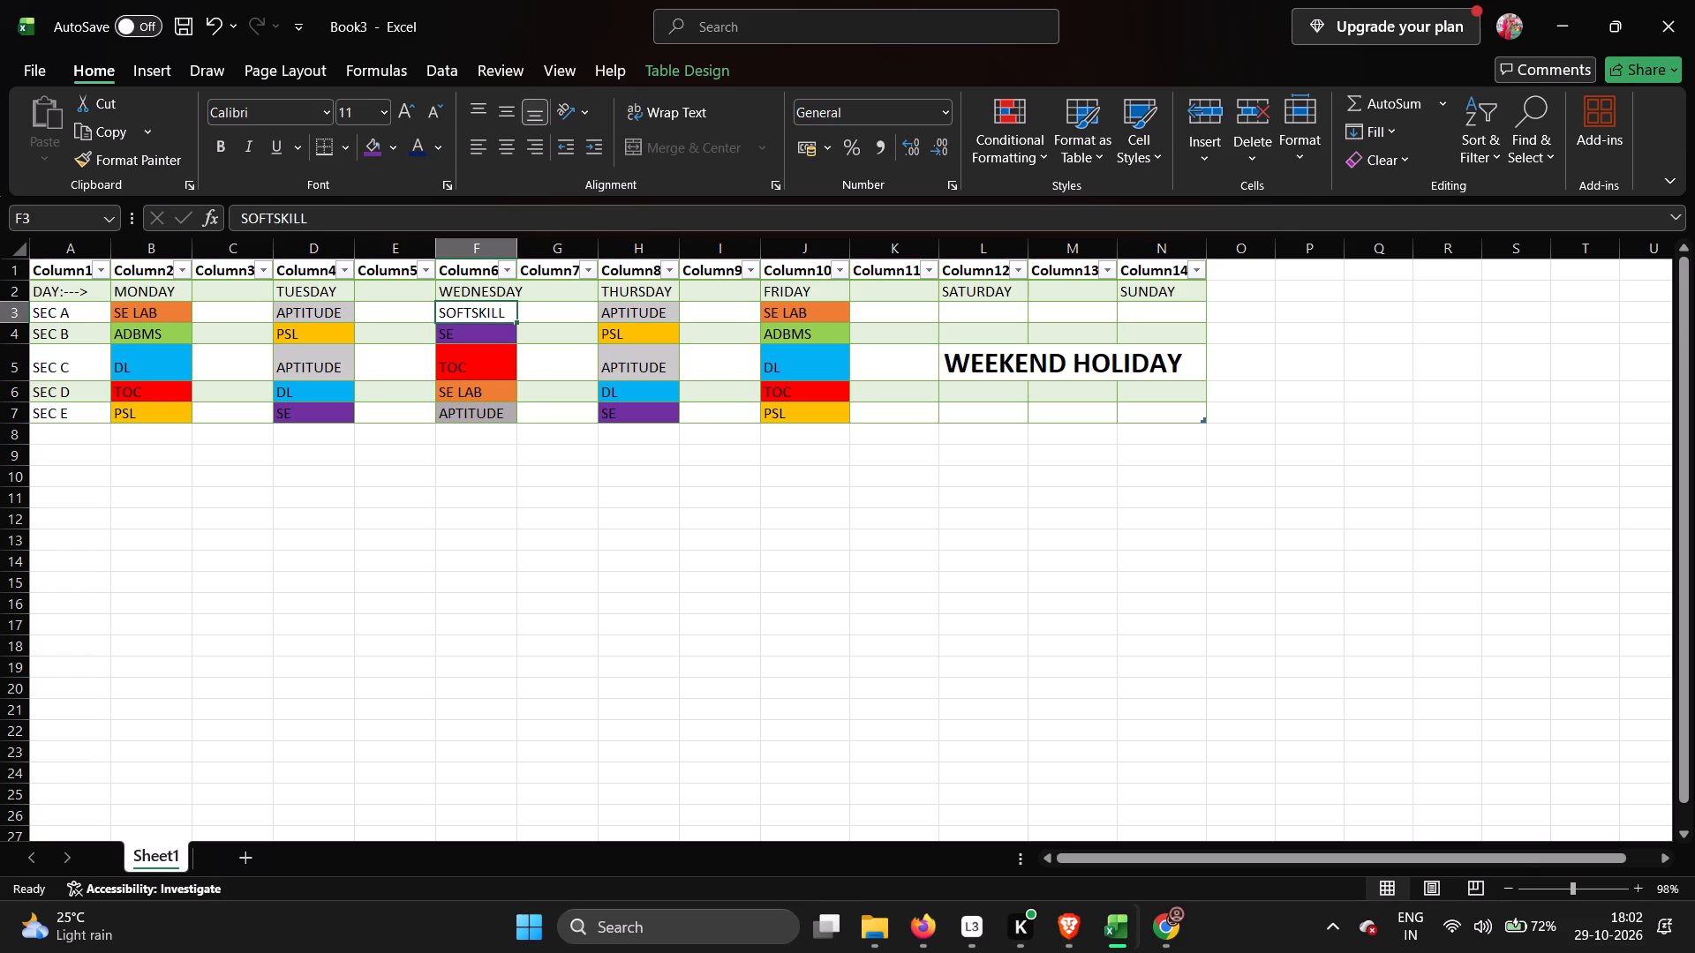
{"action": "left_click", "coordinate": [390, 143]}
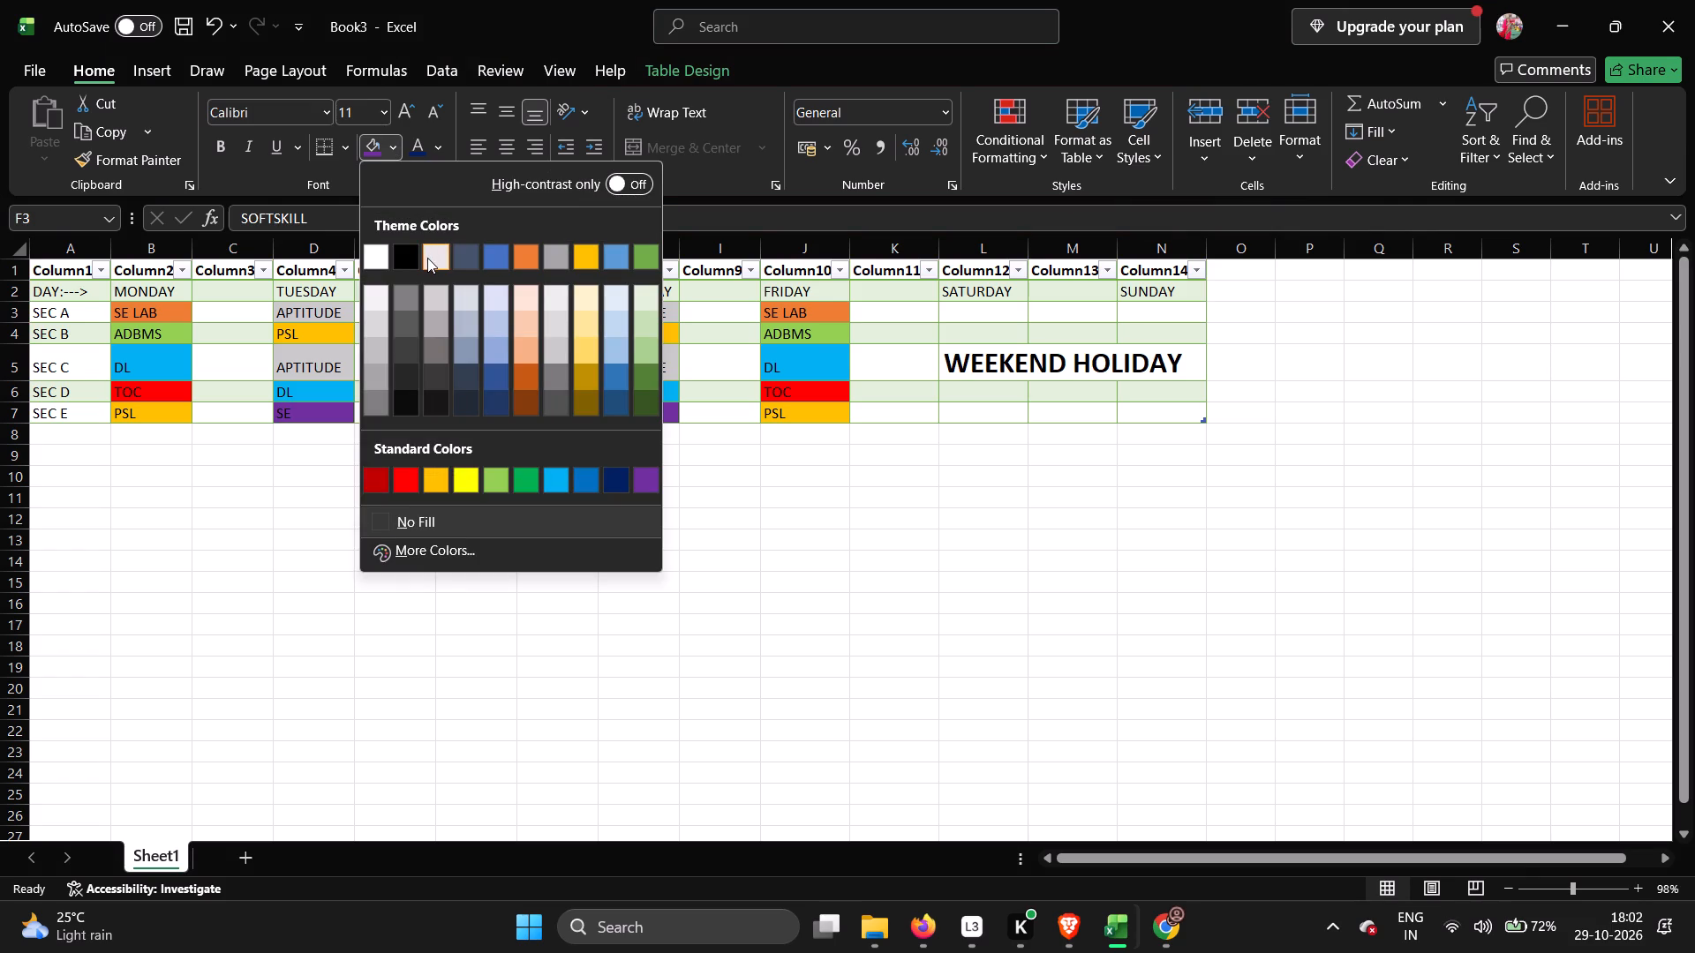
{"action": "left_click", "coordinate": [530, 335]}
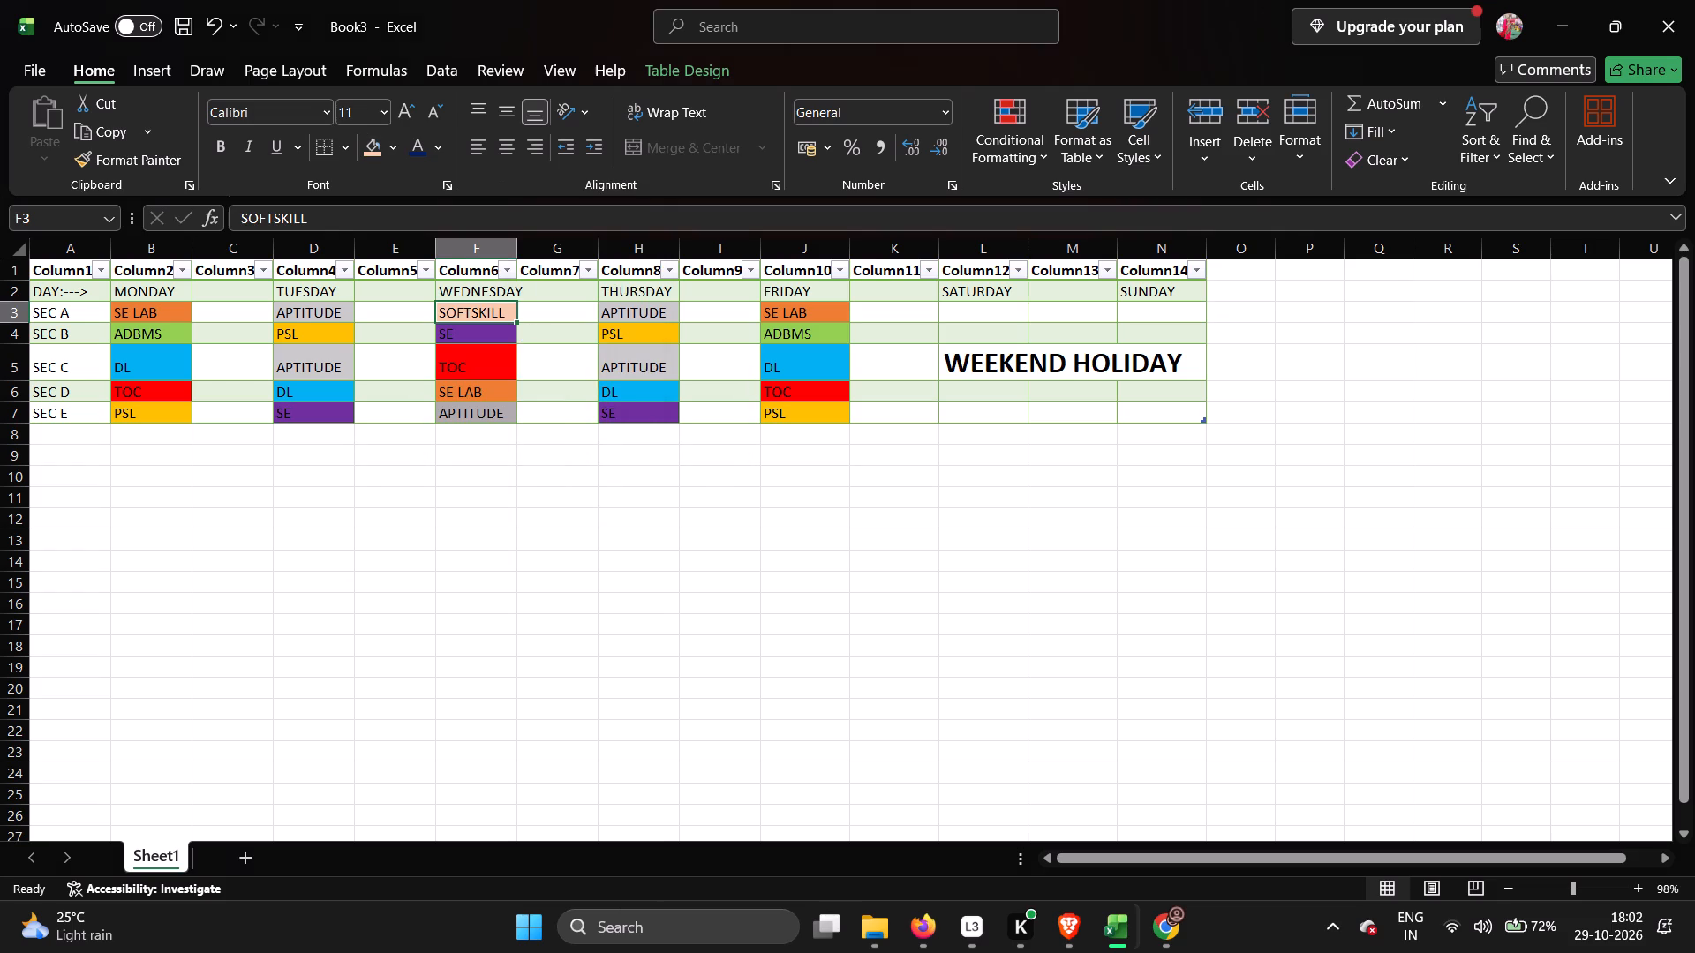
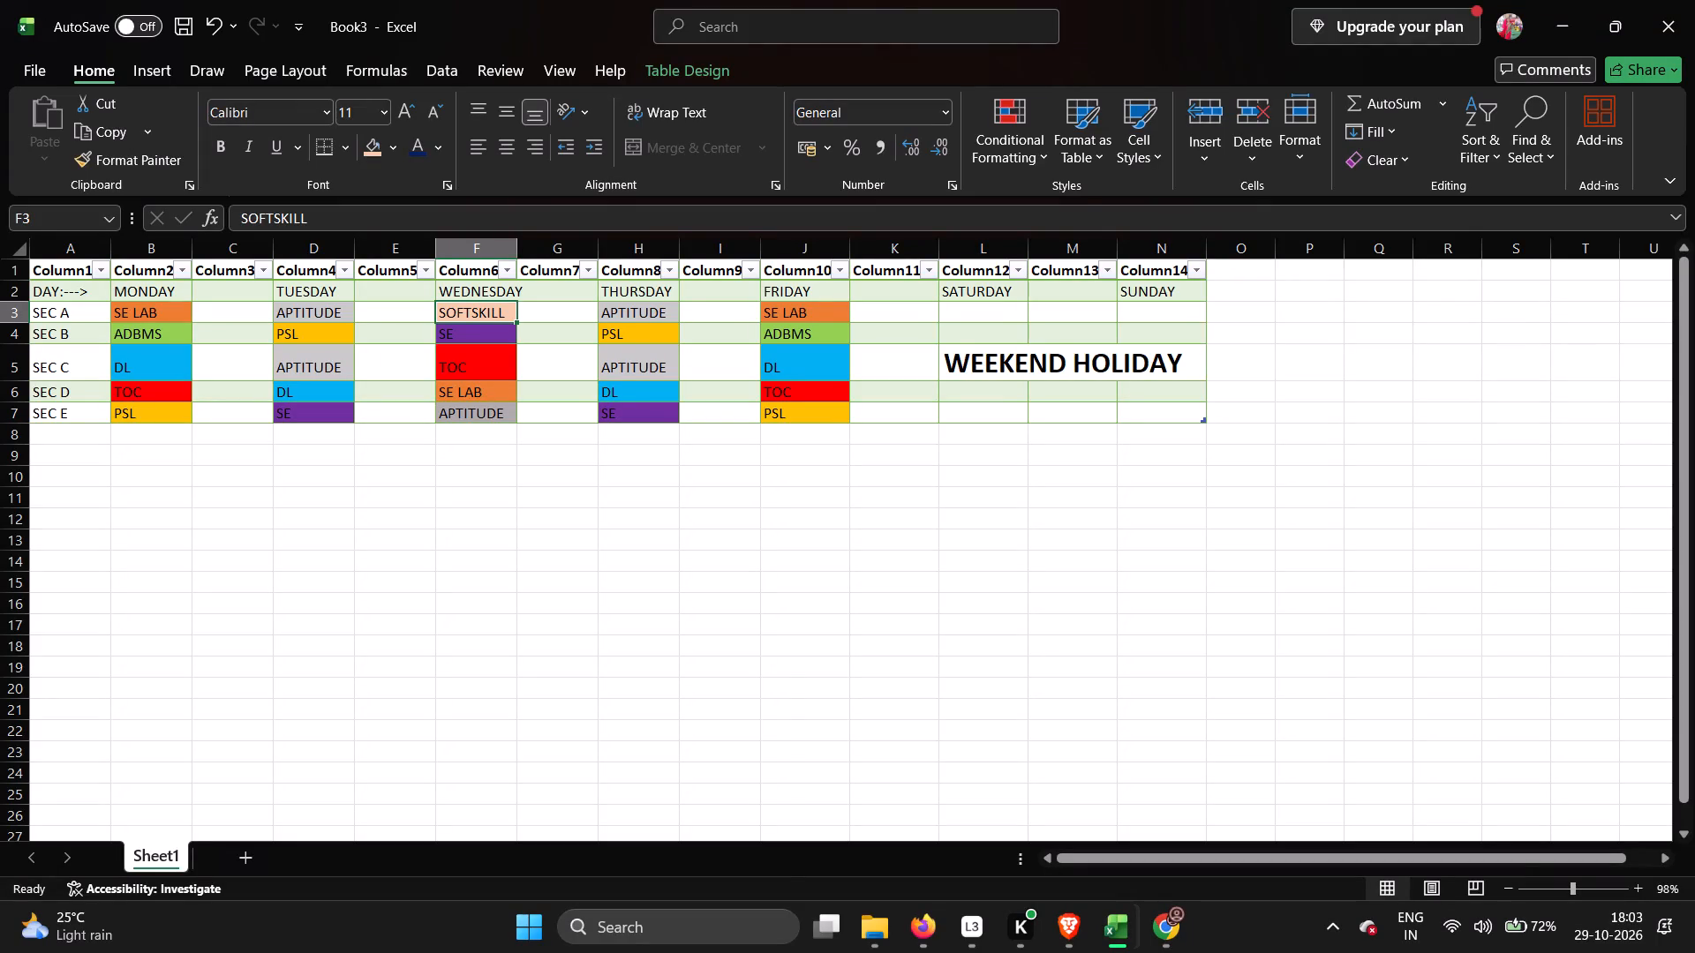
Fill the weekend holiday block K3:N7 with the standard yellow colour.
{"action": "left_click_drag", "start_coordinate": [855, 303], "coordinate": [1193, 419]}
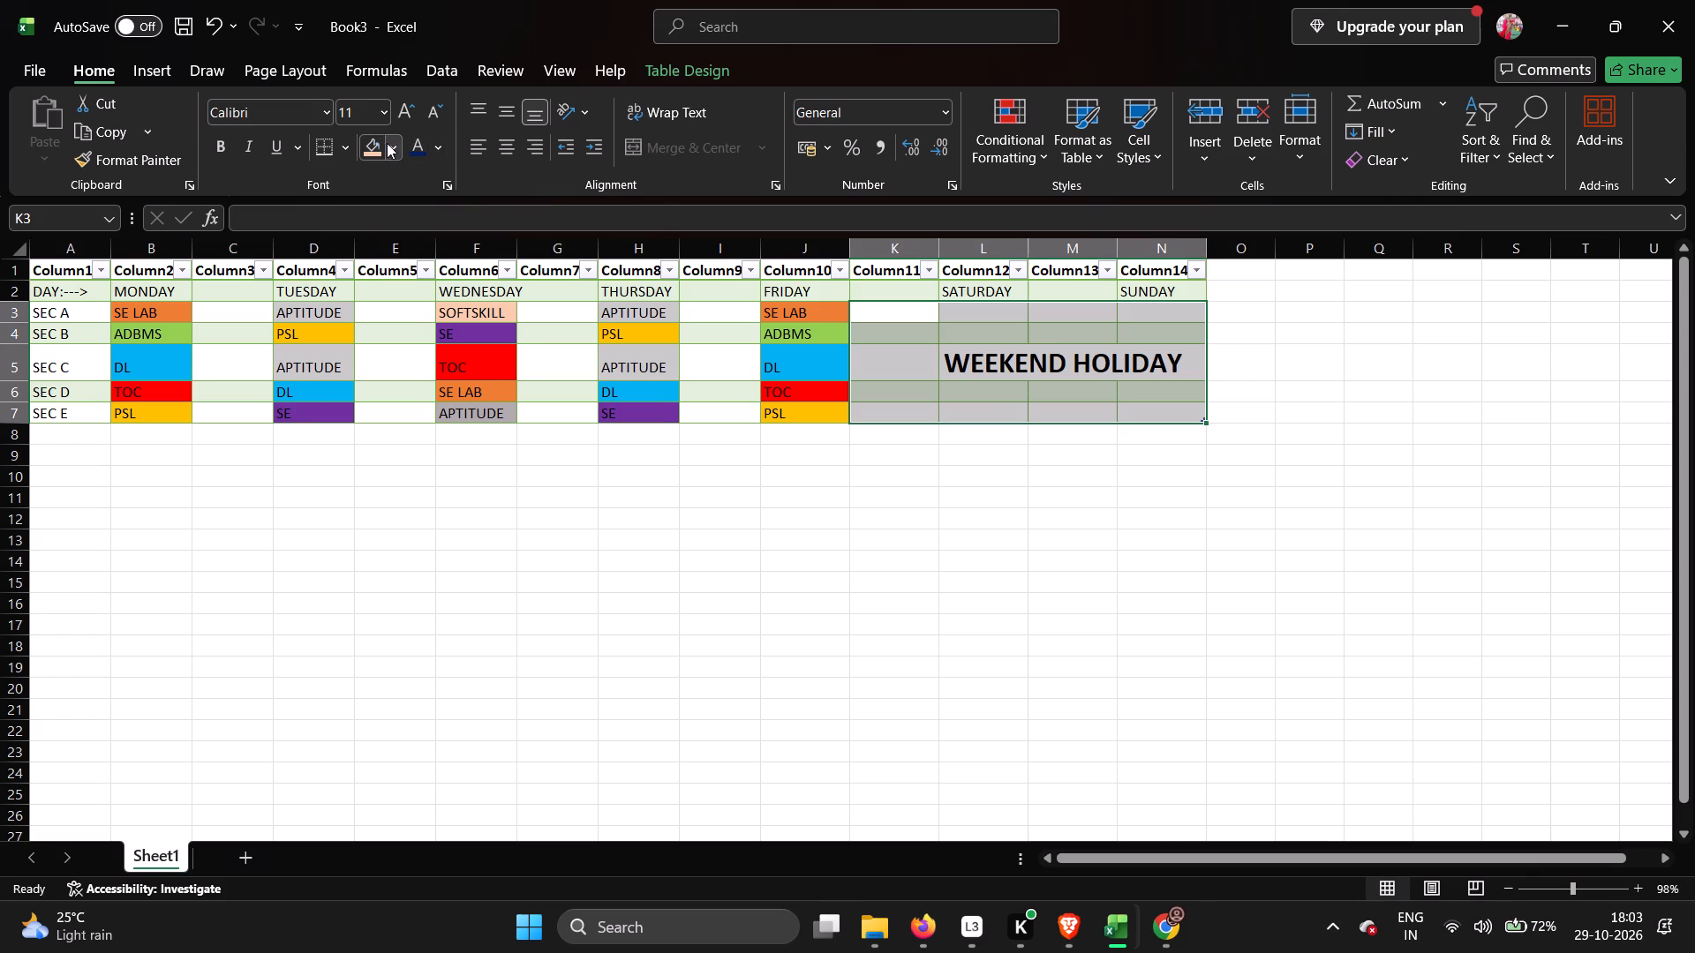
{"action": "left_click", "coordinate": [387, 143]}
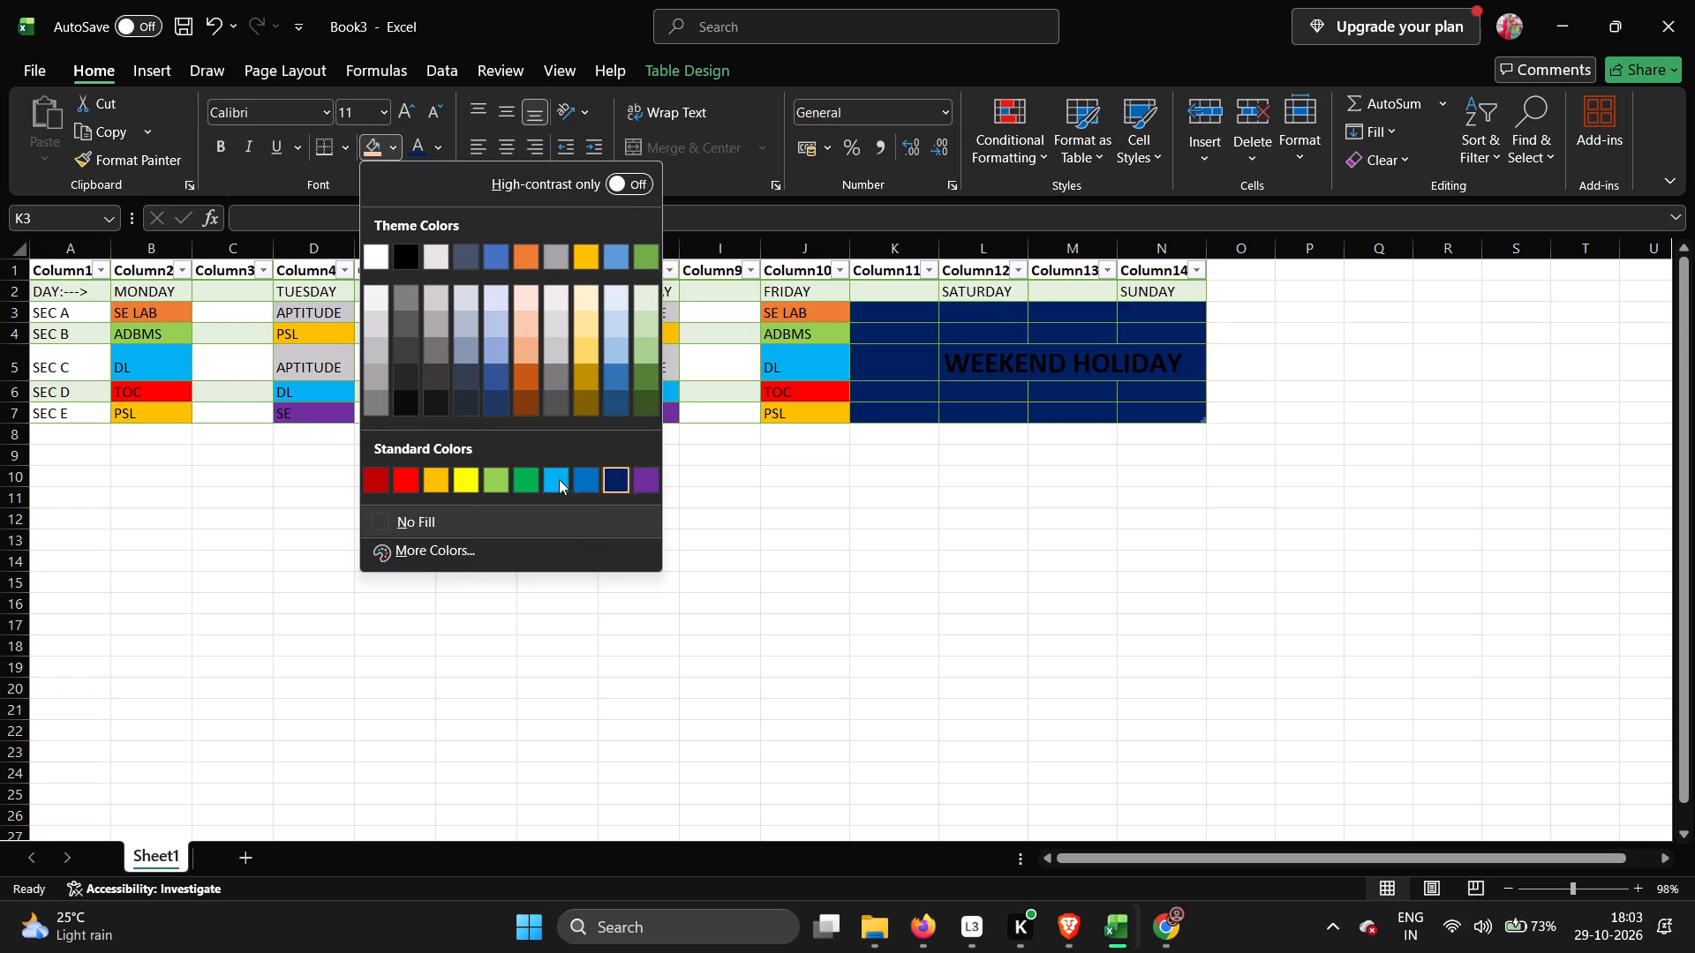
{"action": "left_click", "coordinate": [454, 476]}
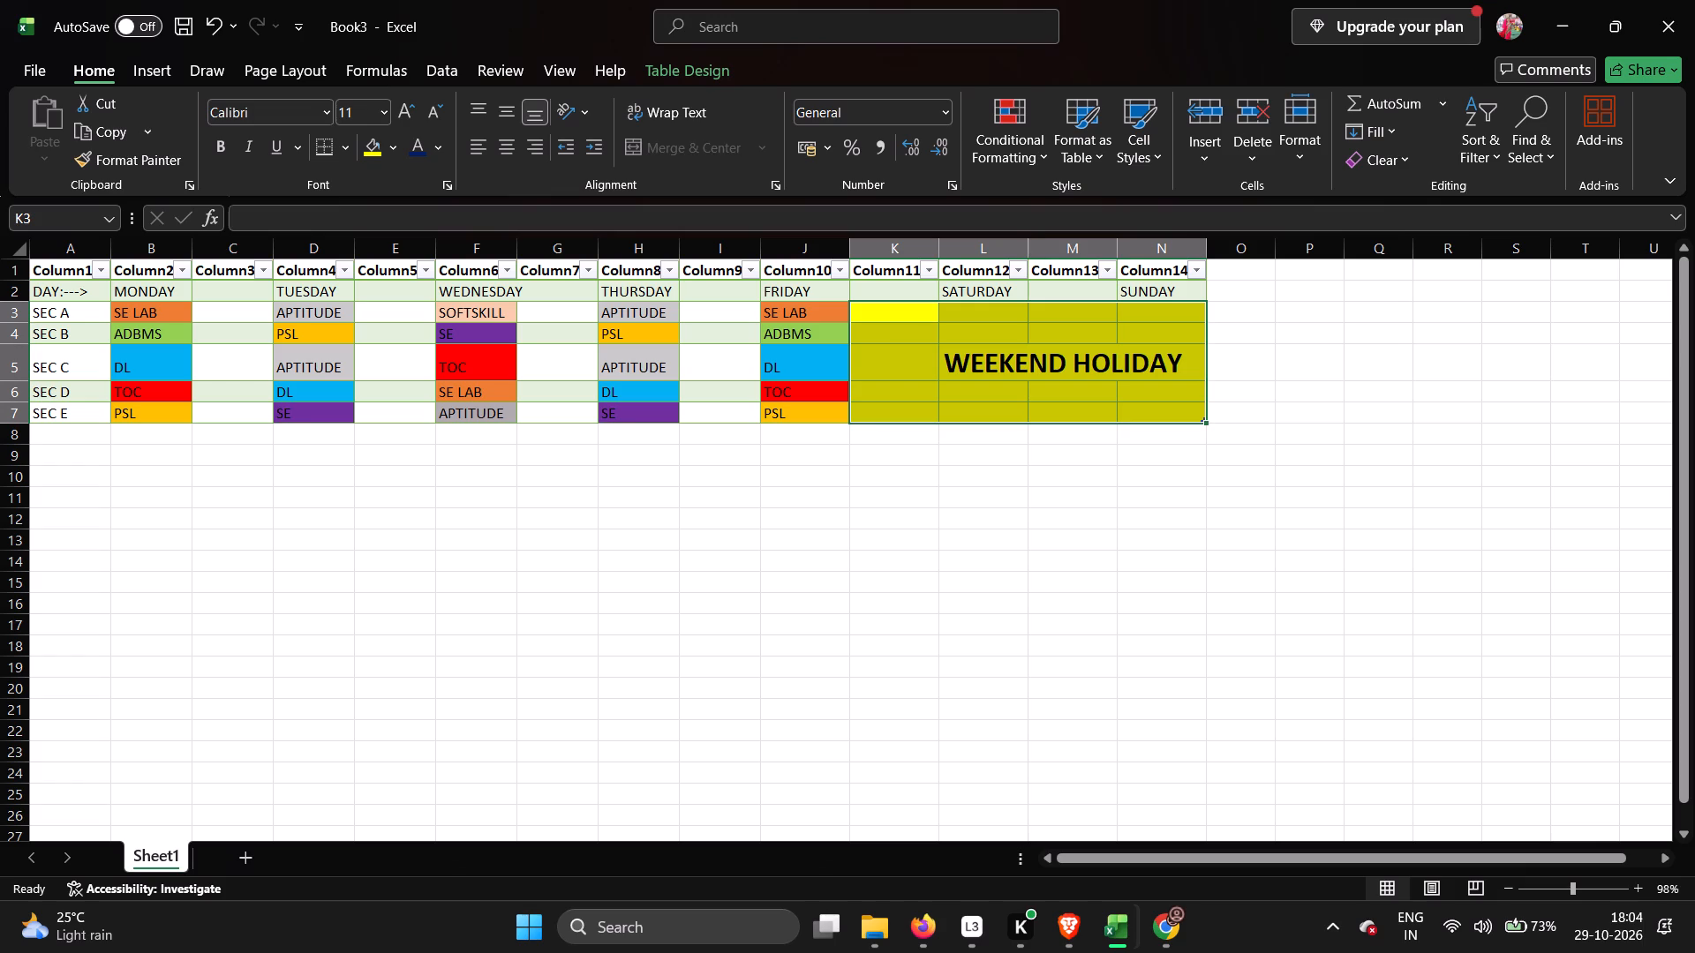
{"action": "left_click", "coordinate": [1131, 473]}
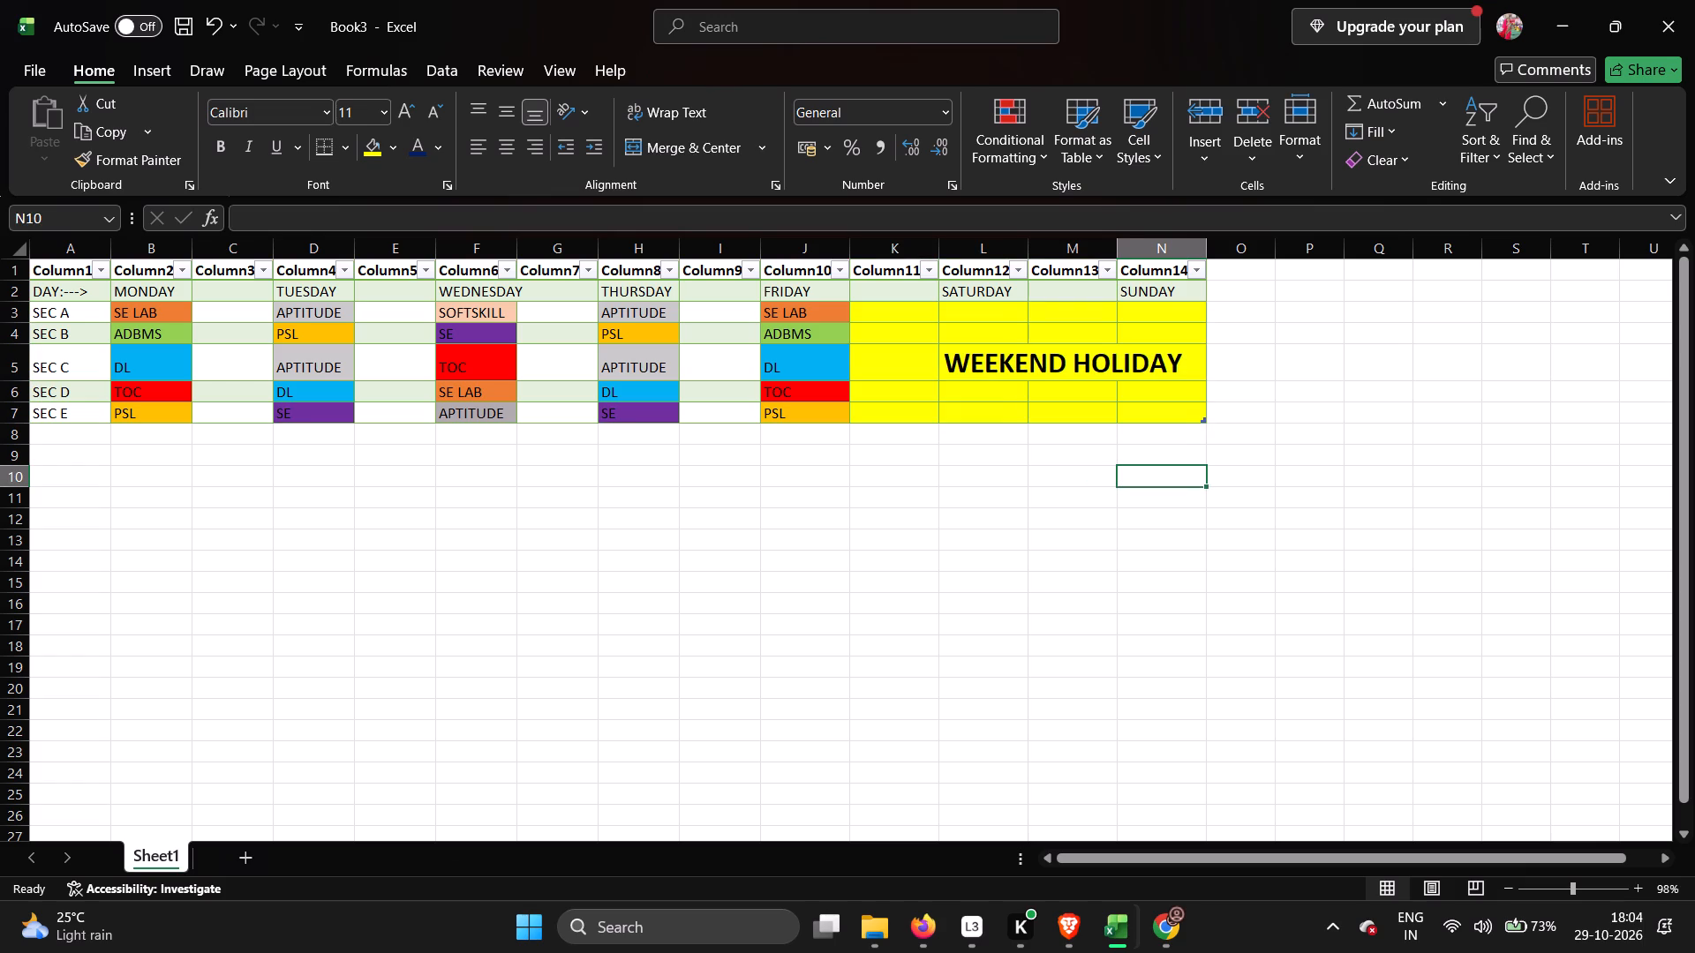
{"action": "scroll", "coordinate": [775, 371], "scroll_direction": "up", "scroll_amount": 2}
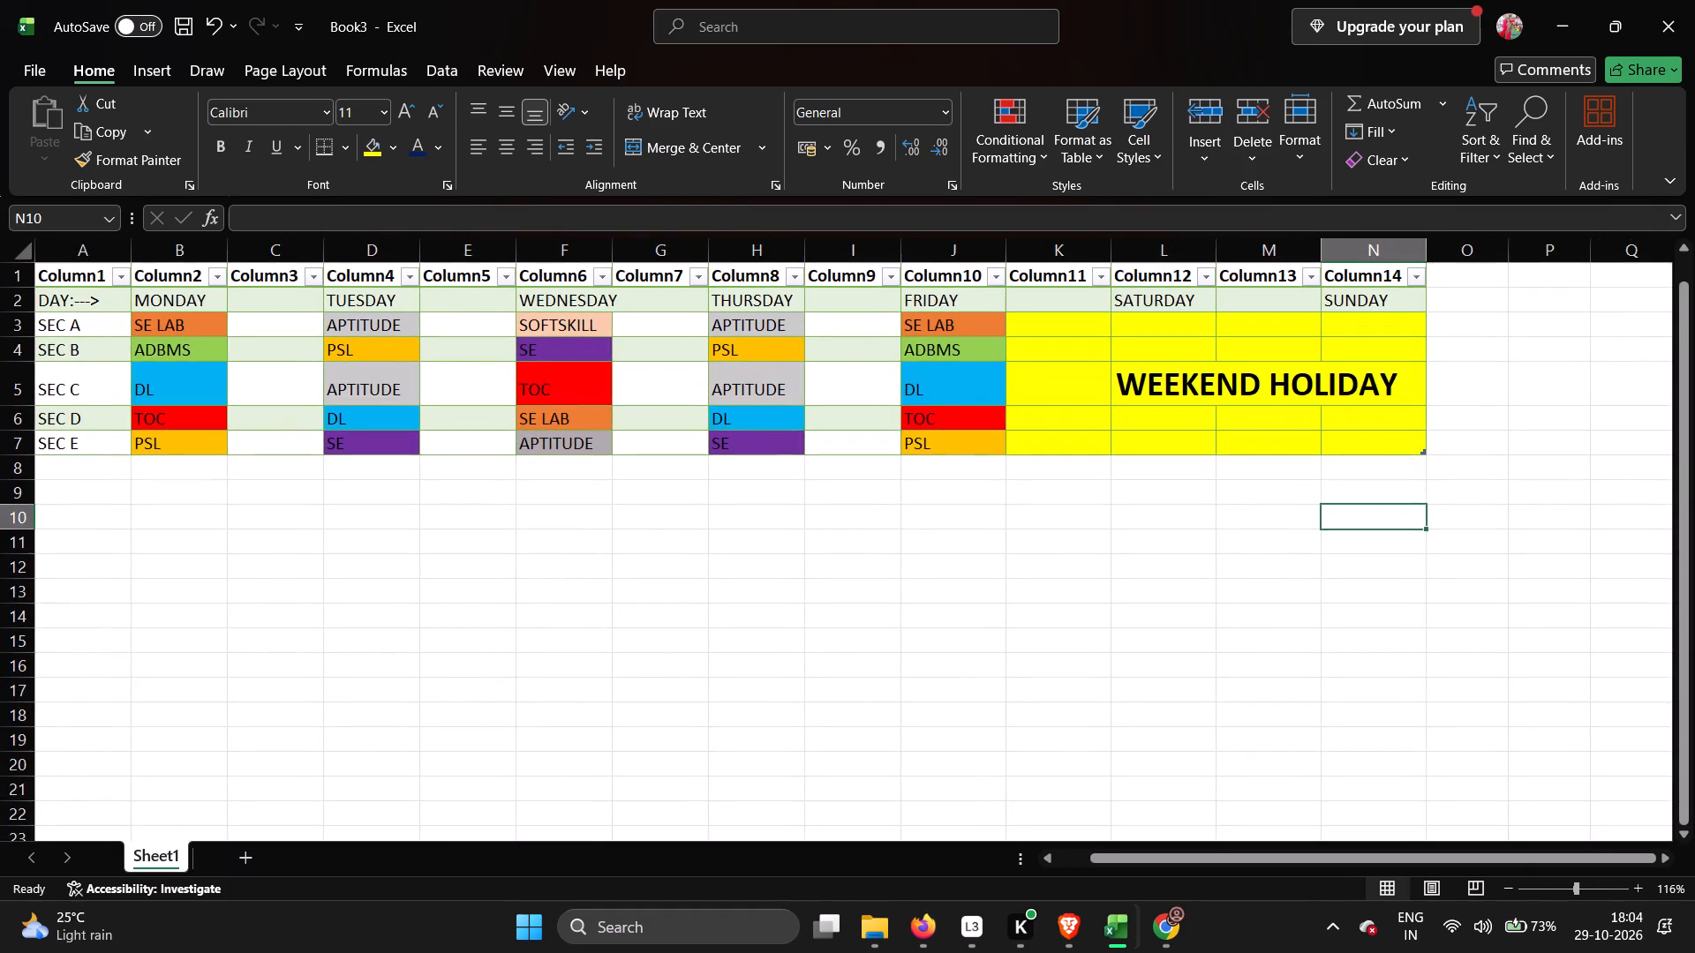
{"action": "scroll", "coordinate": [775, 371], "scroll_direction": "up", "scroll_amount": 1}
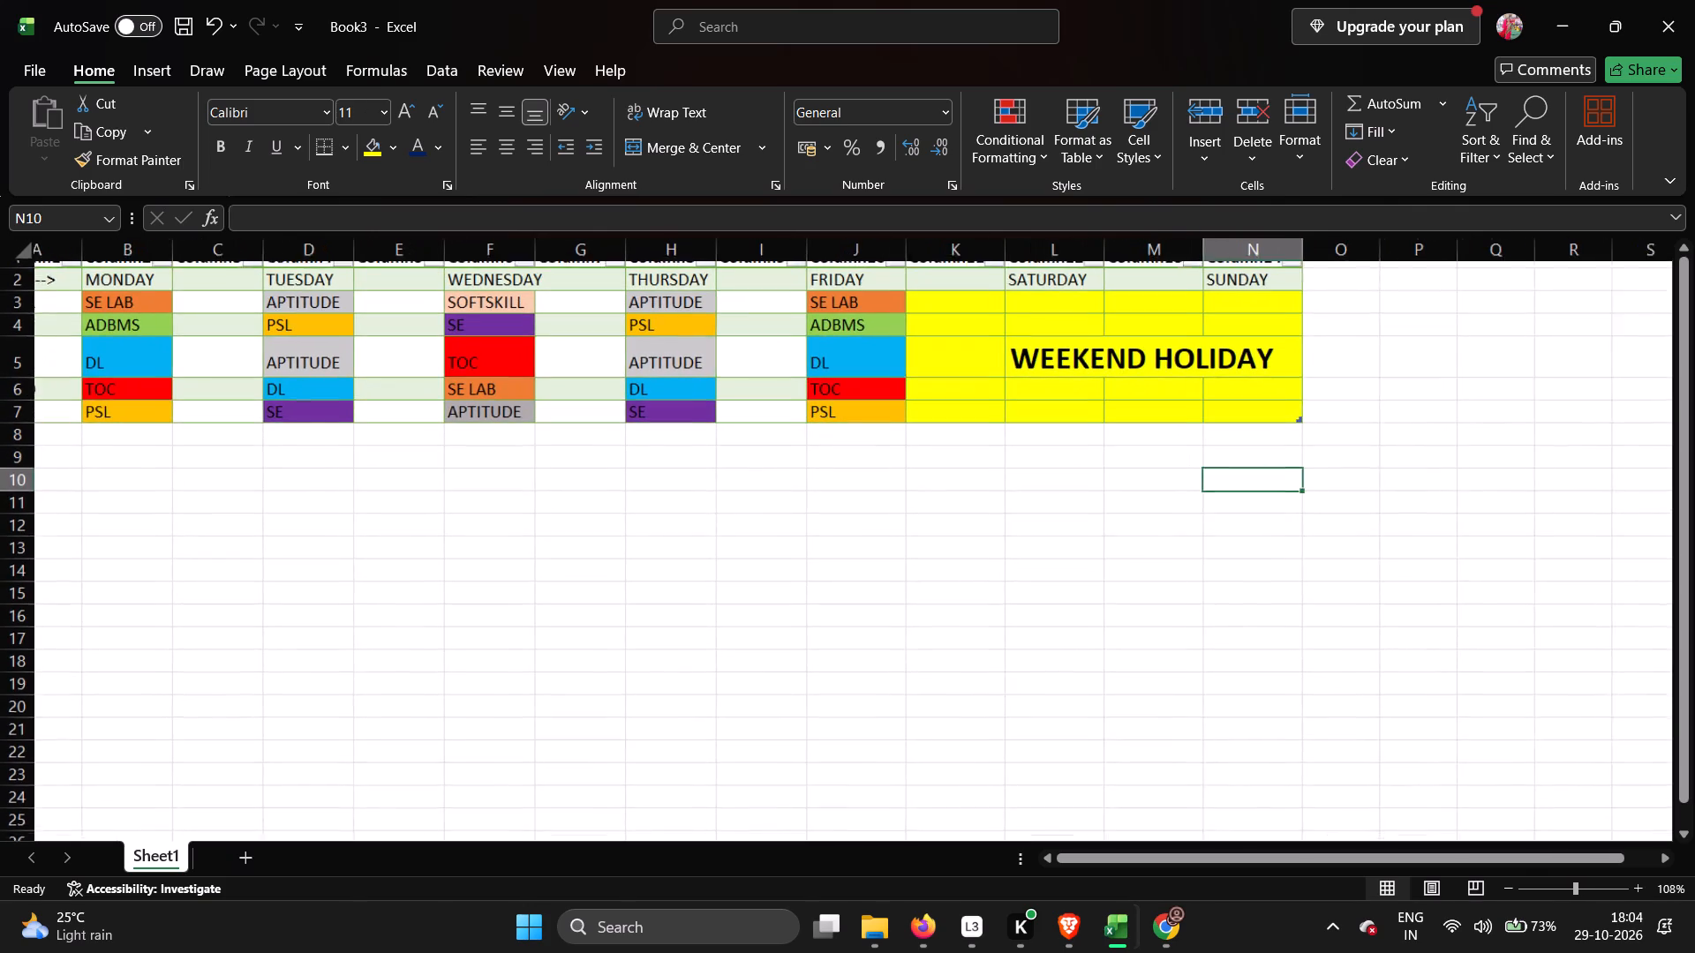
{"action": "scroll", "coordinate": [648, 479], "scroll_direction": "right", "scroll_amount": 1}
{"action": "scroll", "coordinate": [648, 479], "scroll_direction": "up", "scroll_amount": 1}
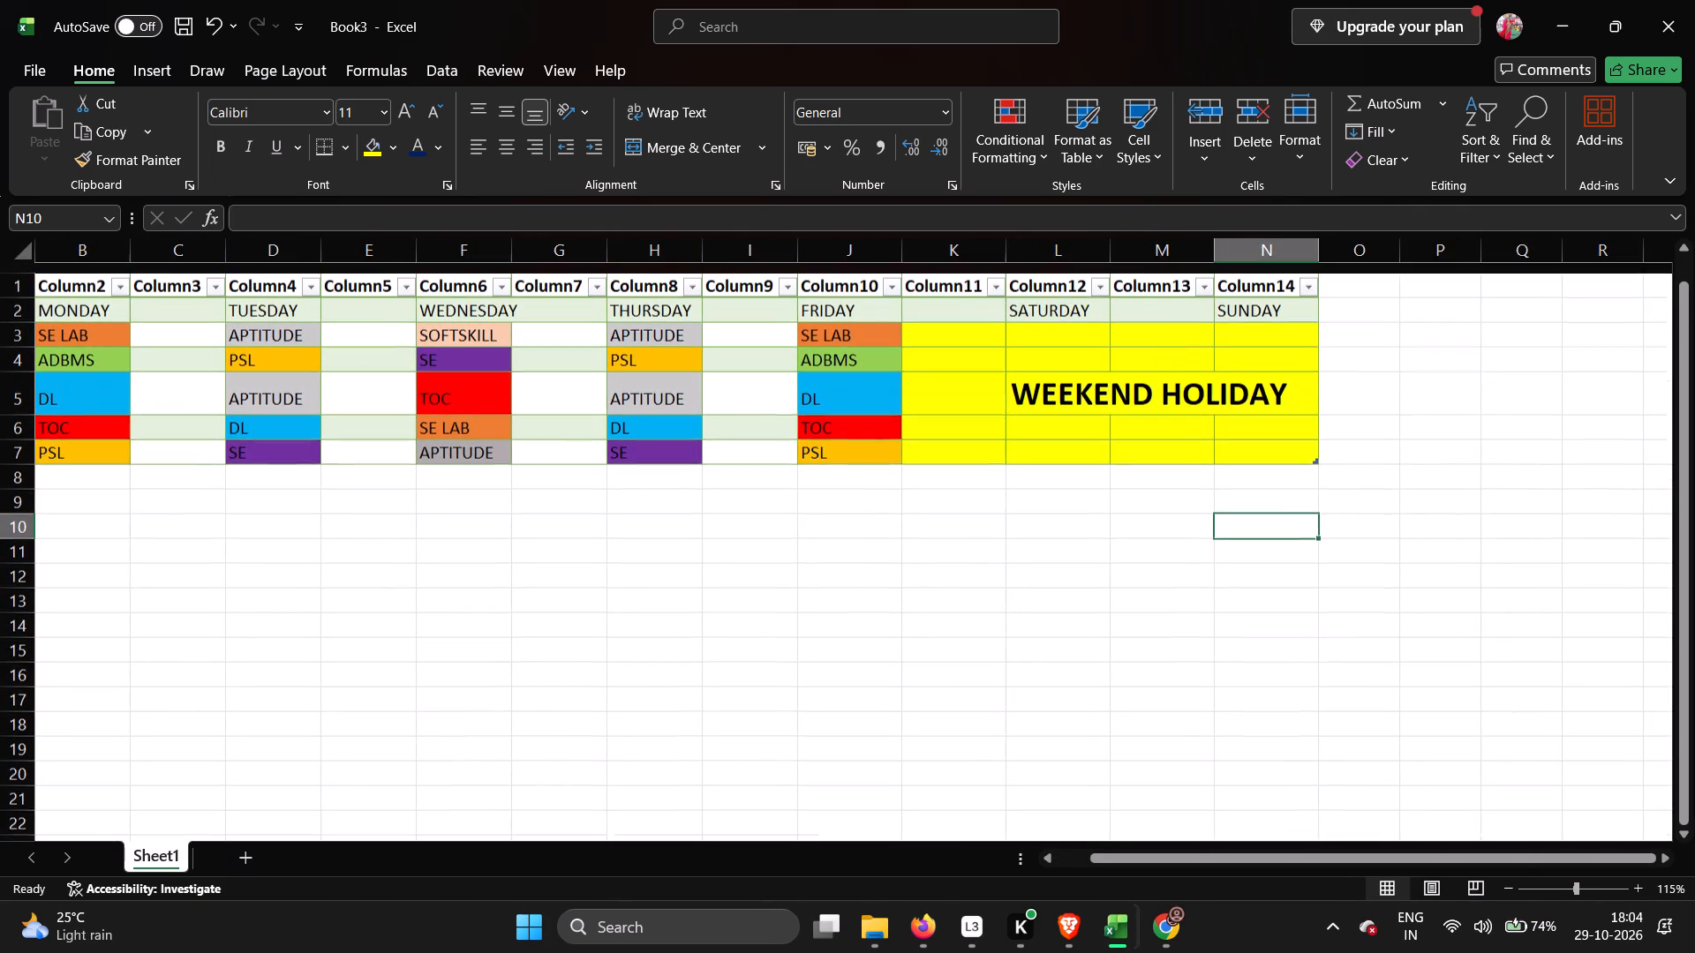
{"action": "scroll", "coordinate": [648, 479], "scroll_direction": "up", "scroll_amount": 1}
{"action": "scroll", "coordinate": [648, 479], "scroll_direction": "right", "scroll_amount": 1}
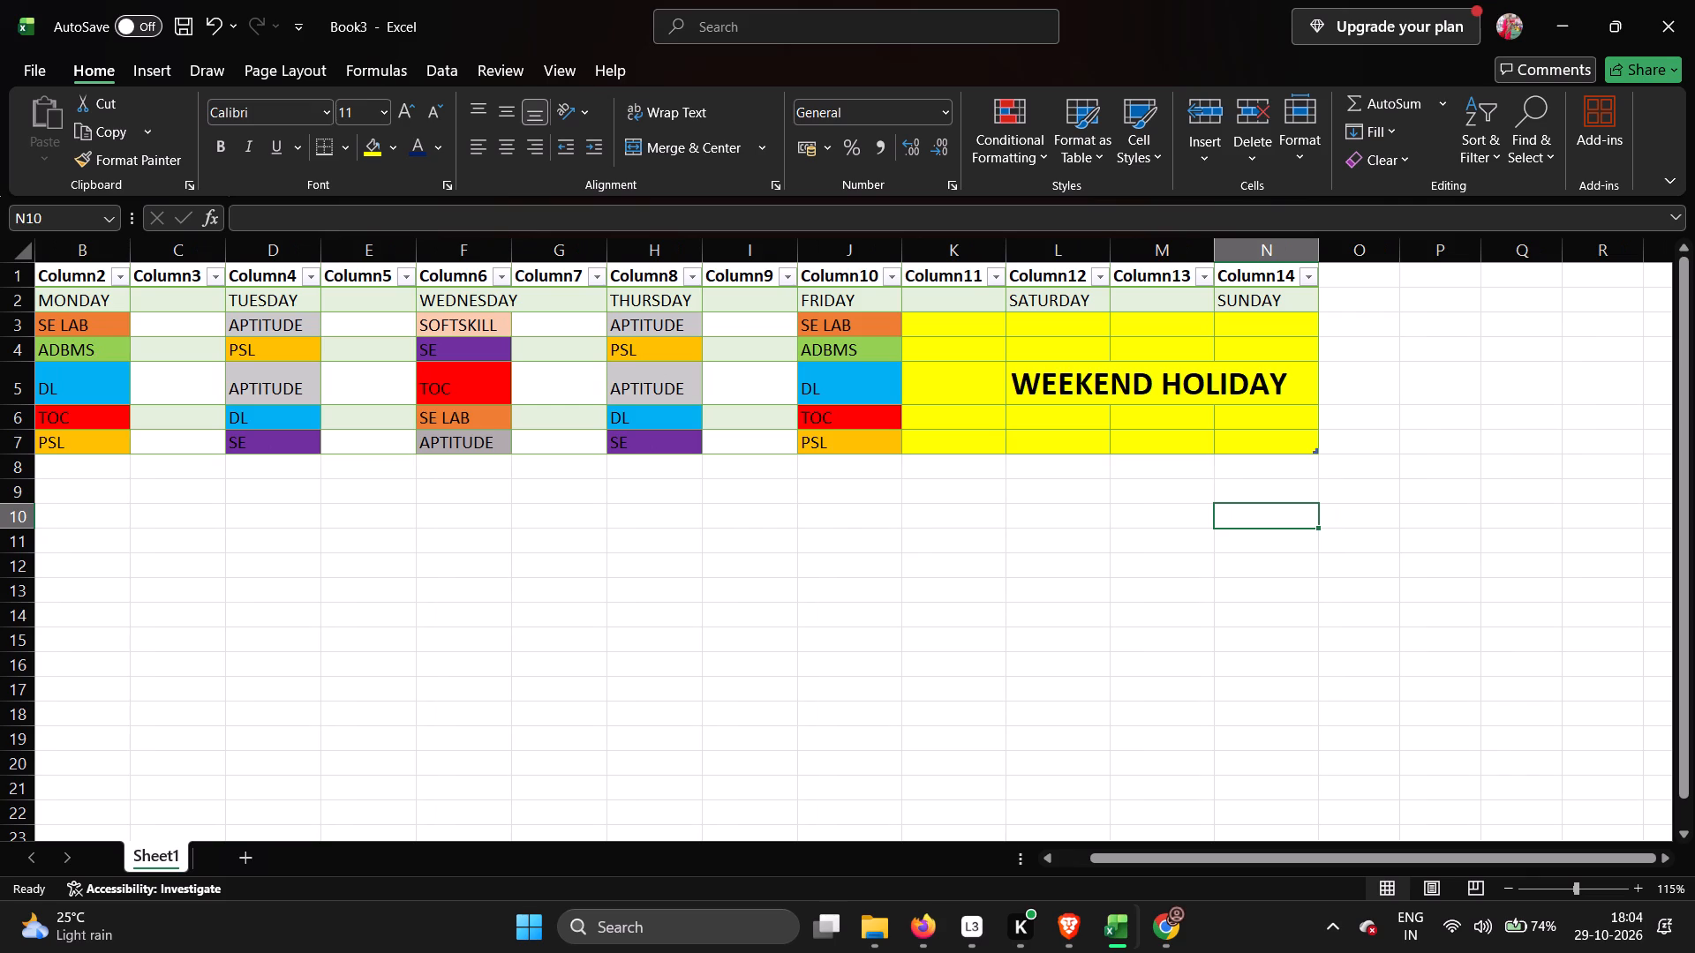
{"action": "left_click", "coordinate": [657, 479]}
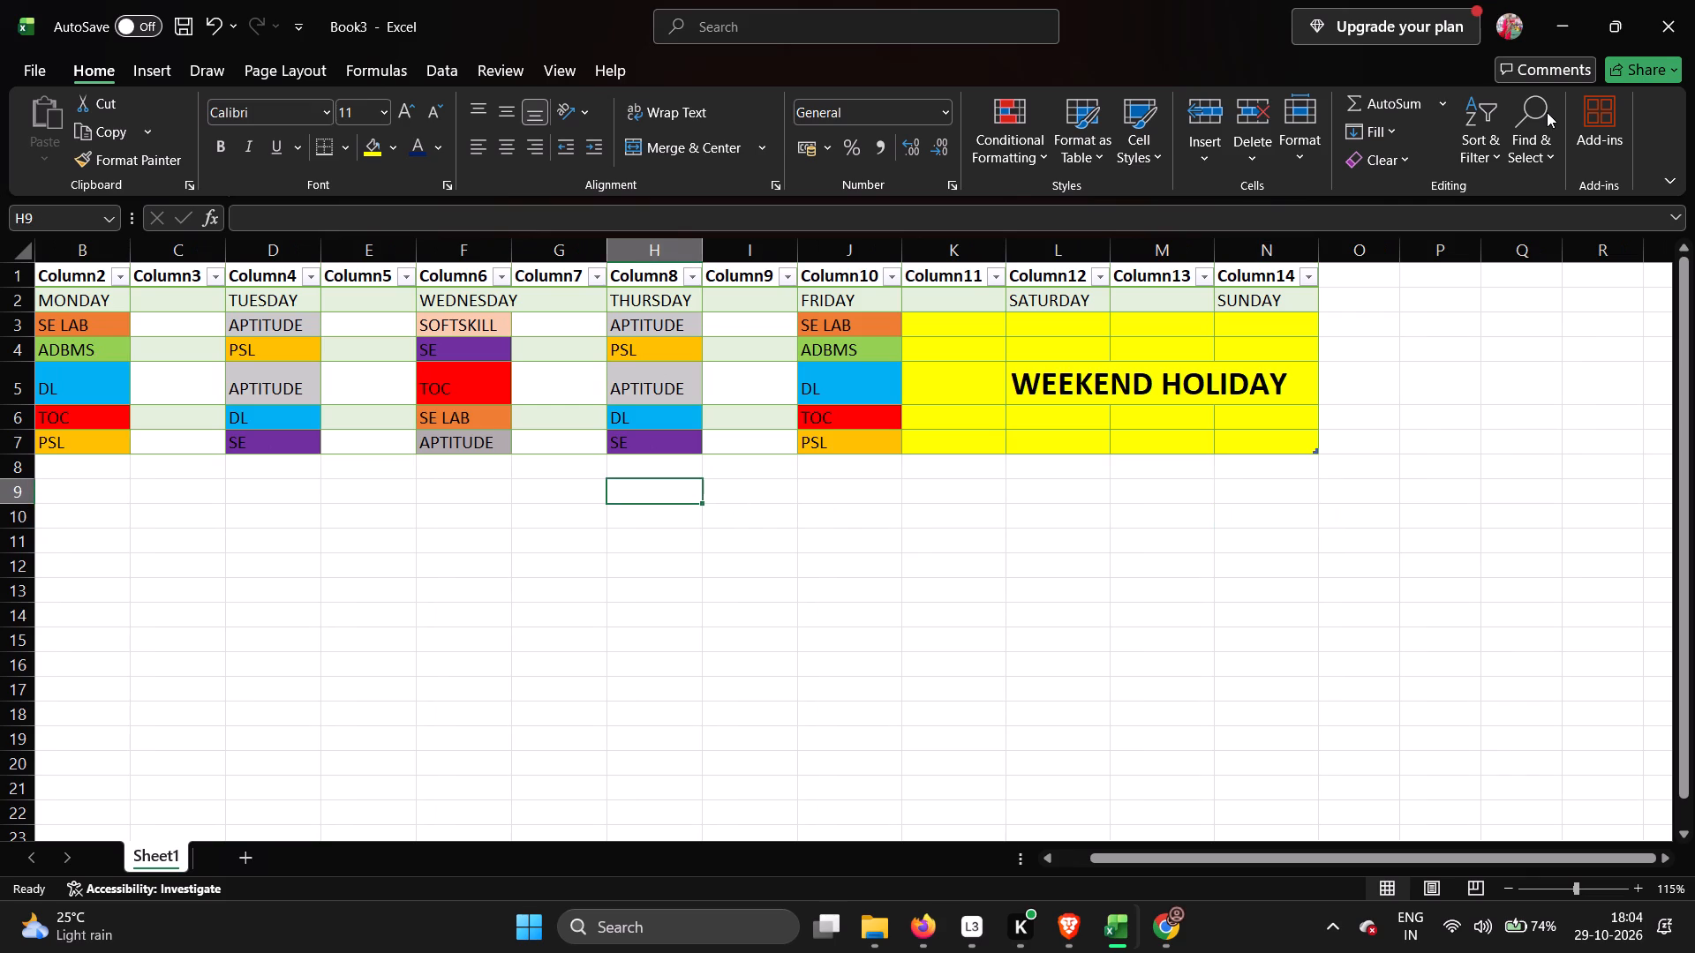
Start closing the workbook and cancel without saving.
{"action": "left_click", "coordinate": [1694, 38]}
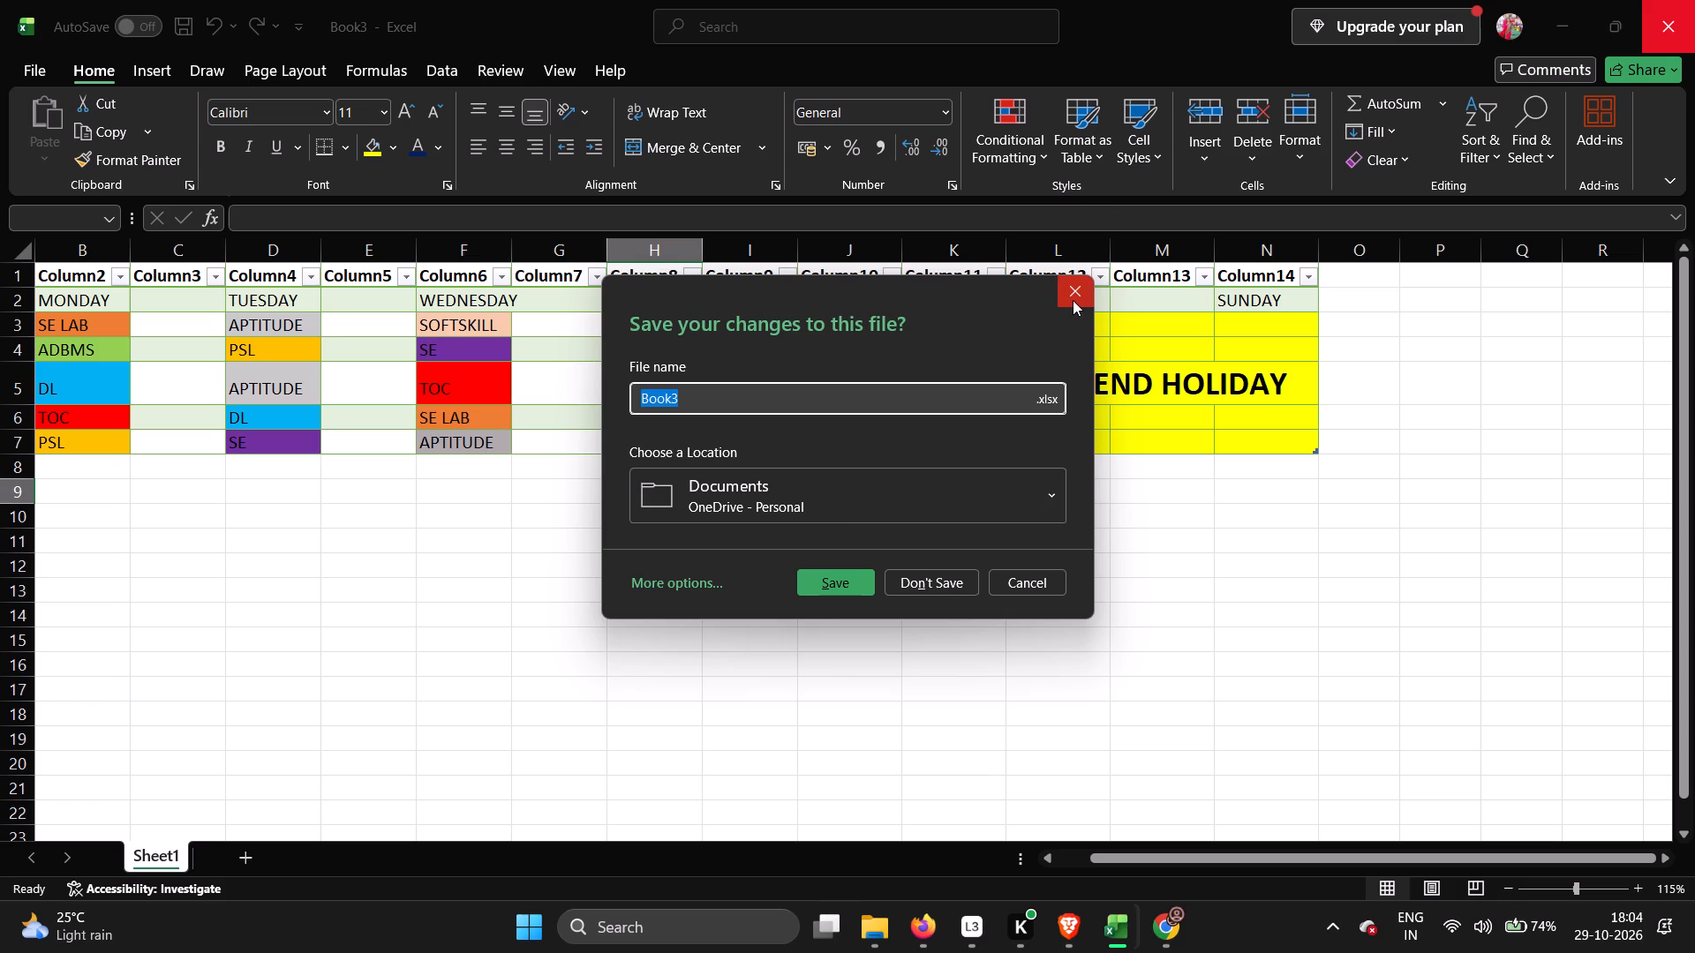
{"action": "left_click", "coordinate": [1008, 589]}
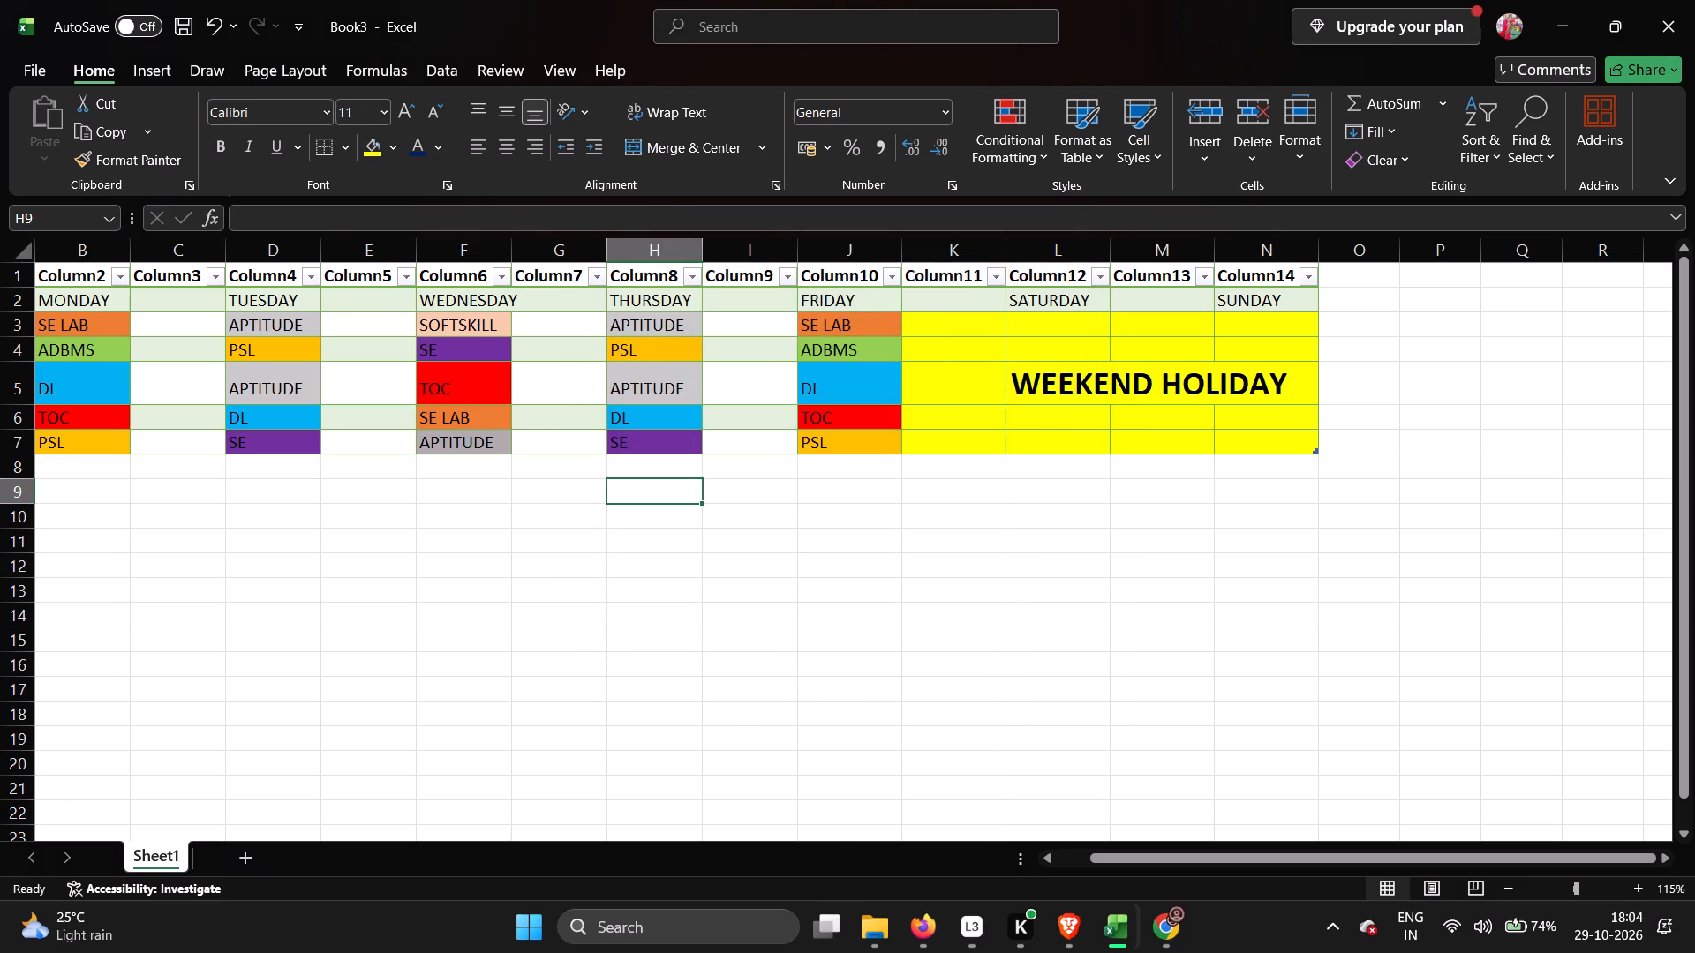
Save a copy of the timetable workbook in PDF format as Book3 in this PC's Downloads folder.
{"action": "left_click", "coordinate": [19, 70]}
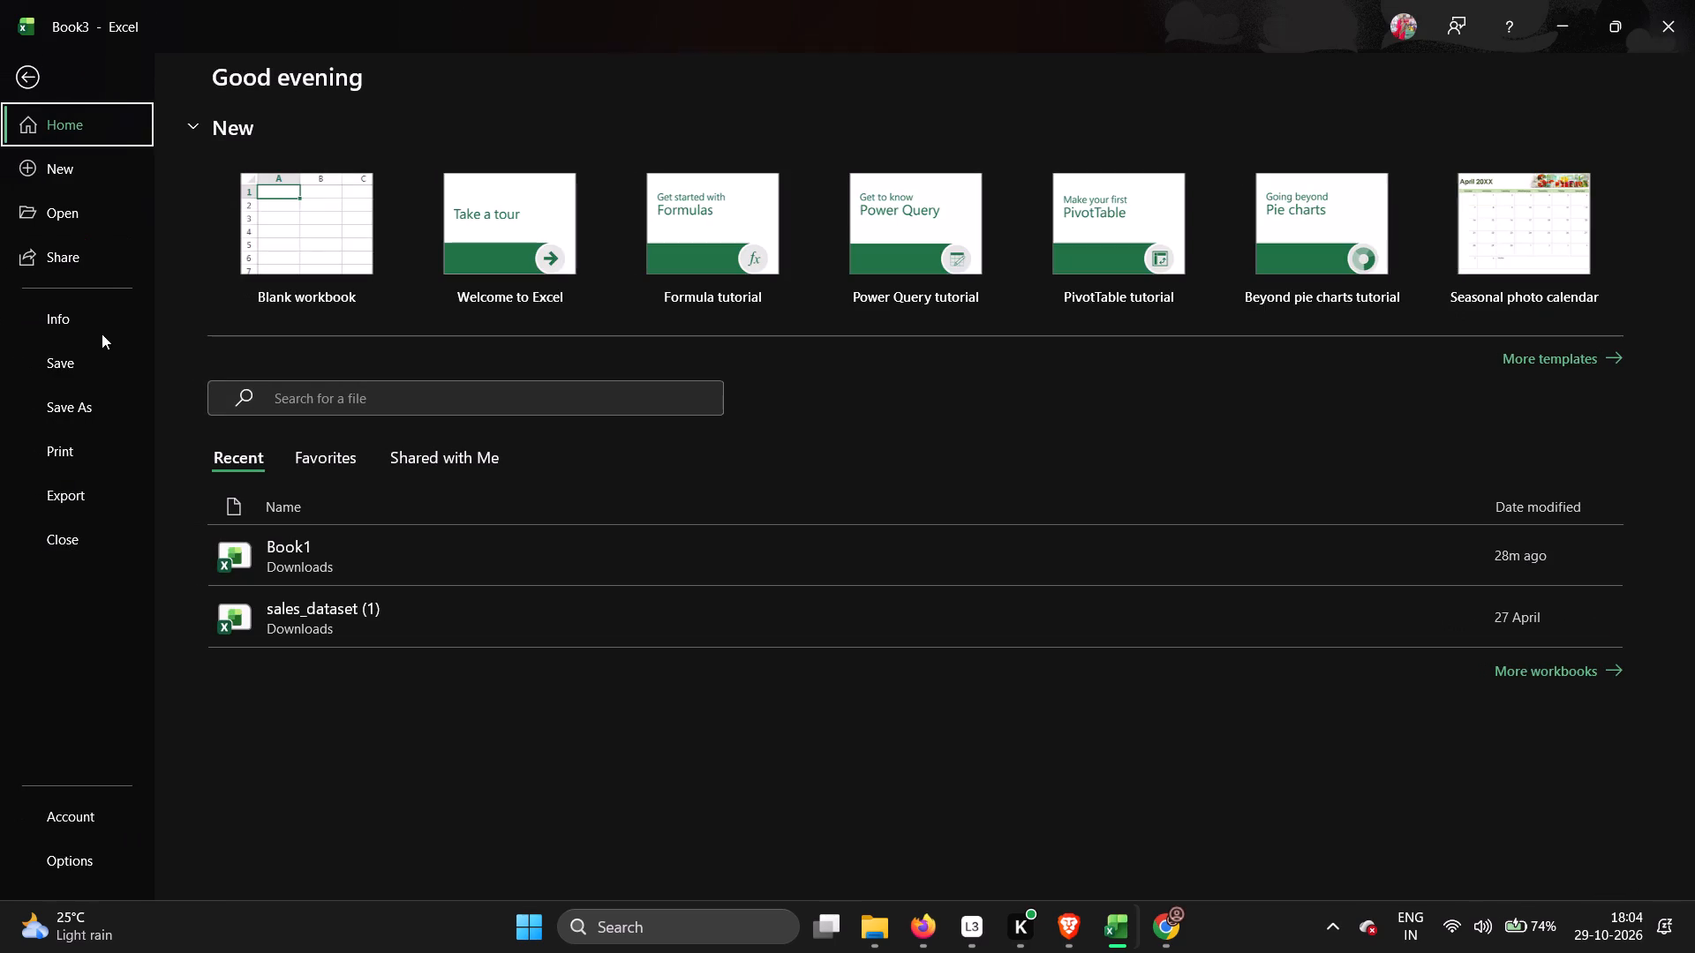
{"action": "left_click", "coordinate": [87, 406]}
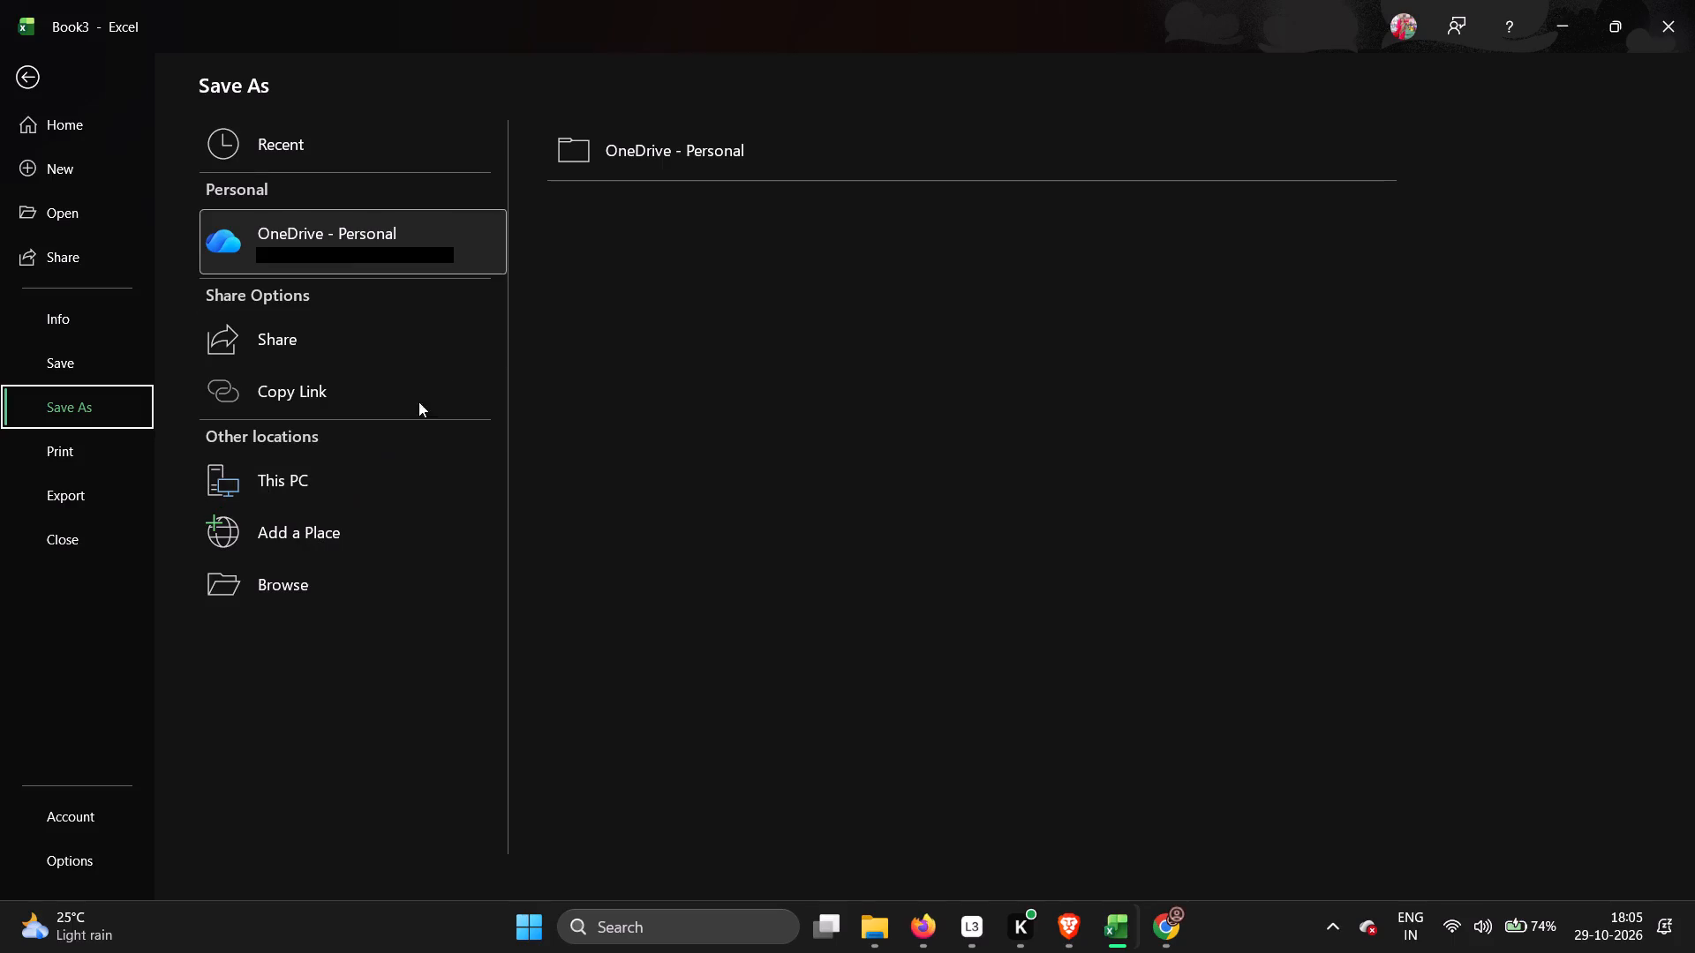
{"action": "left_click", "coordinate": [338, 465]}
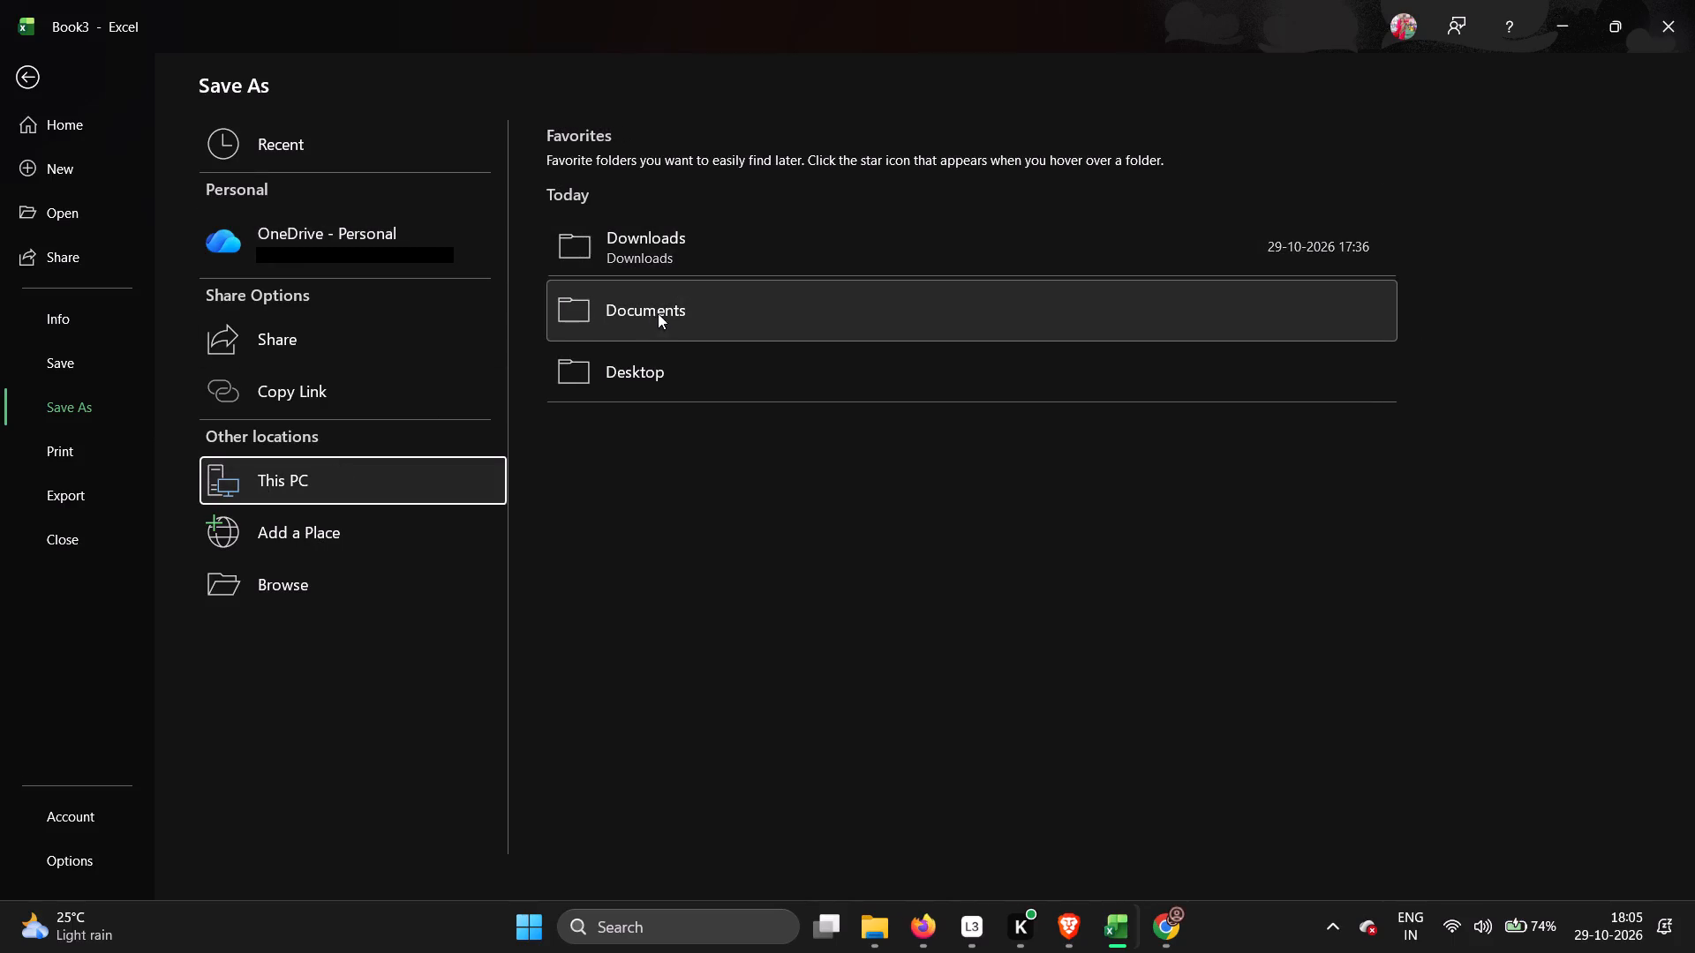
{"action": "left_click", "coordinate": [709, 268]}
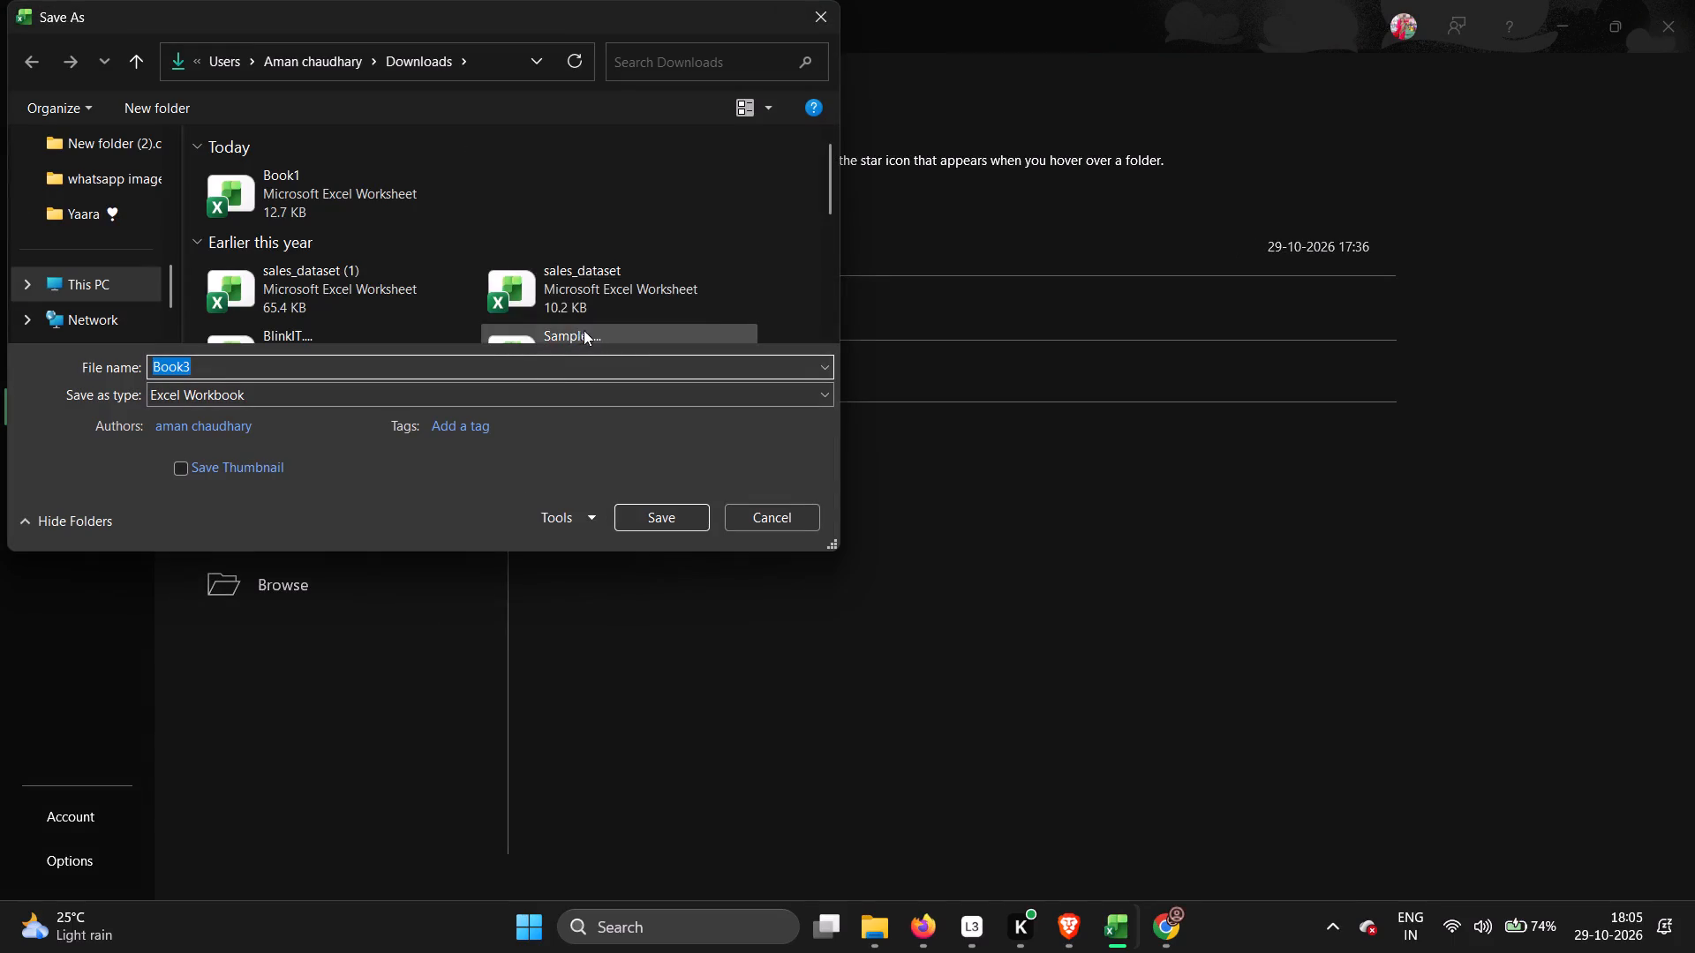
{"action": "left_click", "coordinate": [546, 394]}
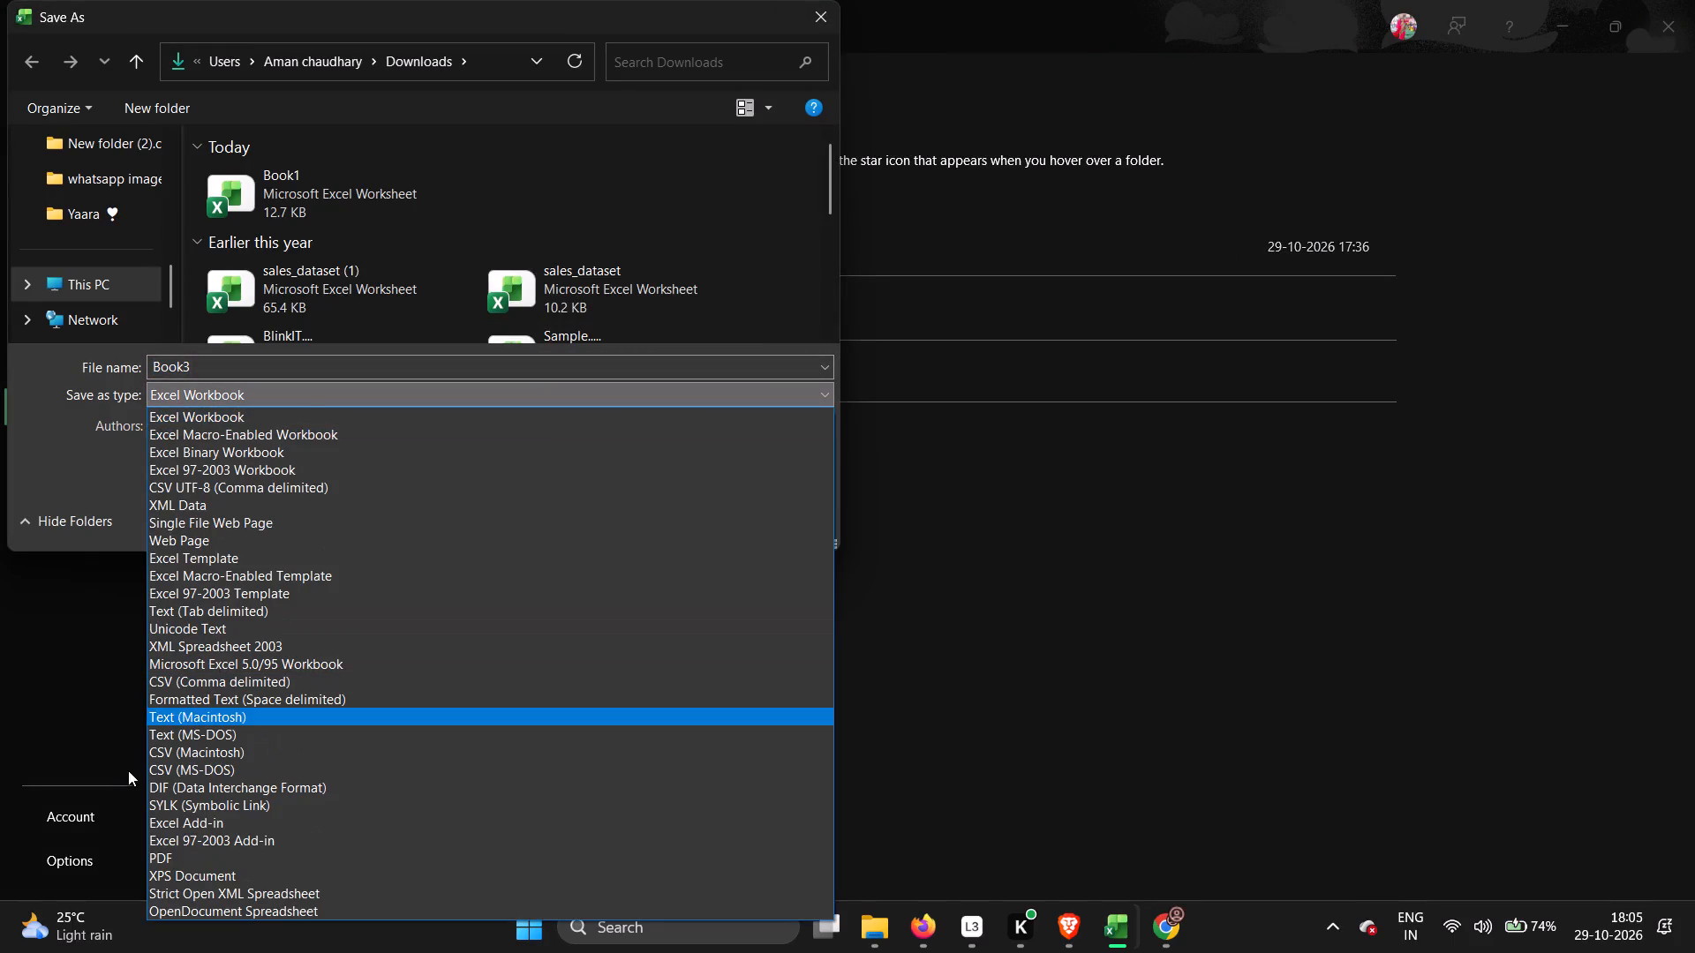
{"action": "scroll", "coordinate": [270, 776], "scroll_direction": "down", "scroll_amount": 2}
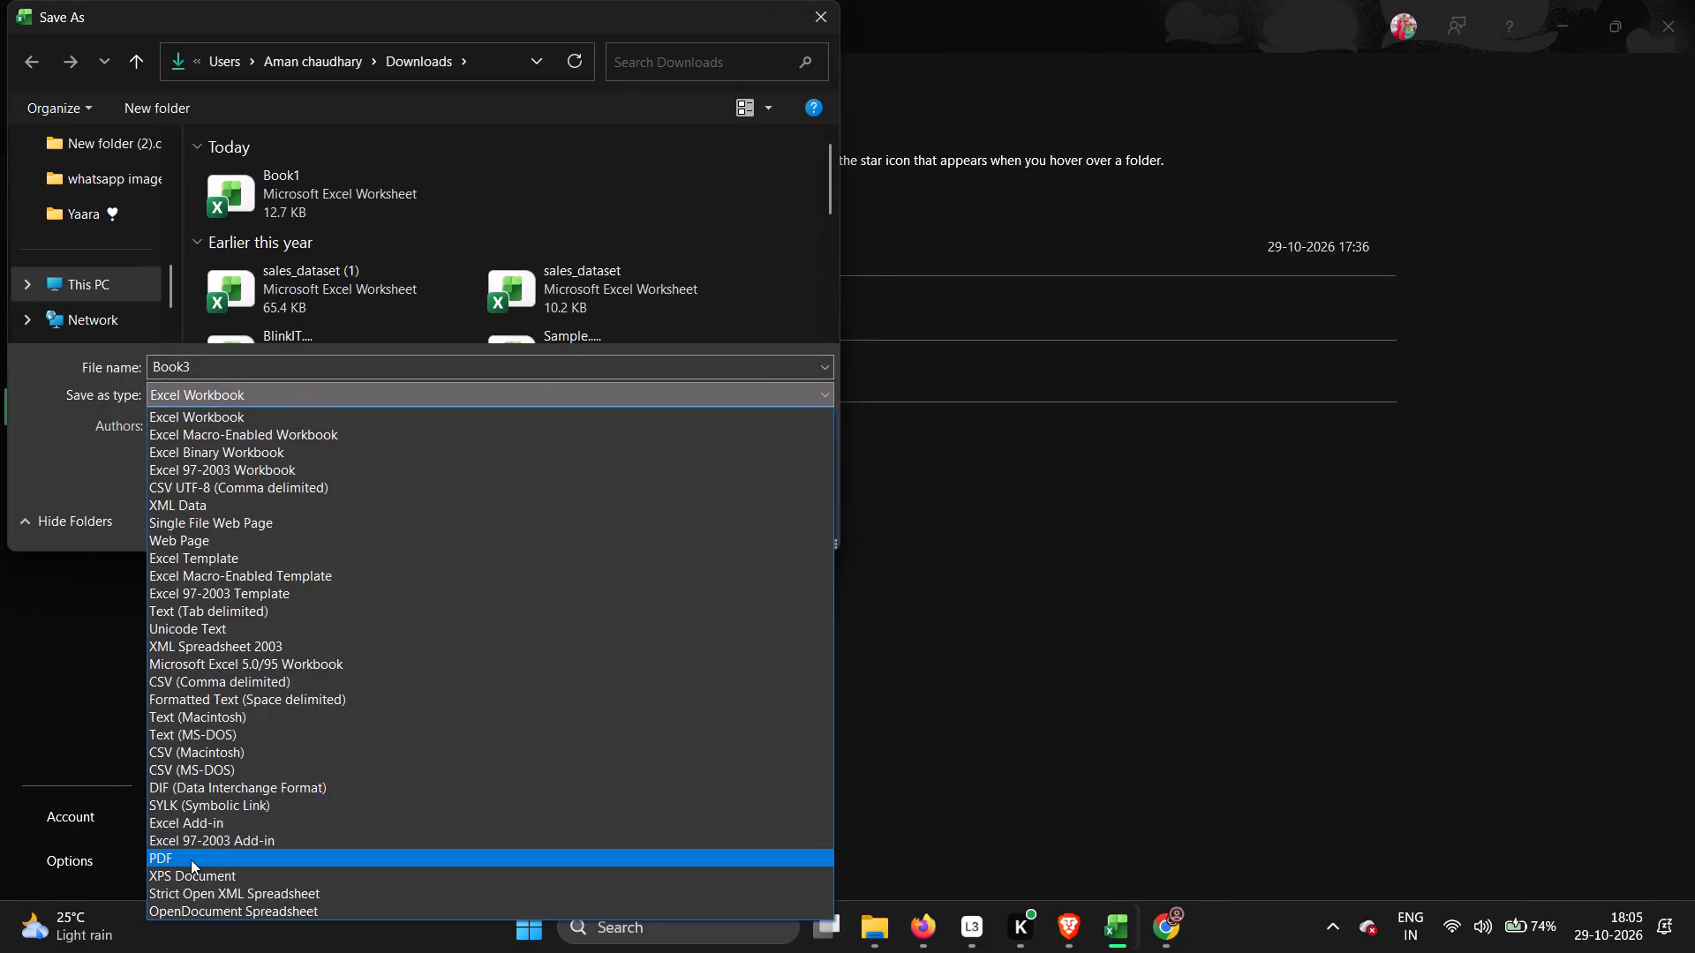
{"action": "left_click", "coordinate": [219, 860]}
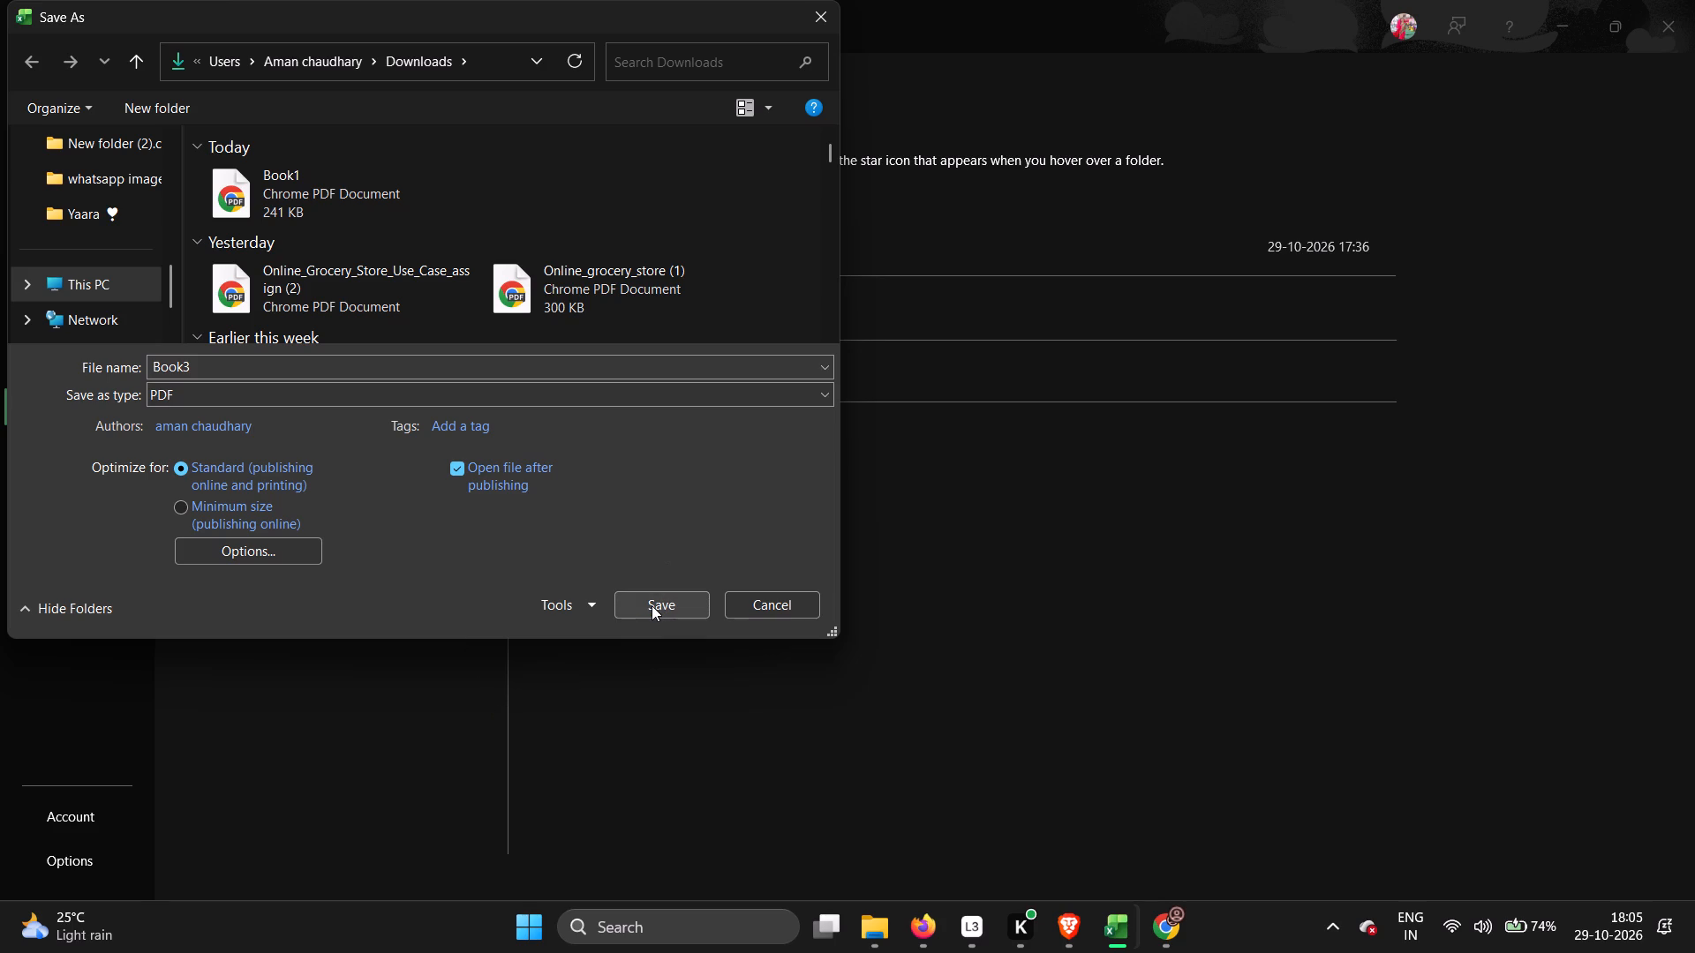
{"action": "scroll", "coordinate": [642, 274], "scroll_direction": "down", "scroll_amount": 1}
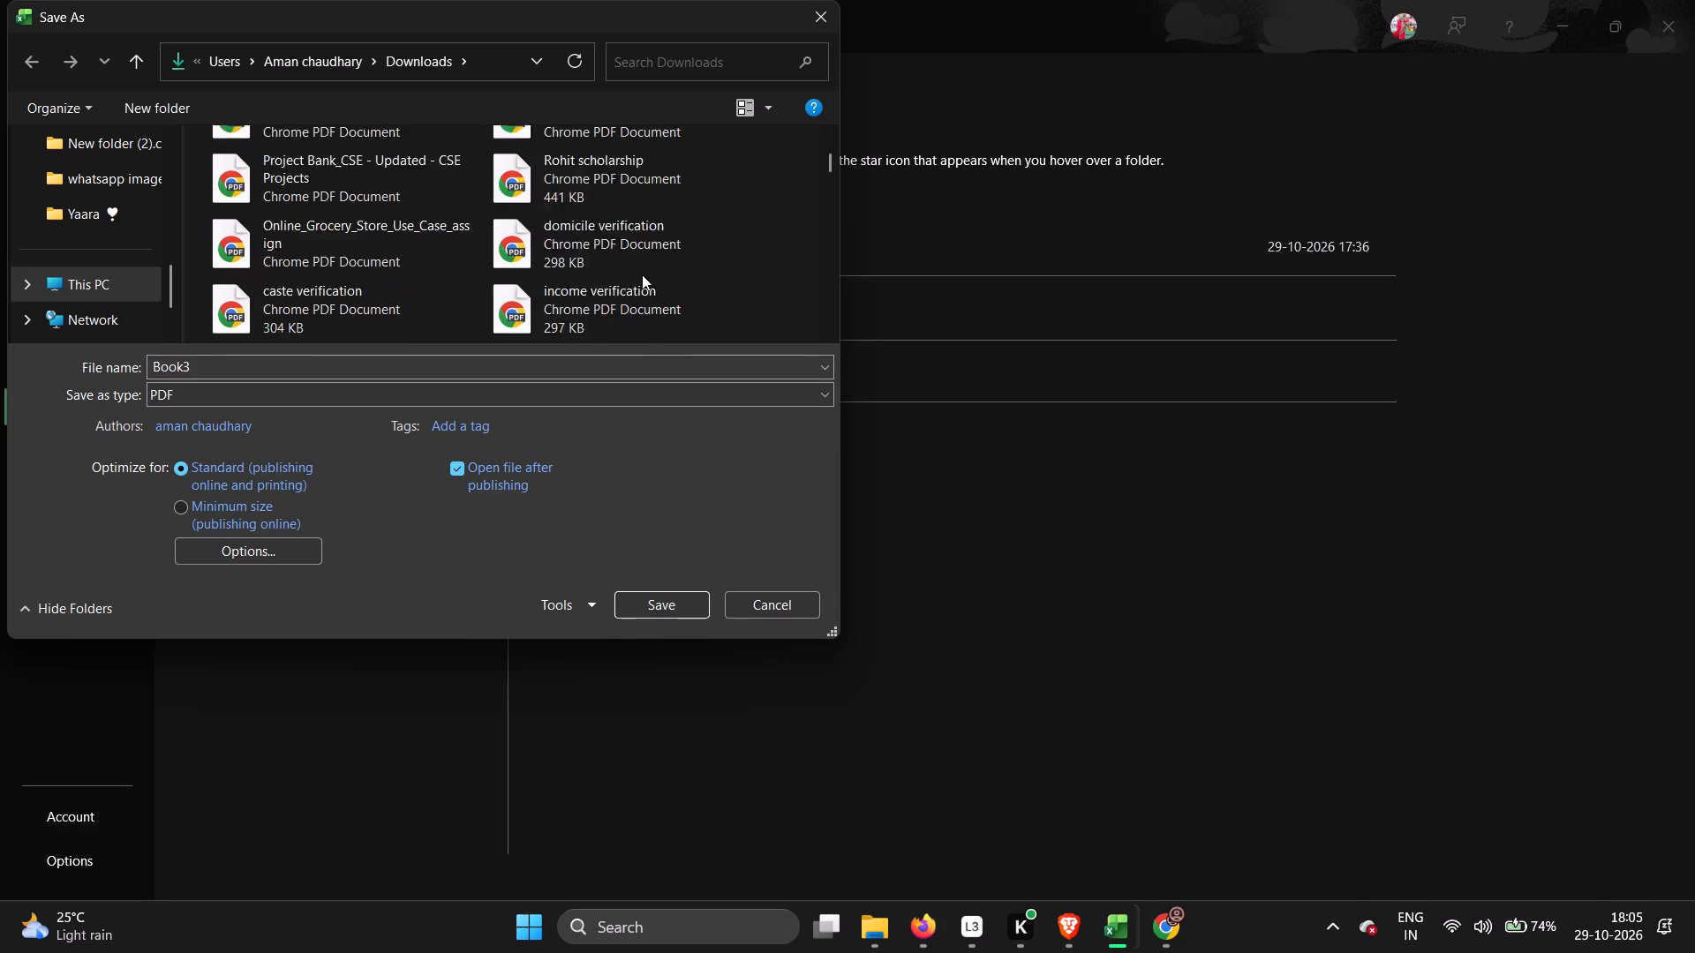
{"action": "scroll", "coordinate": [642, 274], "scroll_direction": "up", "scroll_amount": 3}
{"action": "scroll", "coordinate": [642, 274], "scroll_direction": "down", "scroll_amount": 3}
{"action": "scroll", "coordinate": [642, 274], "scroll_direction": "up", "scroll_amount": 3}
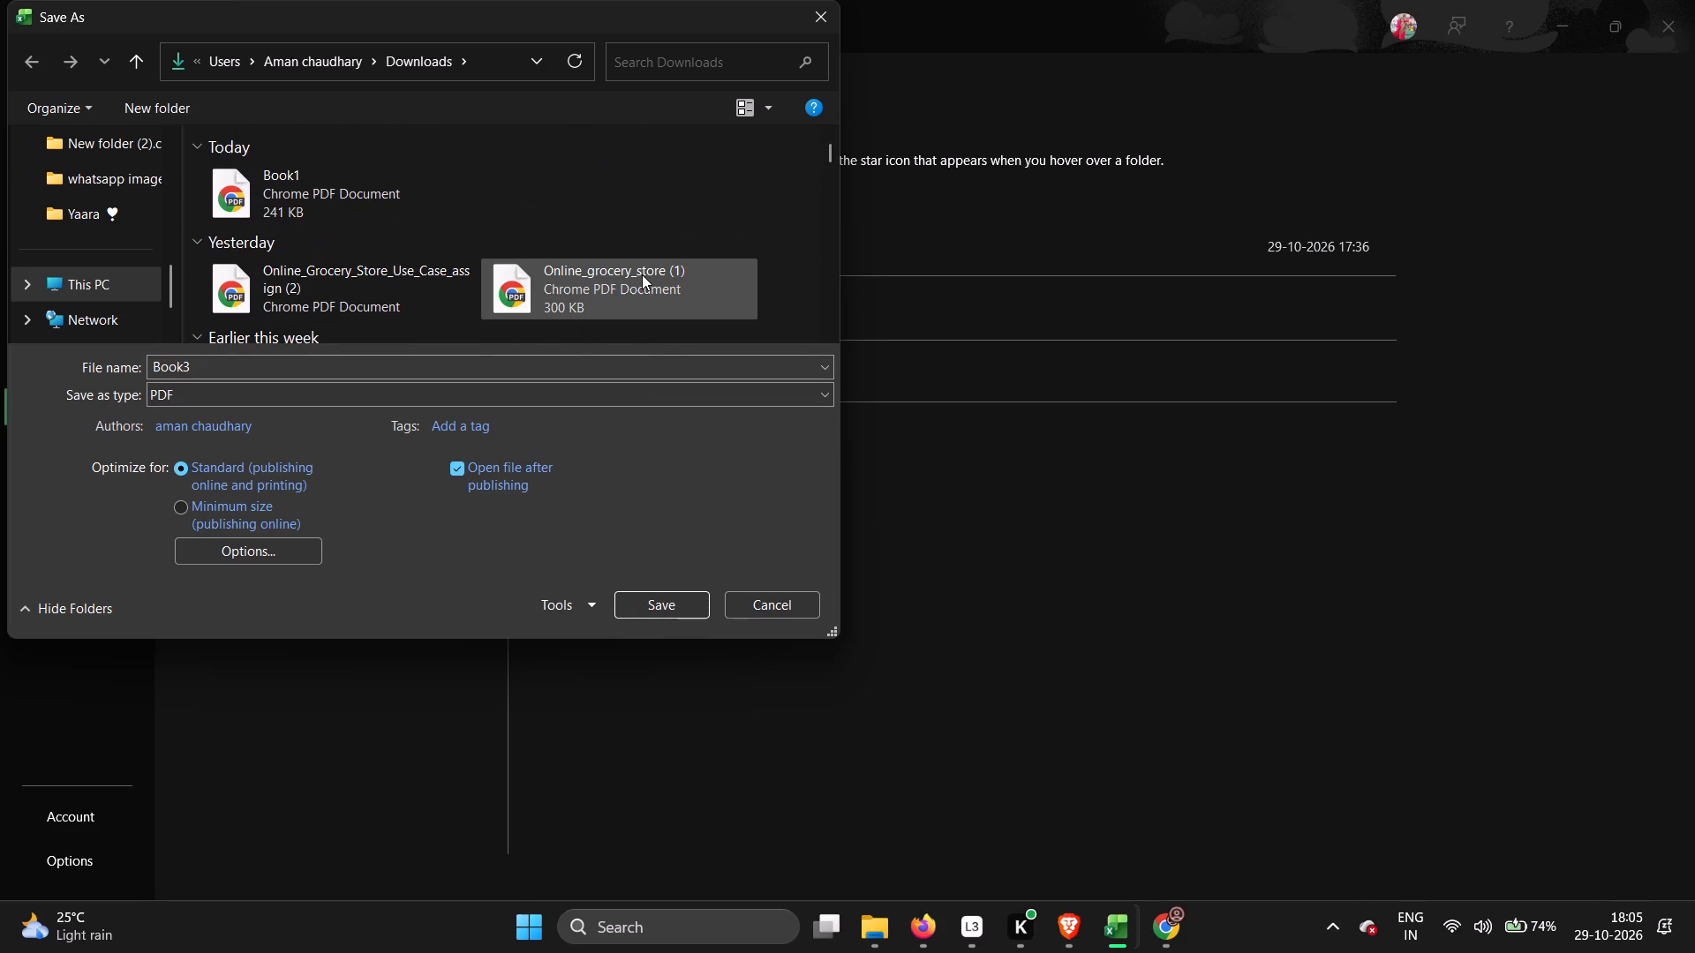
{"action": "scroll", "coordinate": [642, 274], "scroll_direction": "up", "scroll_amount": 2}
{"action": "scroll", "coordinate": [642, 274], "scroll_direction": "down", "scroll_amount": 2}
{"action": "scroll", "coordinate": [642, 274], "scroll_direction": "up", "scroll_amount": 4}
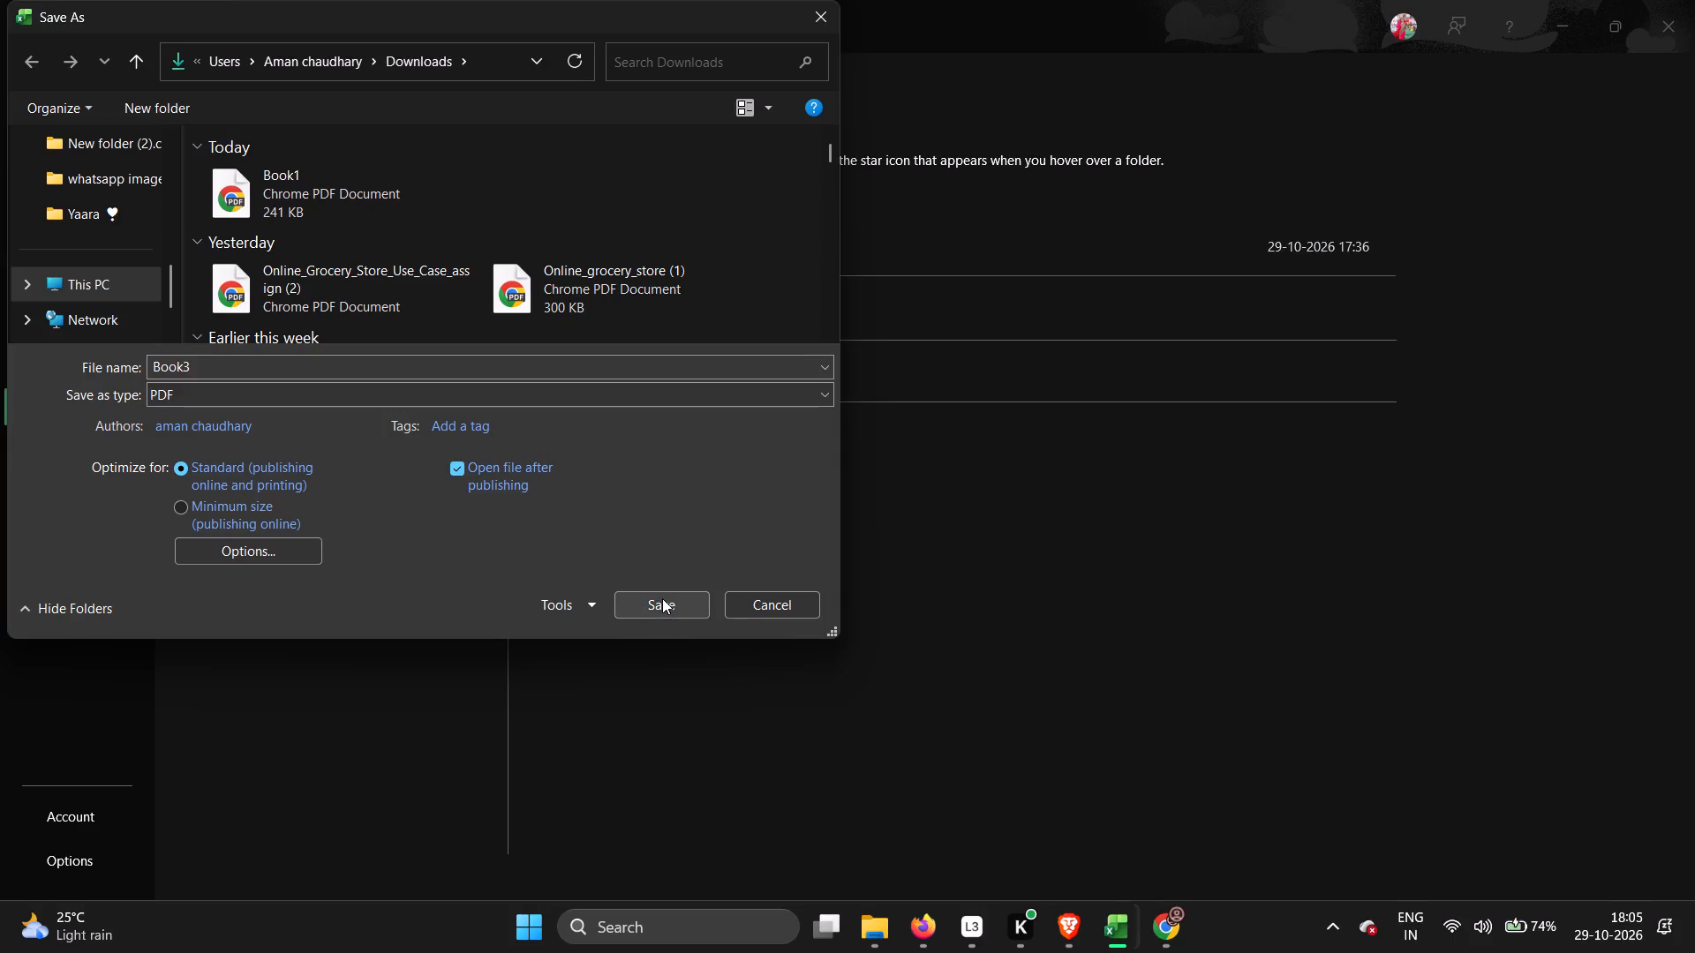
{"action": "left_click", "coordinate": [662, 598]}
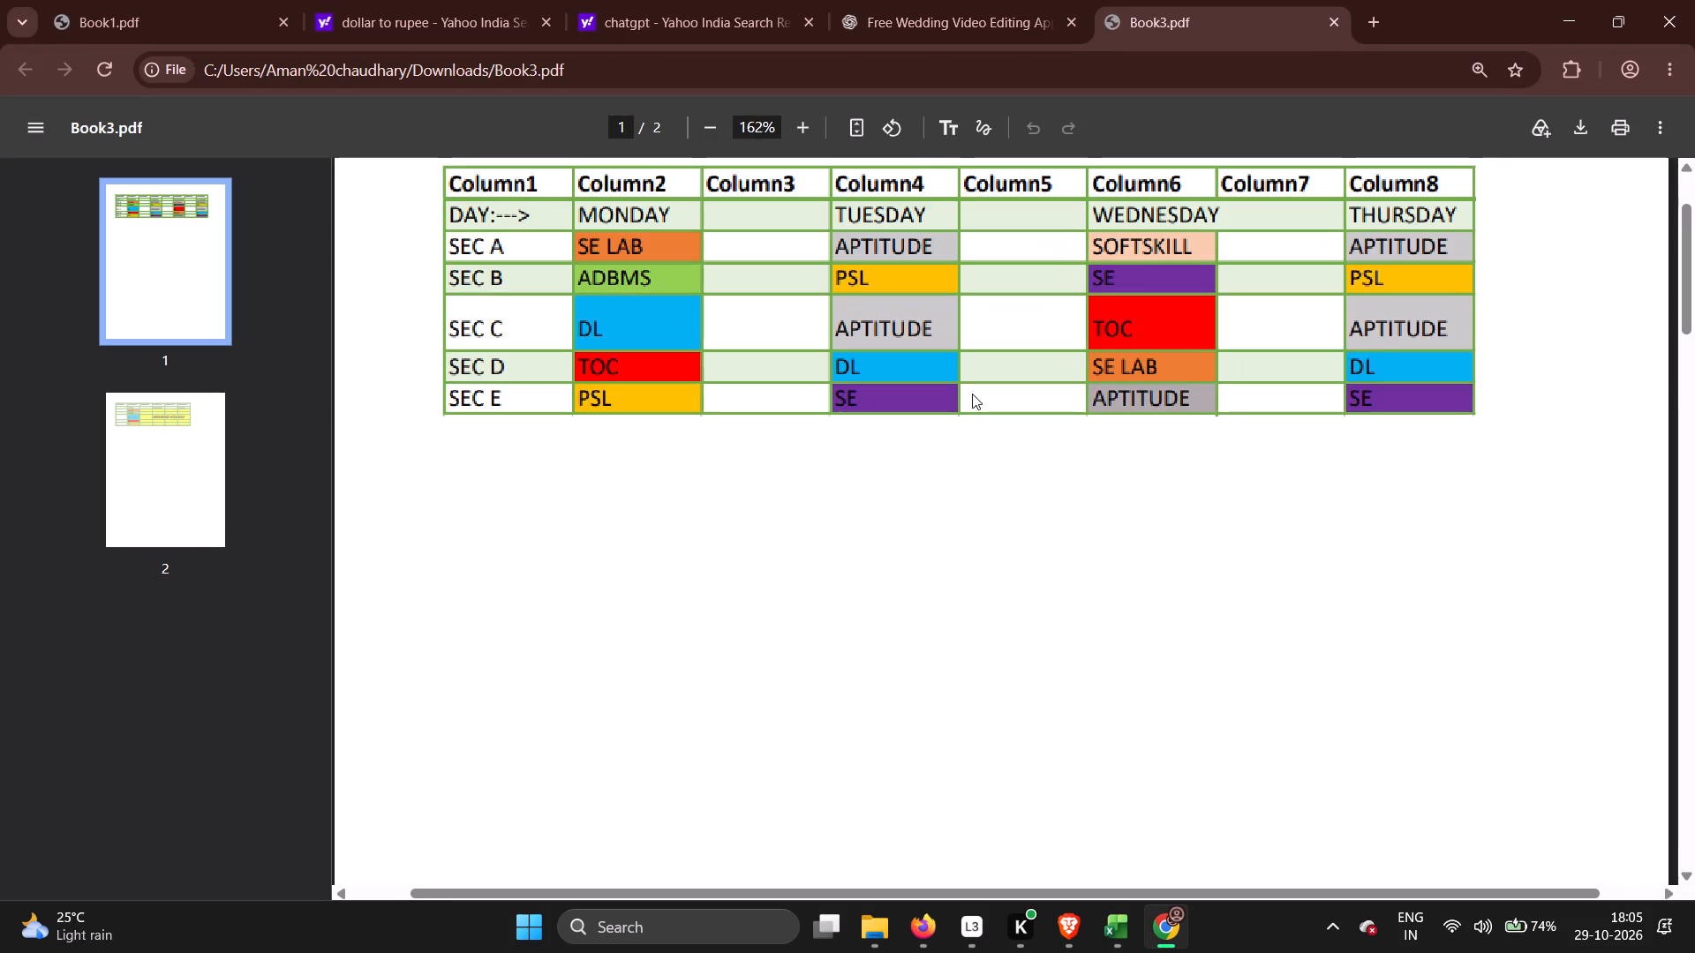
Examine the layout and subject colours of the timetable on the first page of the exported Book3 PDF.
{"action": "scroll", "coordinate": [972, 394], "scroll_direction": "up", "scroll_amount": 2}
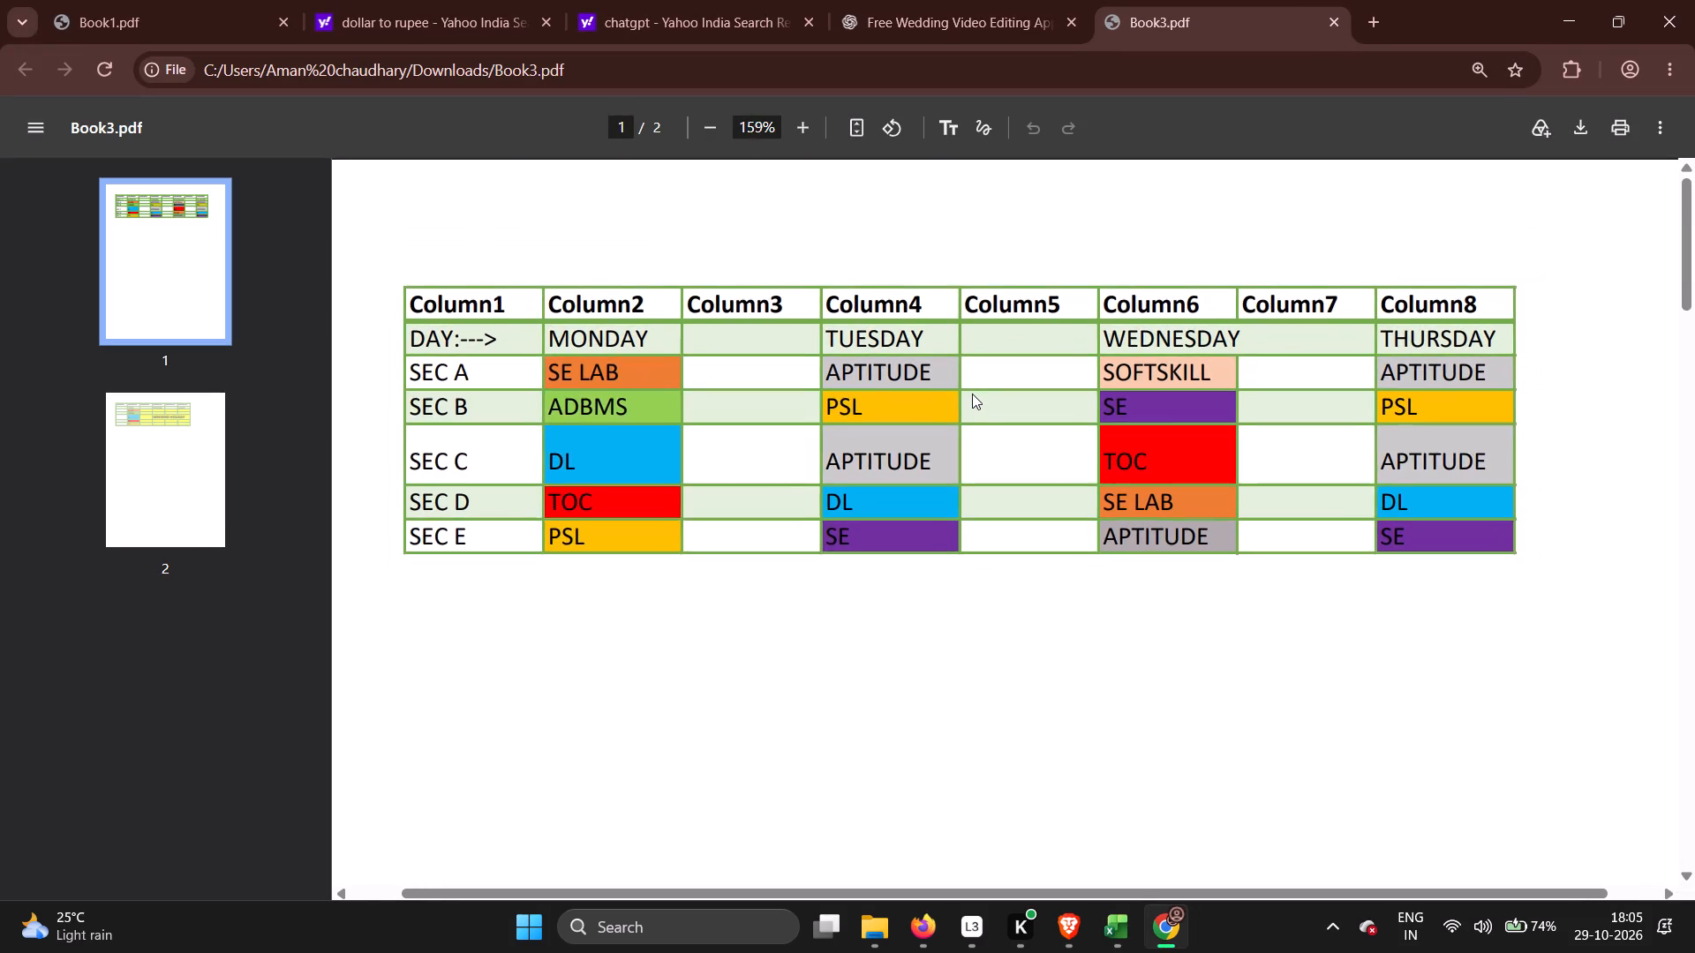
{"action": "scroll", "coordinate": [972, 394], "scroll_direction": "up", "scroll_amount": 1}
{"action": "scroll", "coordinate": [972, 394], "scroll_direction": "down", "scroll_amount": 1}
{"action": "scroll", "coordinate": [972, 394], "scroll_direction": "up", "scroll_amount": 2}
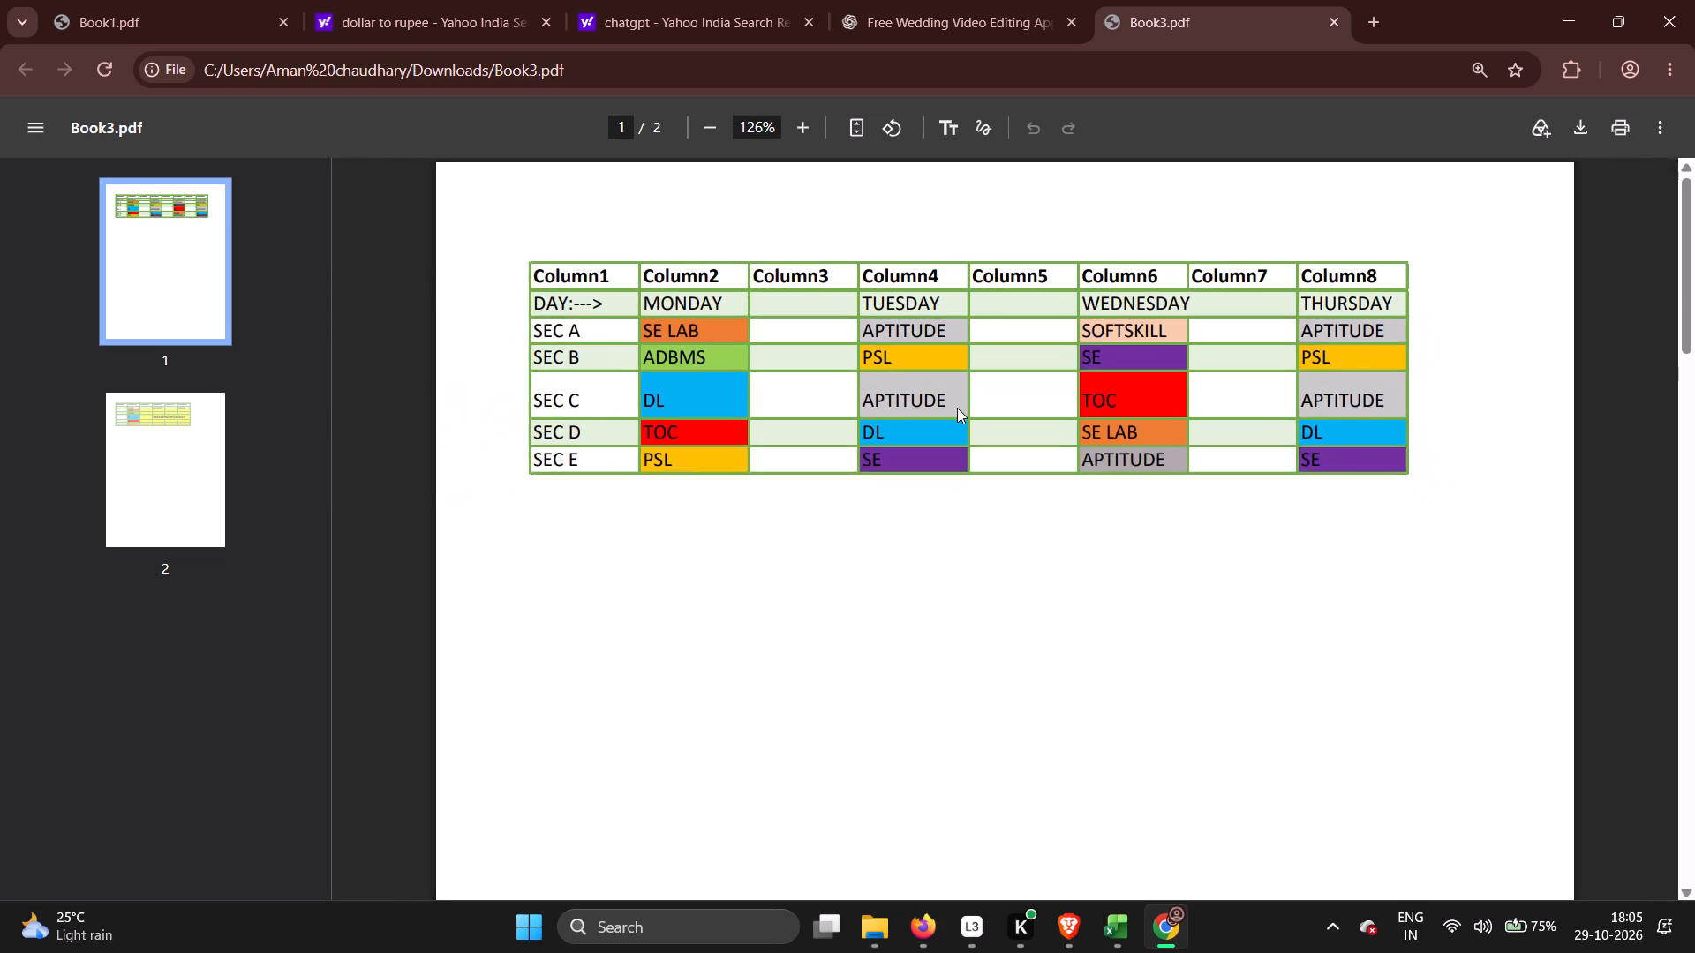
{"action": "scroll", "coordinate": [957, 408], "scroll_direction": "up", "scroll_amount": 2}
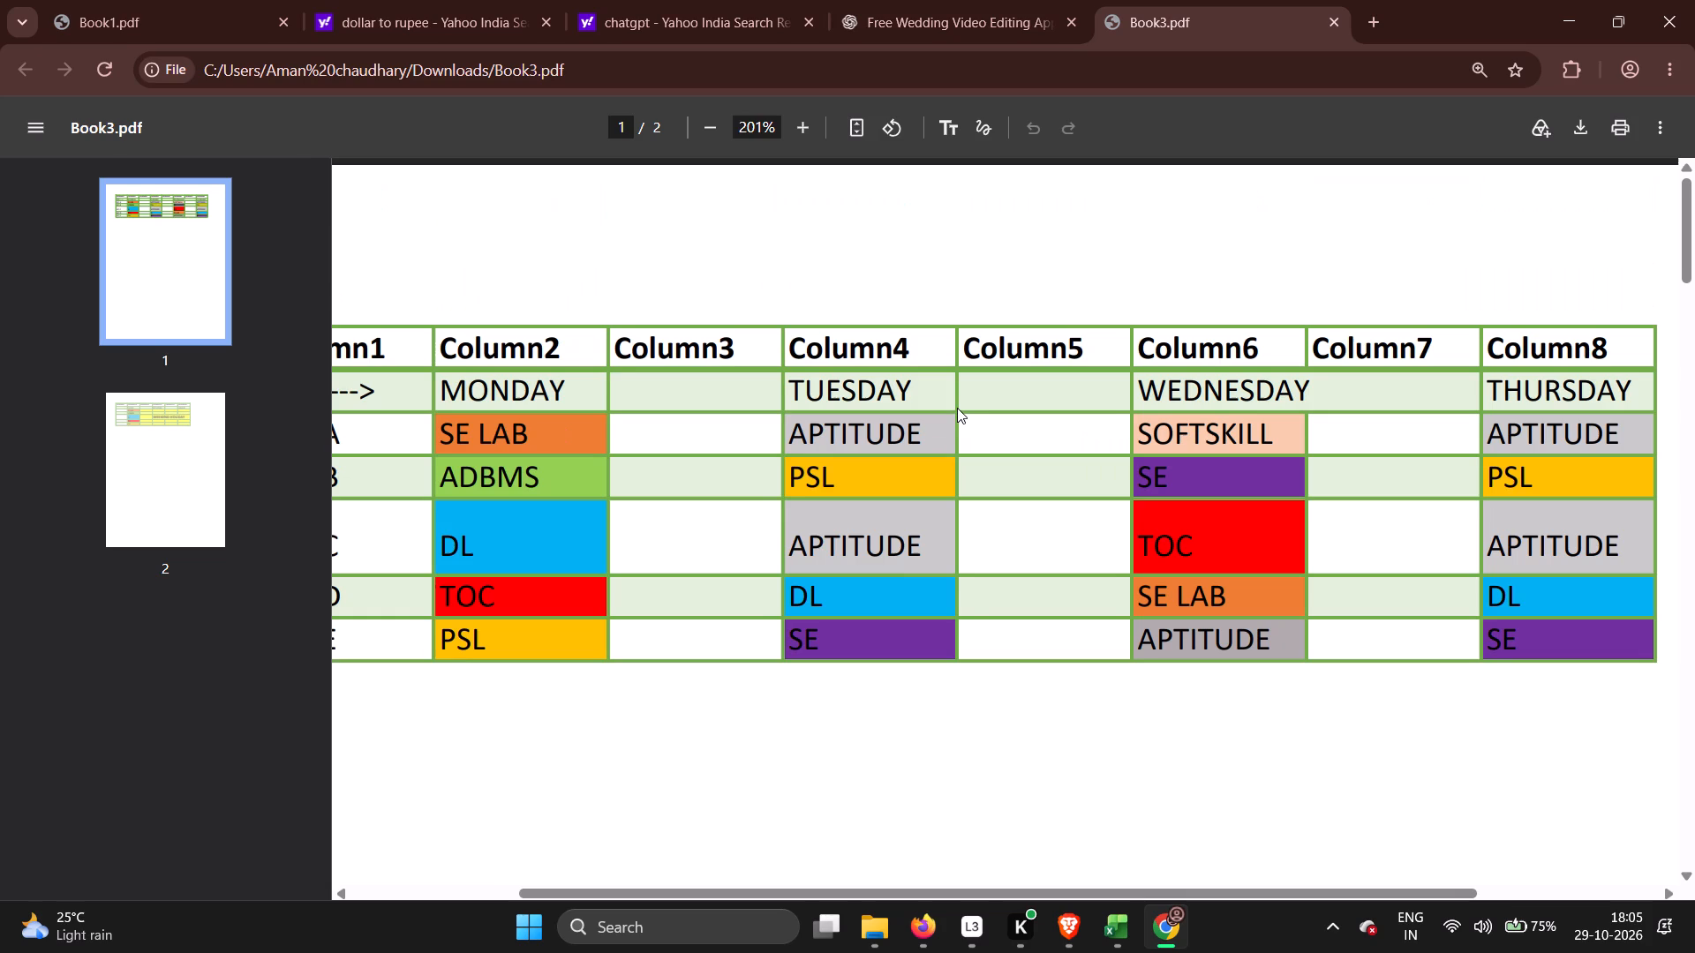
{"action": "scroll", "coordinate": [957, 408], "scroll_direction": "up", "scroll_amount": 1}
{"action": "scroll", "coordinate": [957, 408], "scroll_direction": "down", "scroll_amount": 1}
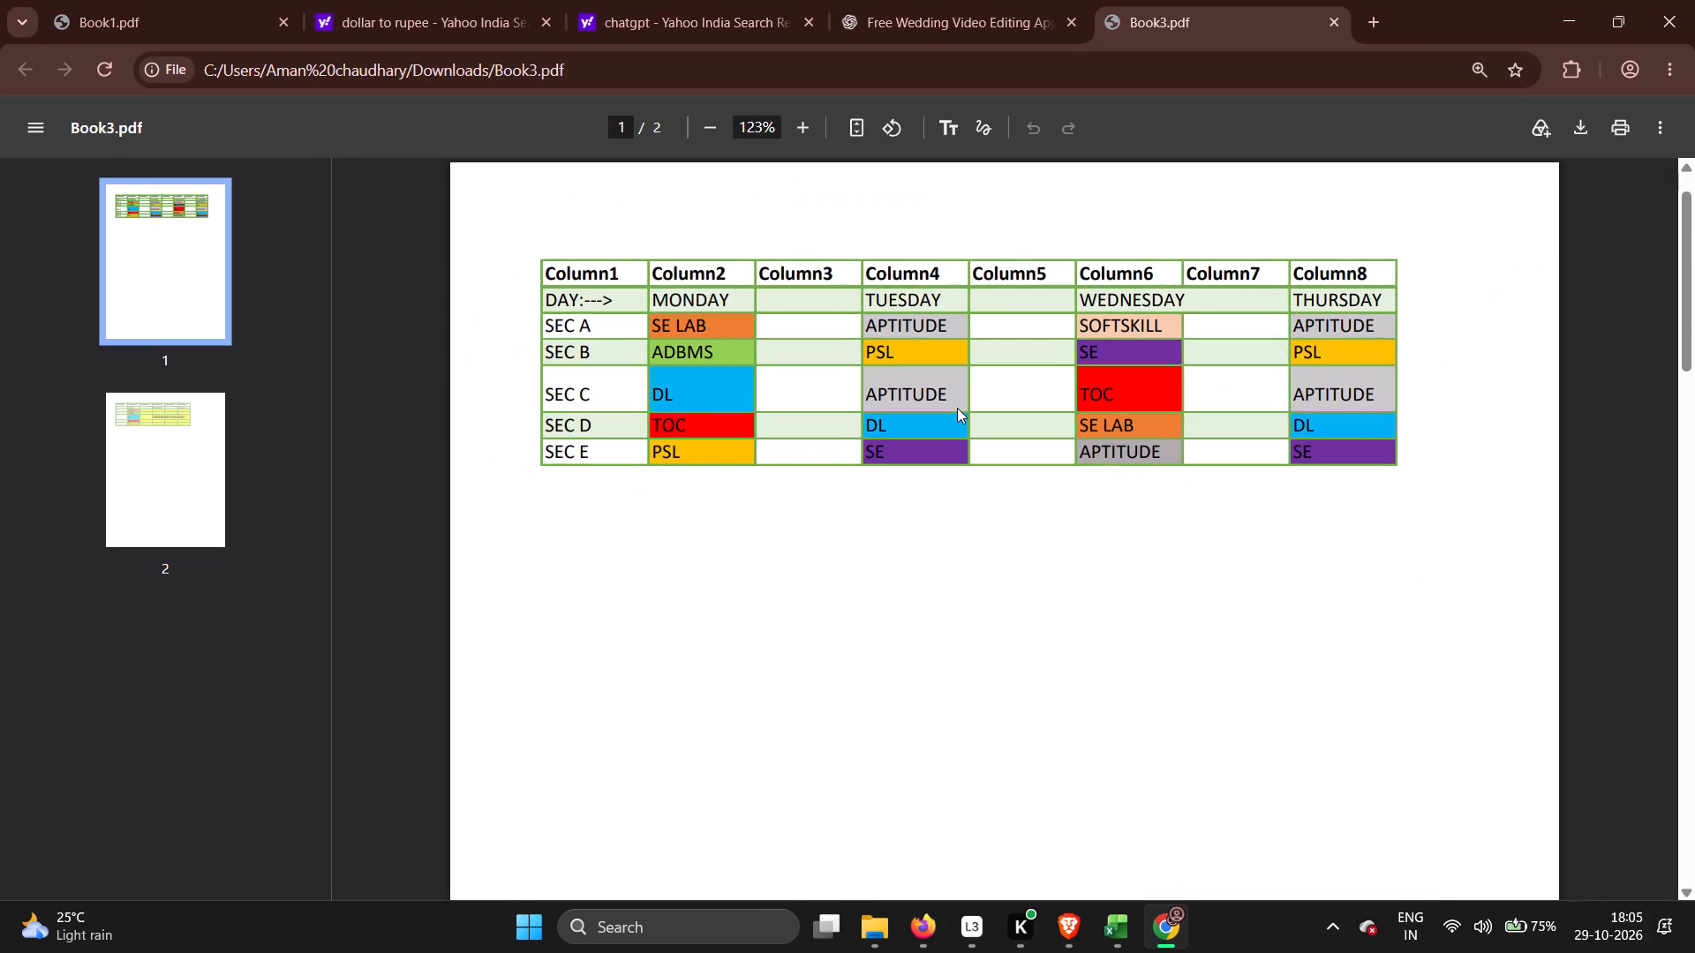
{"action": "scroll", "coordinate": [957, 408], "scroll_direction": "down", "scroll_amount": 1}
{"action": "scroll", "coordinate": [957, 408], "scroll_direction": "up", "scroll_amount": 2}
{"action": "scroll", "coordinate": [957, 408], "scroll_direction": "down", "scroll_amount": 2}
{"action": "scroll", "coordinate": [957, 408], "scroll_direction": "up", "scroll_amount": 1}
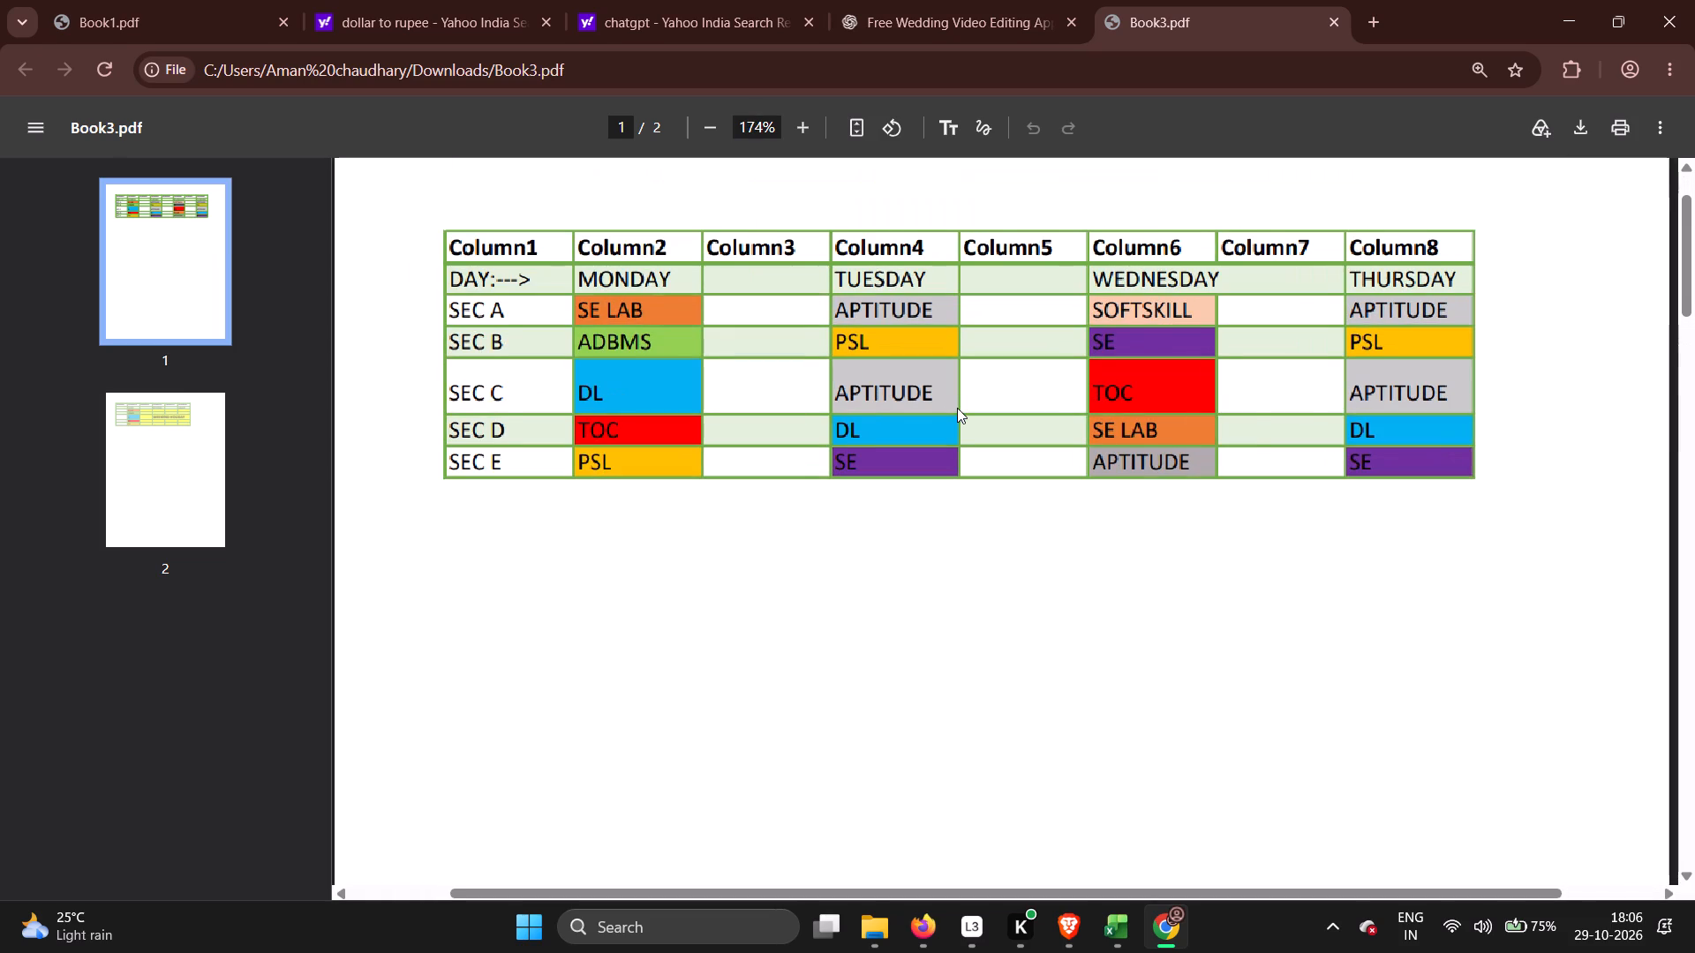
{"action": "scroll", "coordinate": [957, 408], "scroll_direction": "up", "scroll_amount": 2}
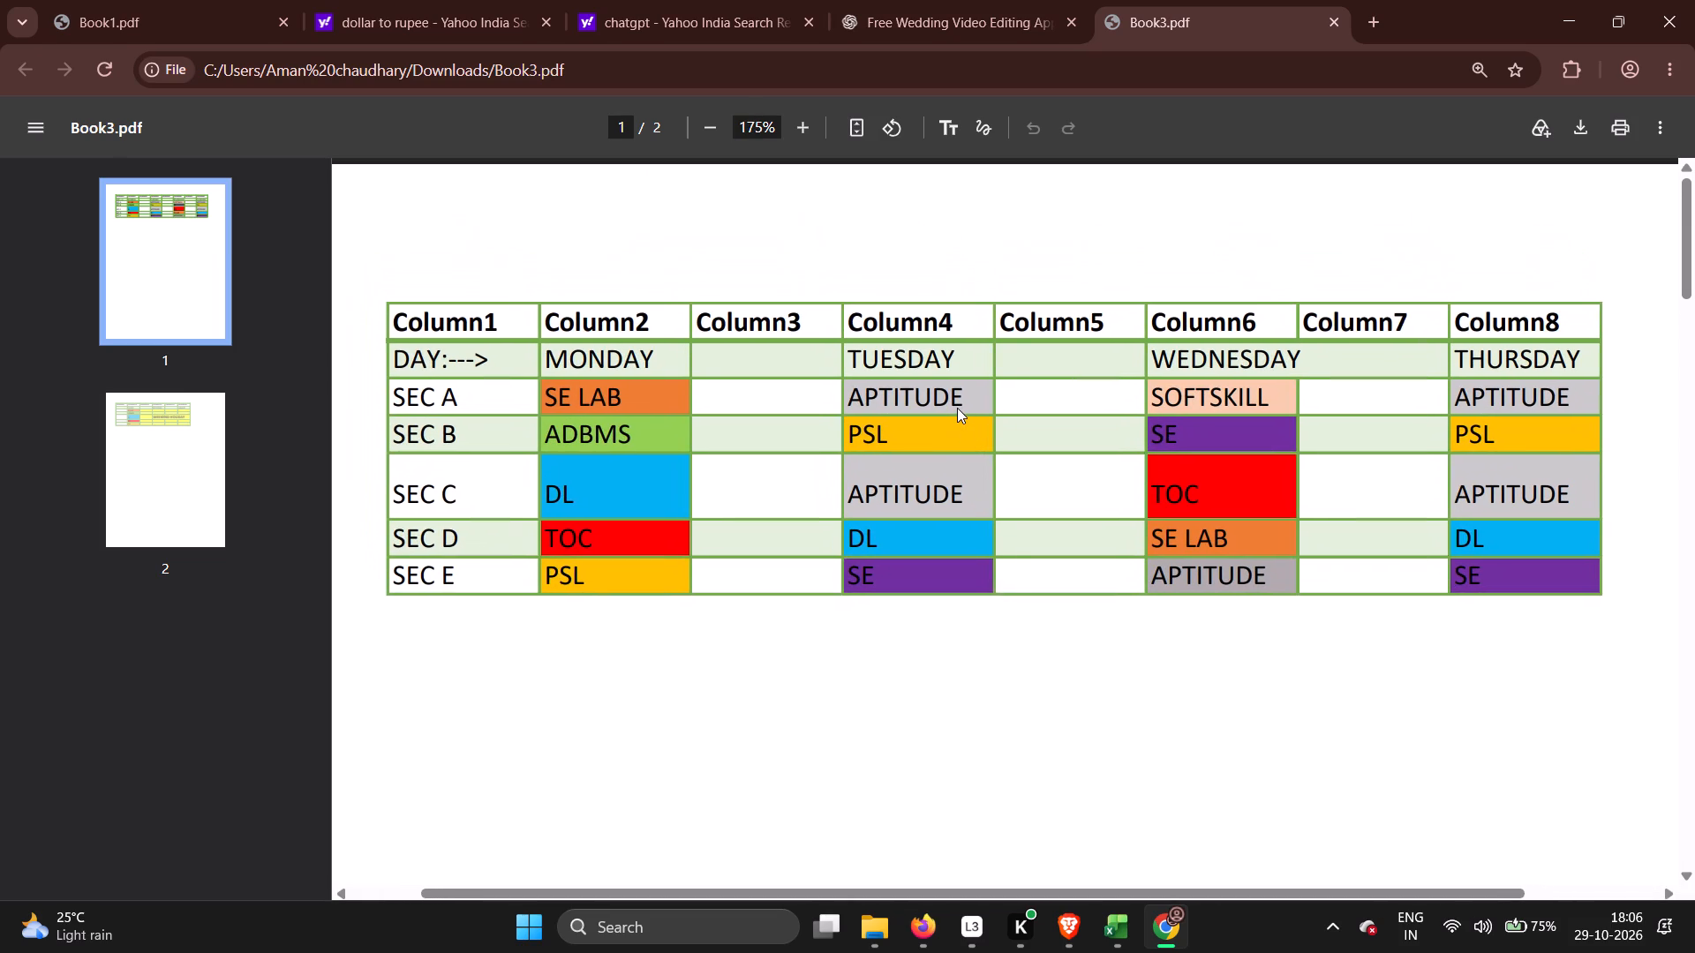
{"action": "scroll", "coordinate": [957, 408], "scroll_direction": "up", "scroll_amount": 1}
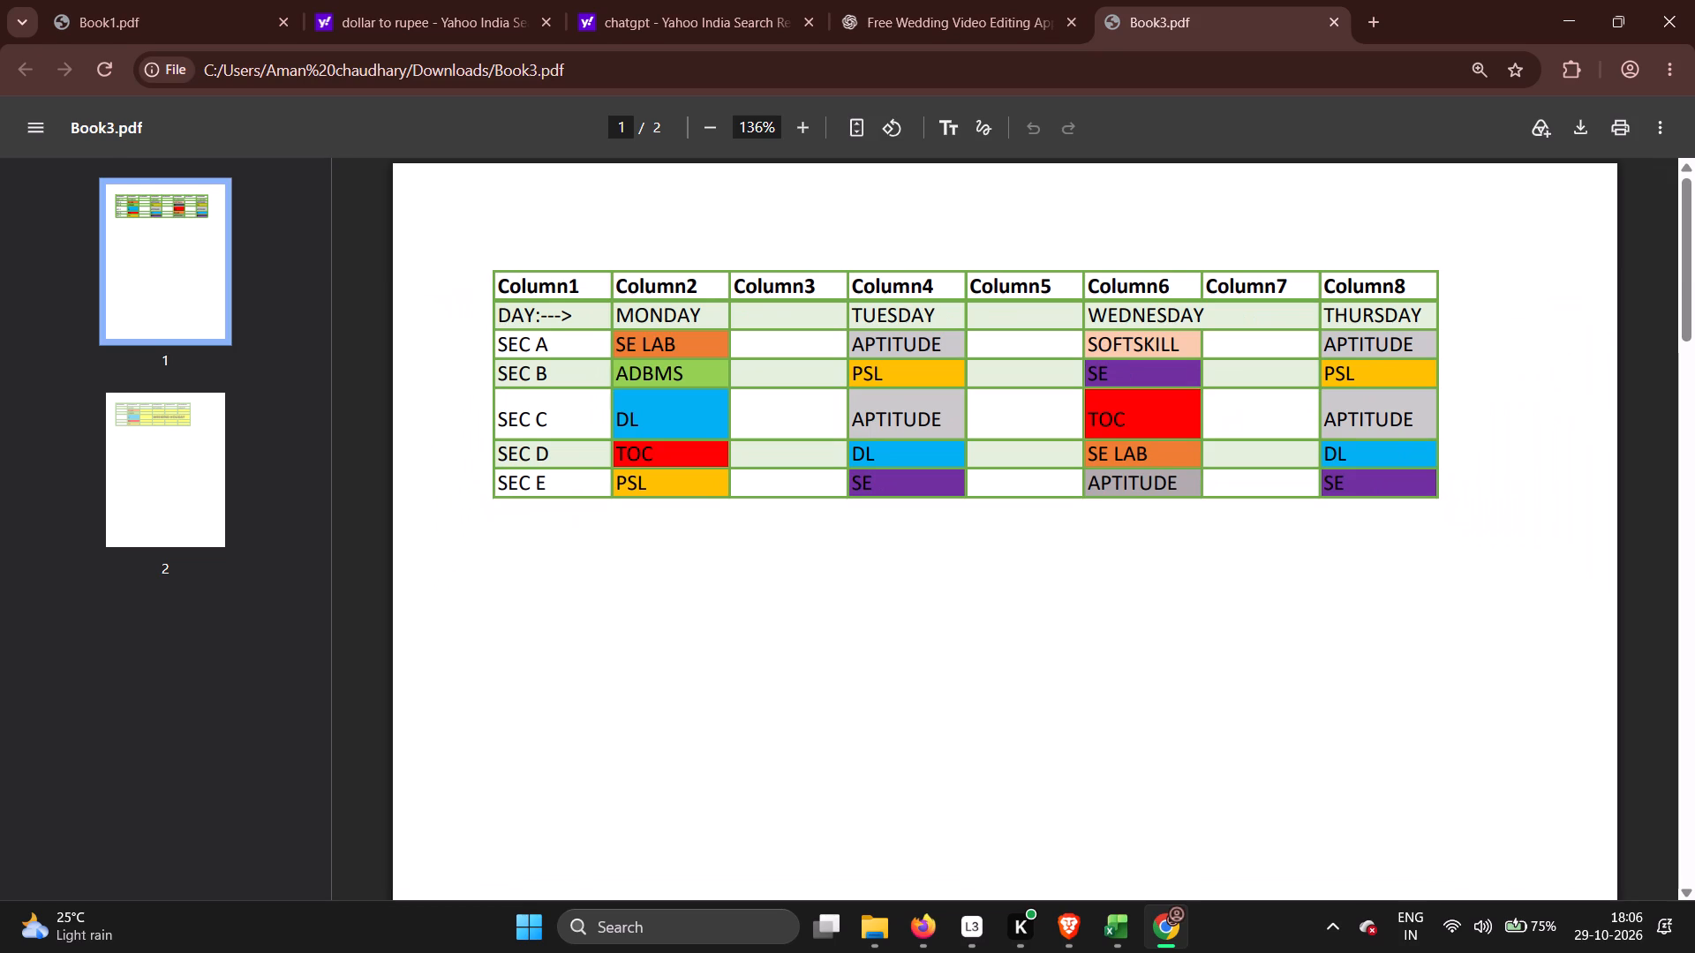
{"action": "scroll", "coordinate": [939, 512], "scroll_direction": "down", "scroll_amount": 1}
{"action": "scroll", "coordinate": [939, 512], "scroll_direction": "up", "scroll_amount": 1}
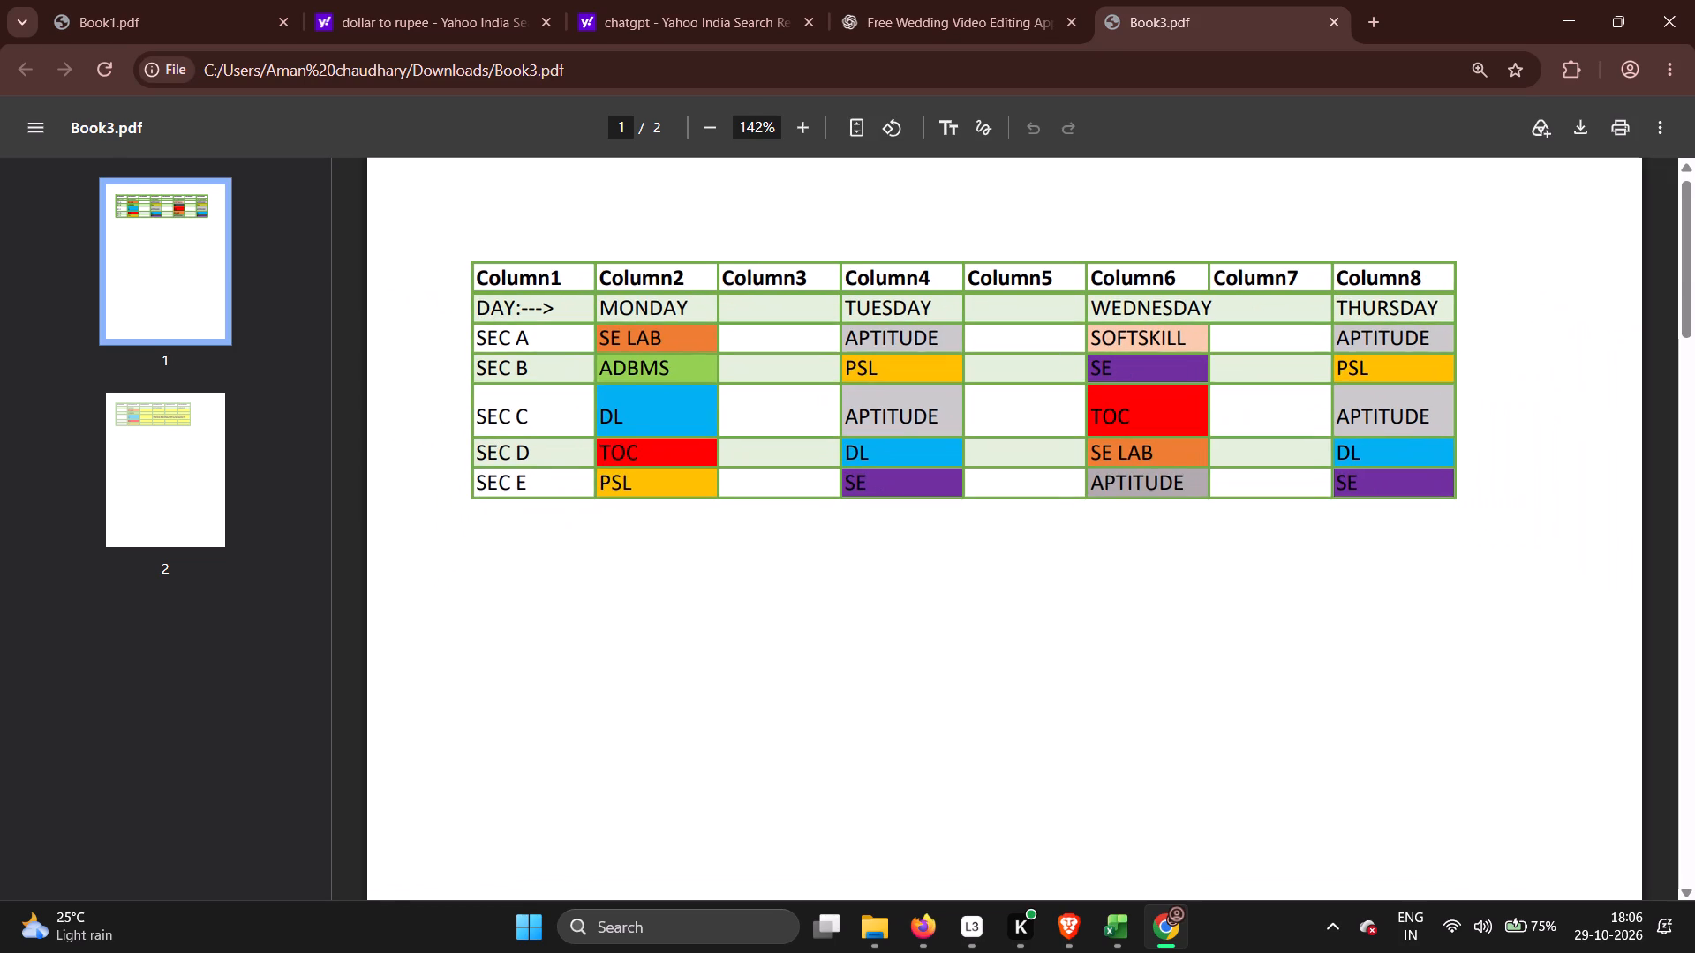
{"action": "scroll", "coordinate": [945, 397], "scroll_direction": "up", "scroll_amount": 4}
{"action": "scroll", "coordinate": [945, 397], "scroll_direction": "down", "scroll_amount": 2}
{"action": "scroll", "coordinate": [945, 397], "scroll_direction": "up", "scroll_amount": 4}
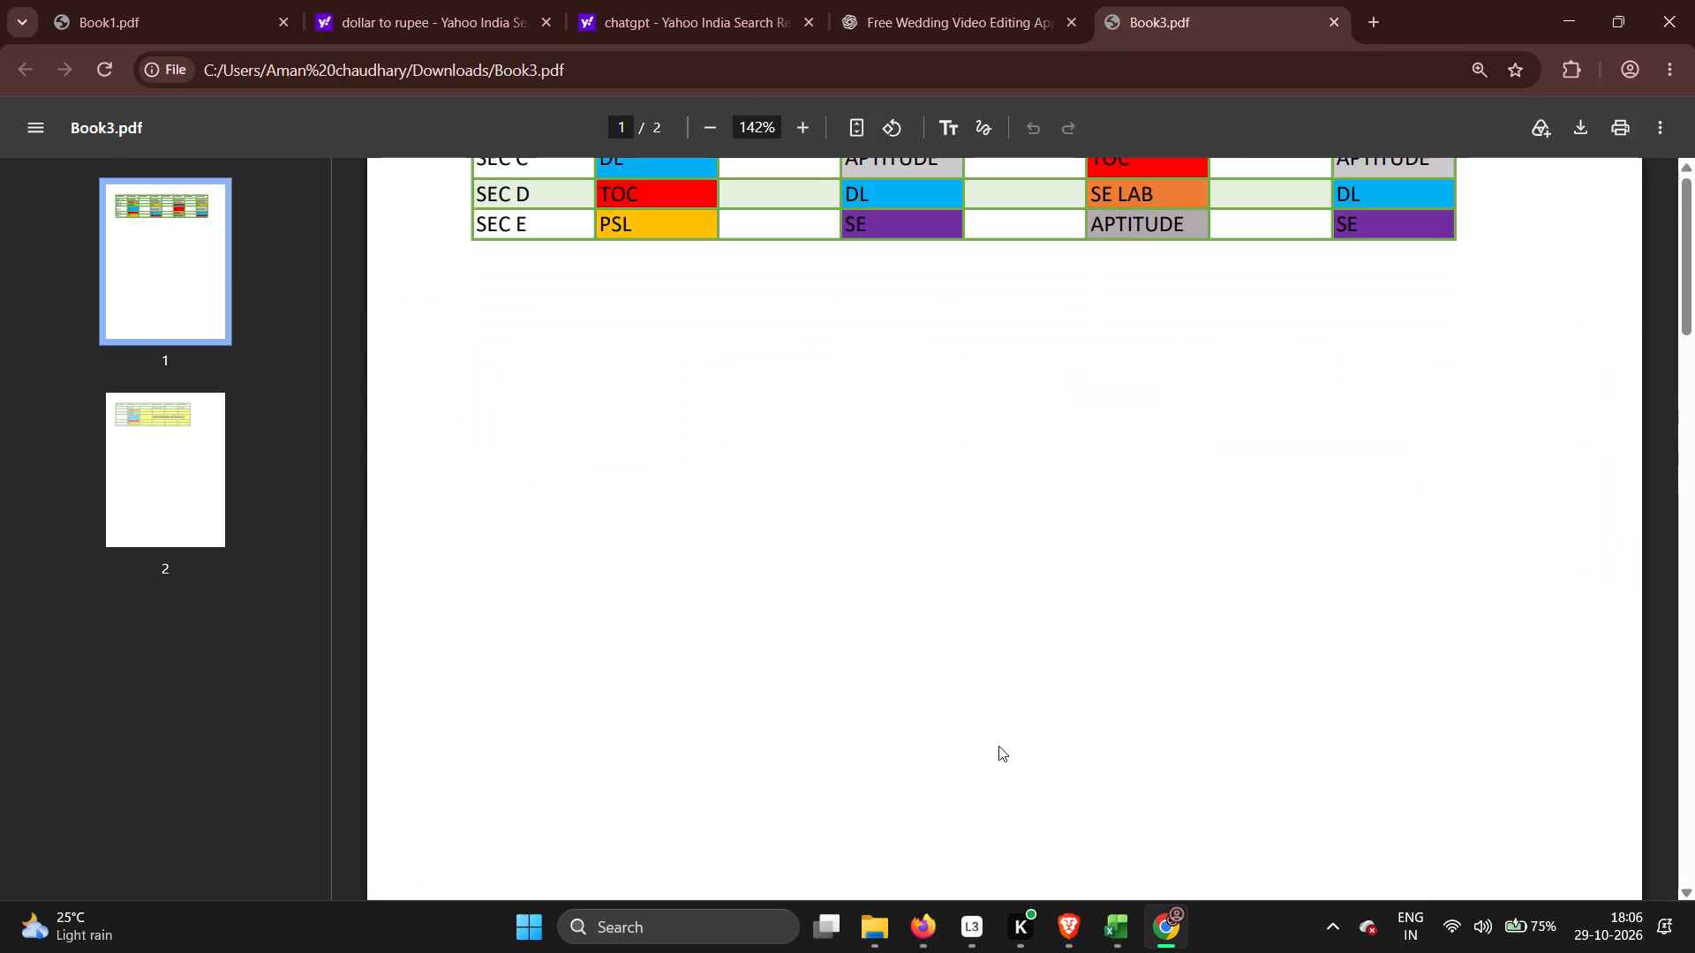